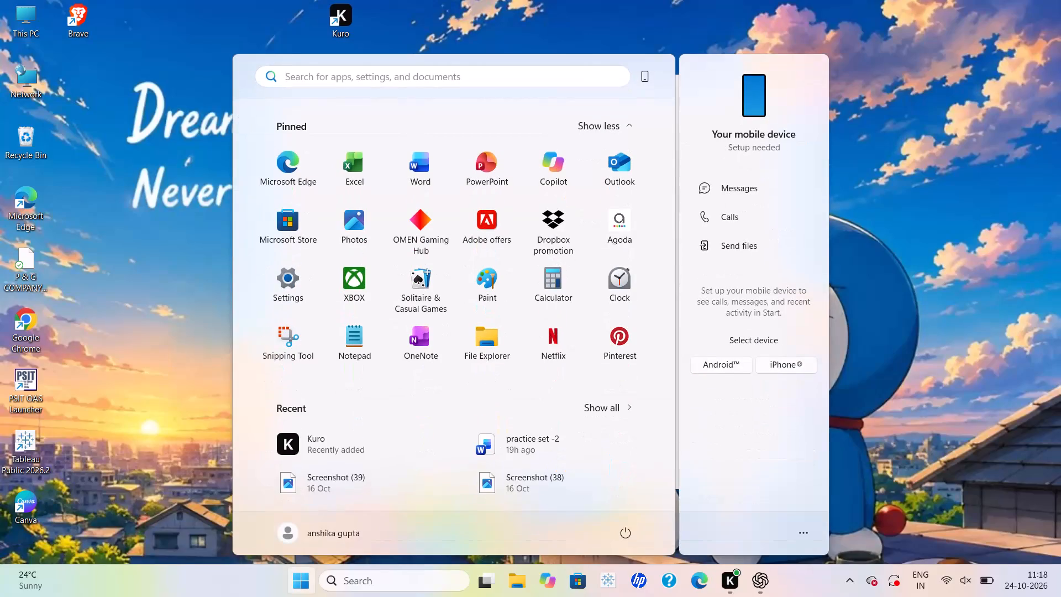
Launch the Canva app from its desktop shortcut.
scroll(859, 312, "left", 1)
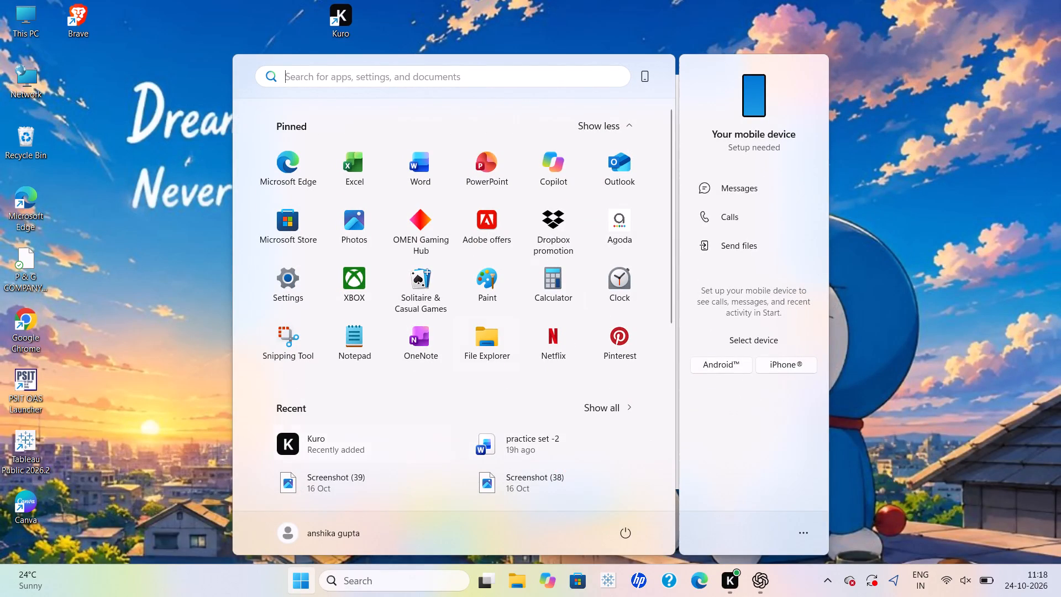
left_click(35, 504)
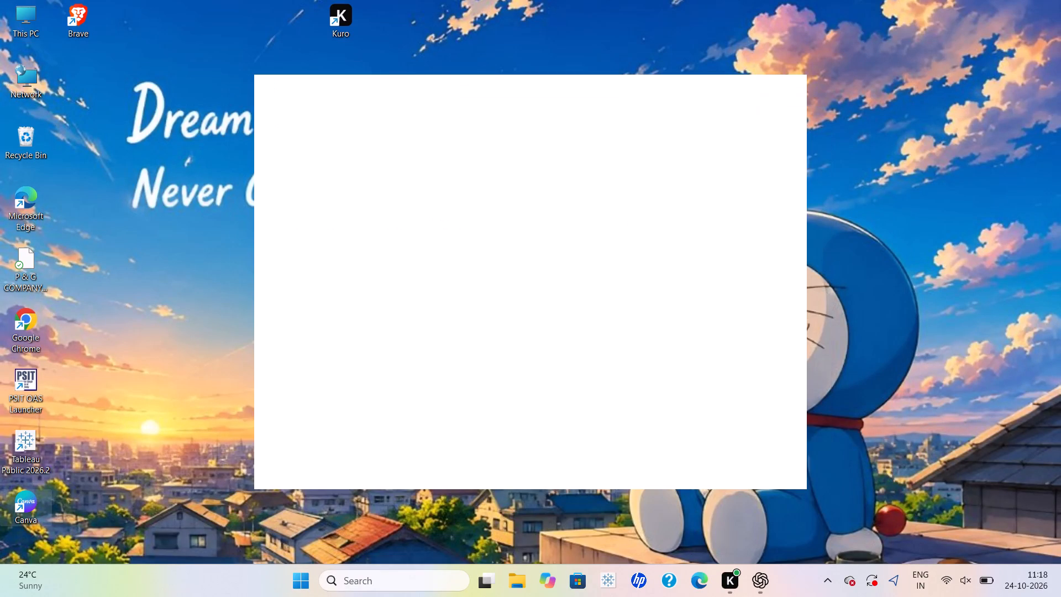
left_click(34, 500)
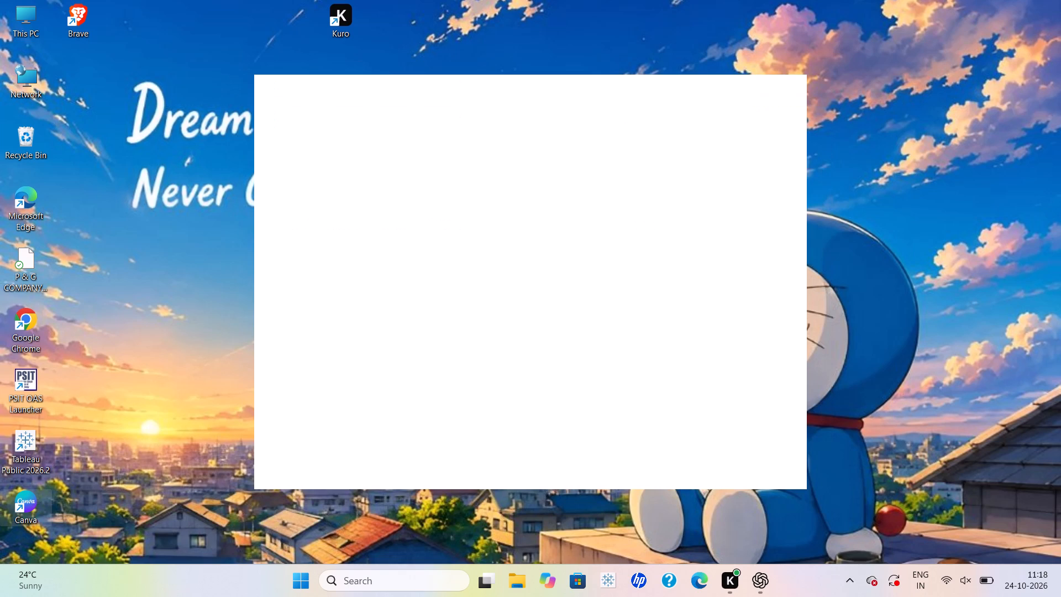
triple_click(34, 500)
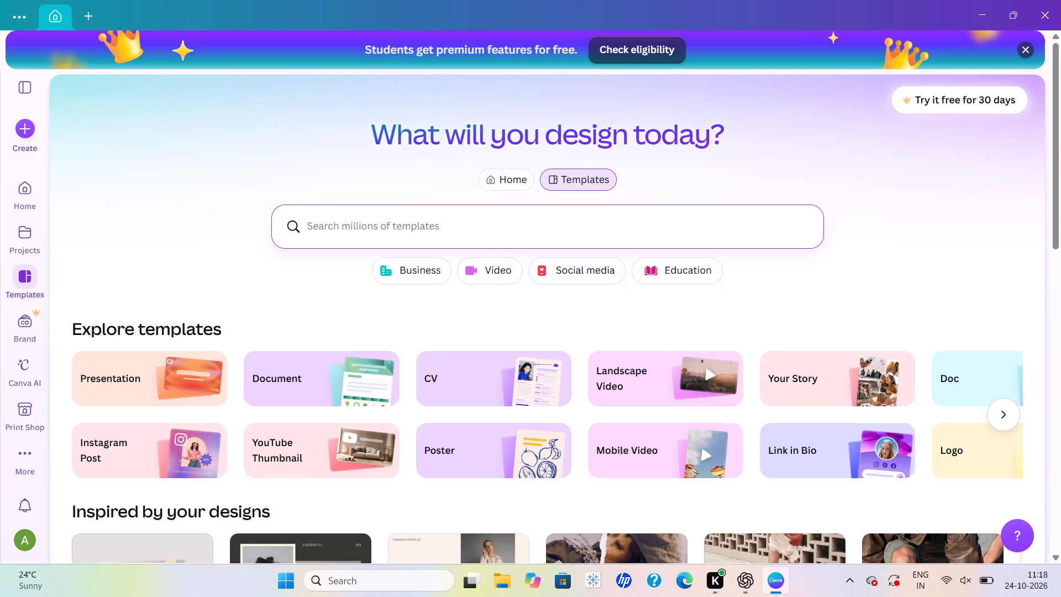
left_click(174, 345)
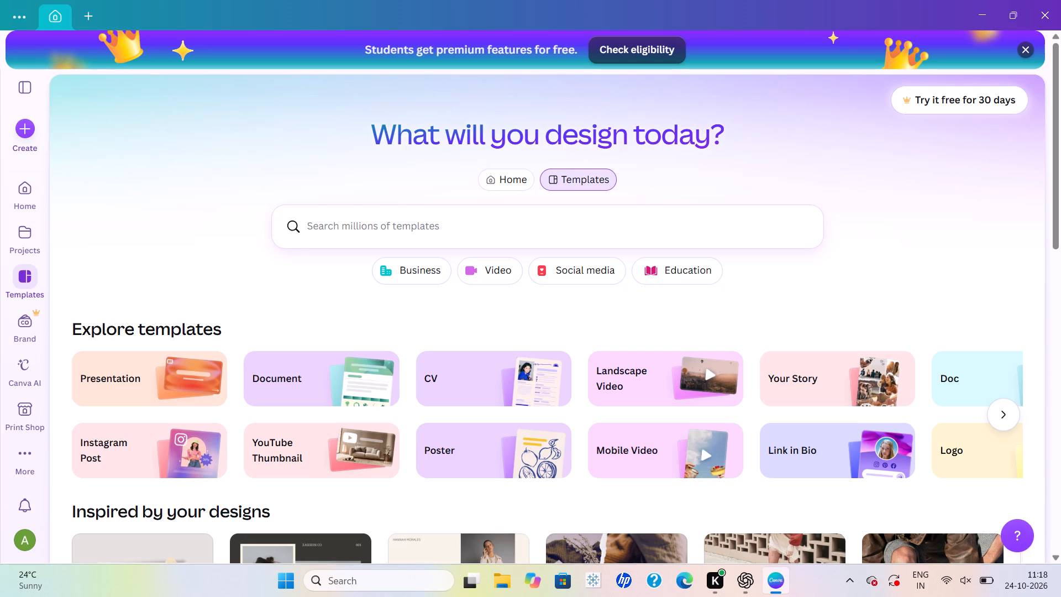
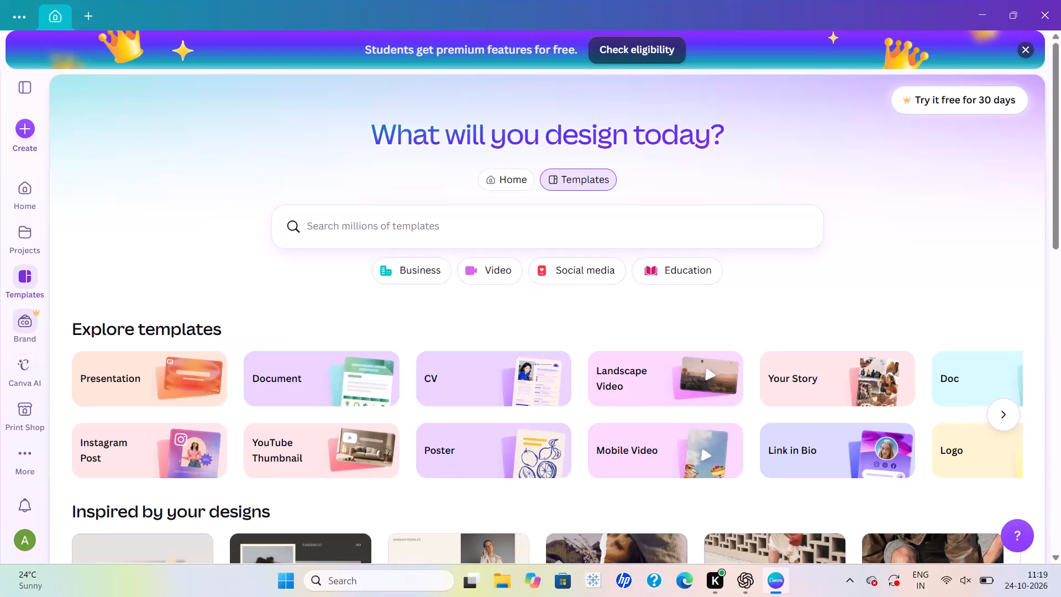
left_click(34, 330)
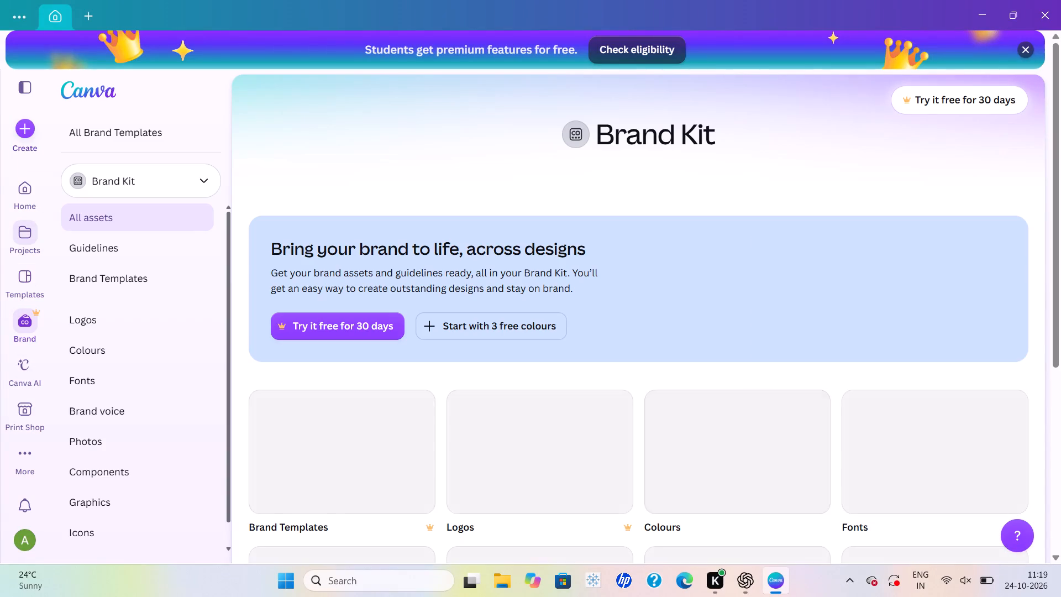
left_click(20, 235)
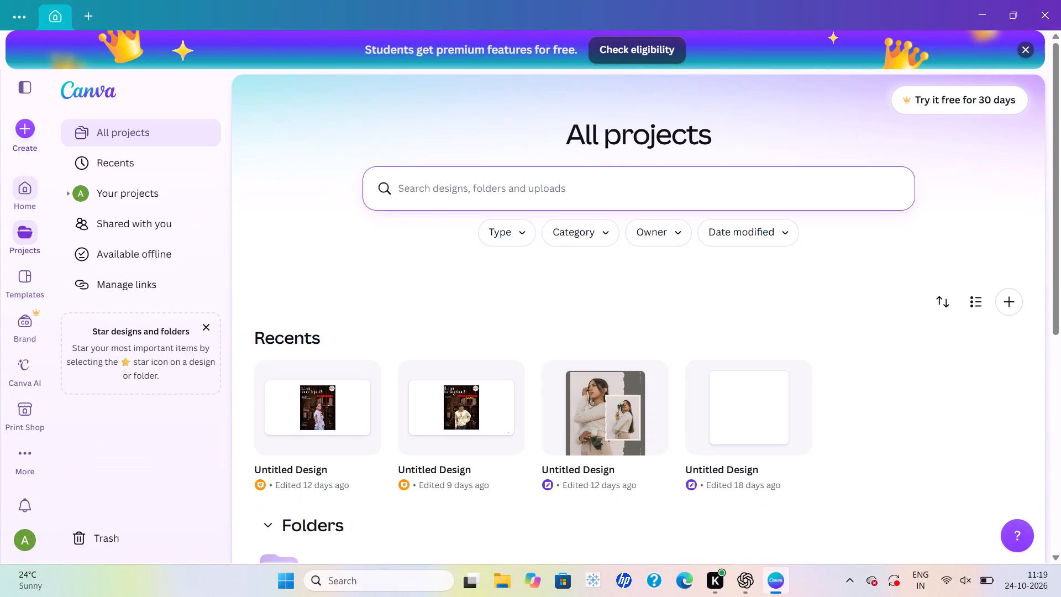
Search the new-design options for "digital" and clear the search.
left_click(26, 135)
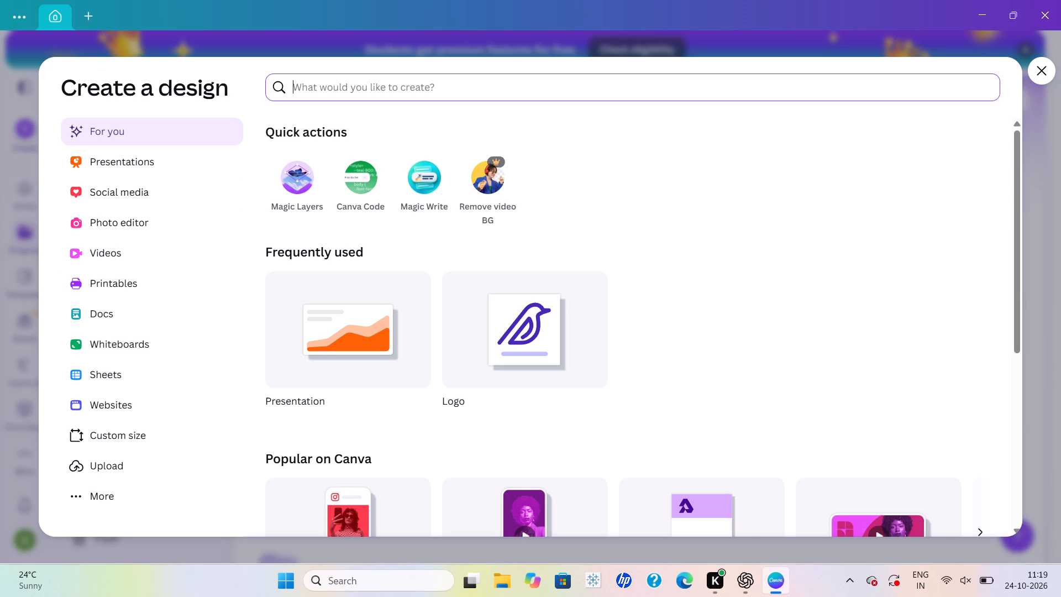
type("digital")
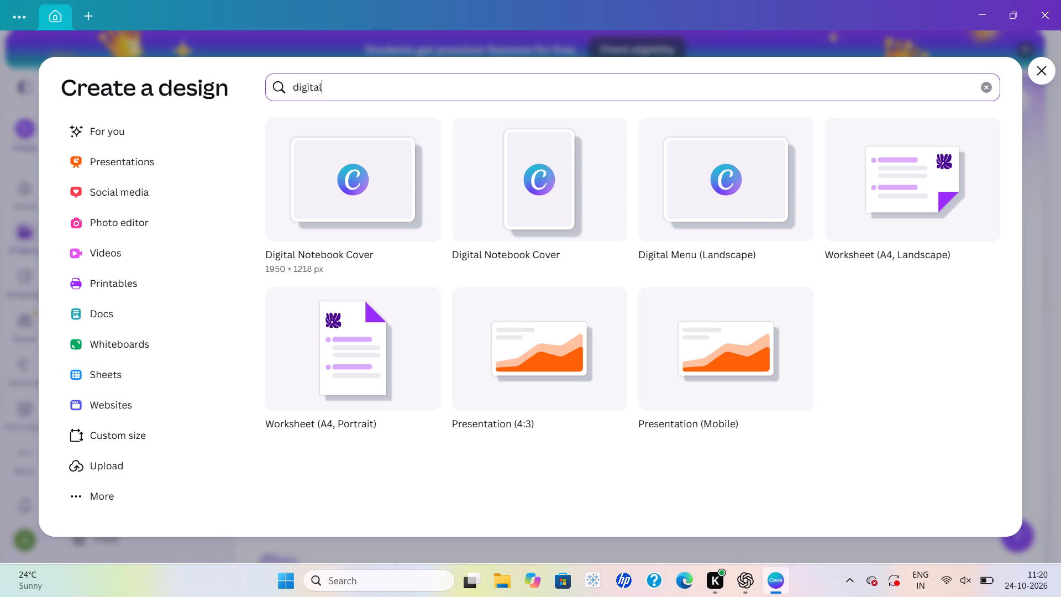
key("BackSpace")
key("BackSpace")
key("BackSpace")
key("BackSpace")
key("BackSpace")
key("BackSpace")
key("BackSpace")
key("BackSpace")
key("BackSpace")
key("BackSpace")
key("BackSpace")
key("BackSpace")
key("BackSpace")
key("BackSpace")
key("BackSpace")
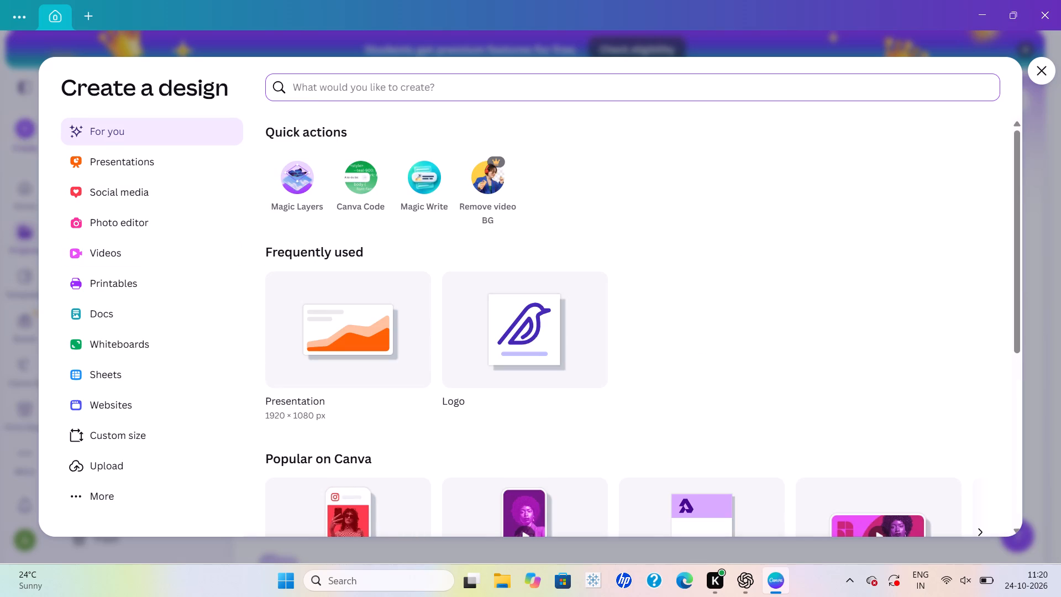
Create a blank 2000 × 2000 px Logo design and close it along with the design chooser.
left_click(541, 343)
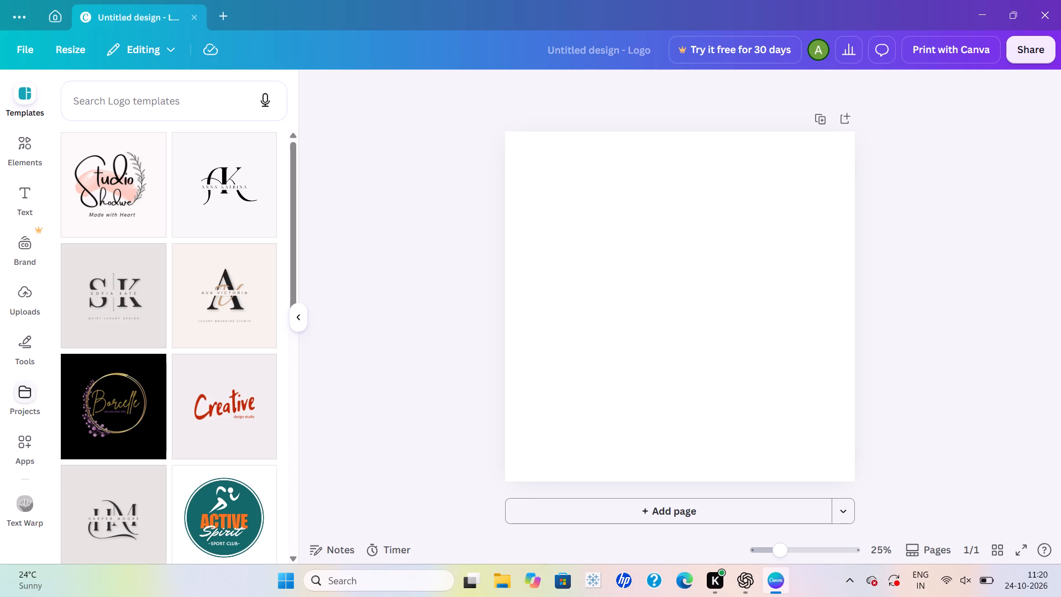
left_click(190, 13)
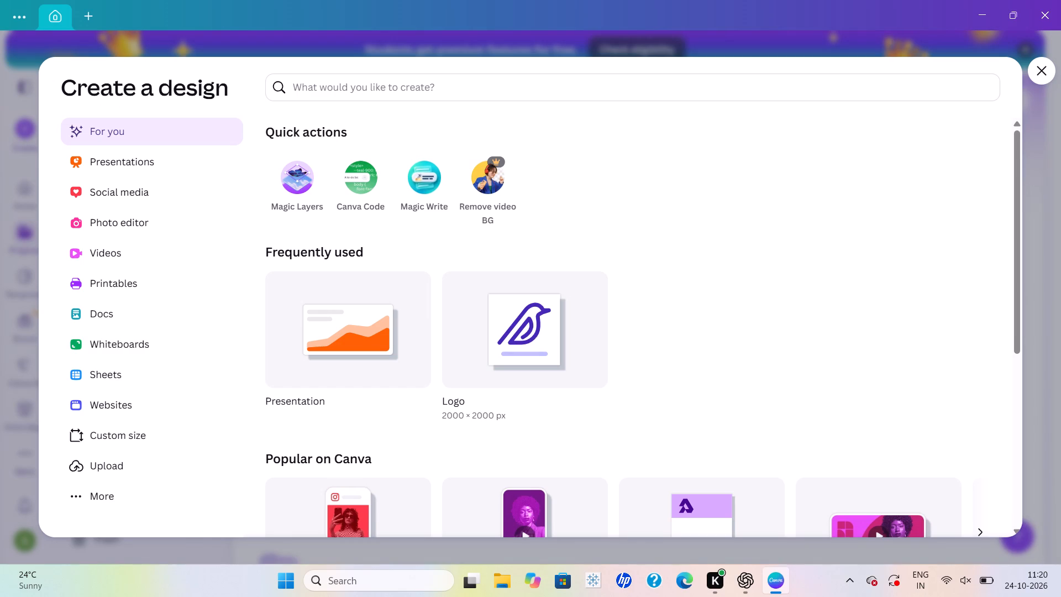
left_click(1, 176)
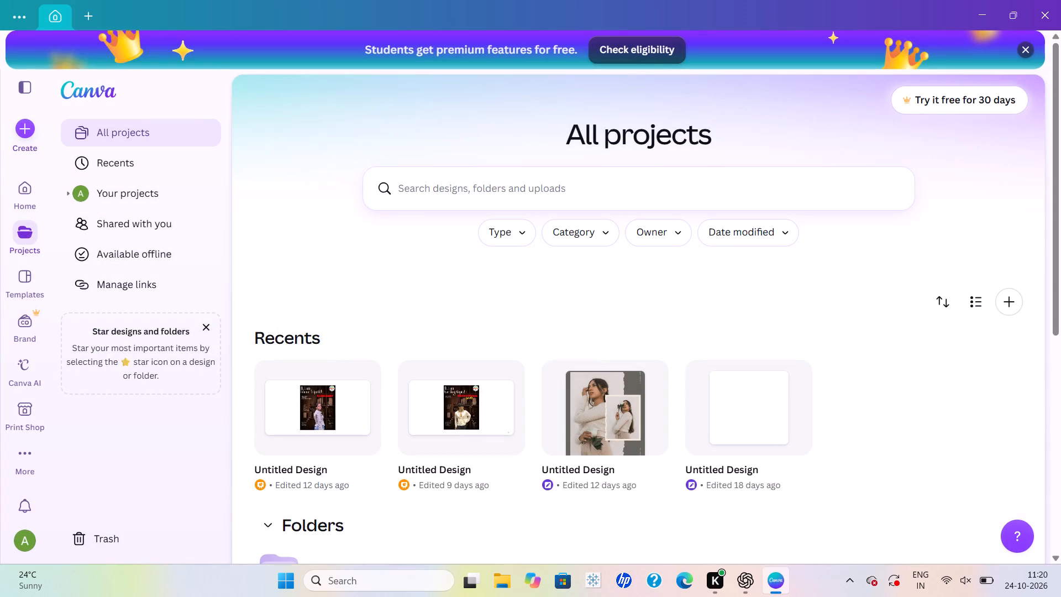
Create a new blank A4 design.
left_click(30, 326)
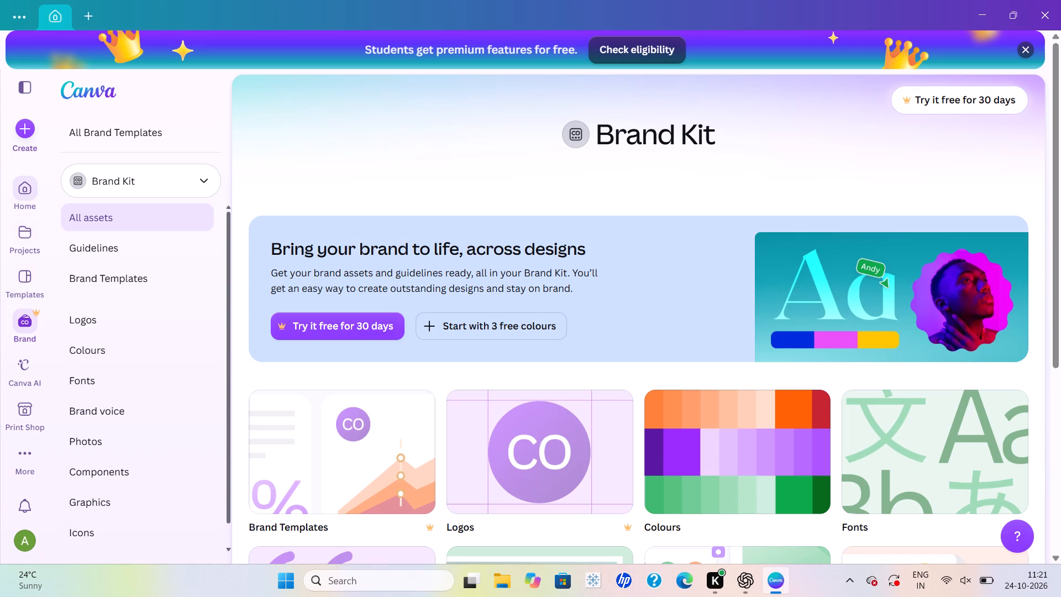
left_click(27, 123)
scroll(398, 332, "down", 3)
left_click(717, 298)
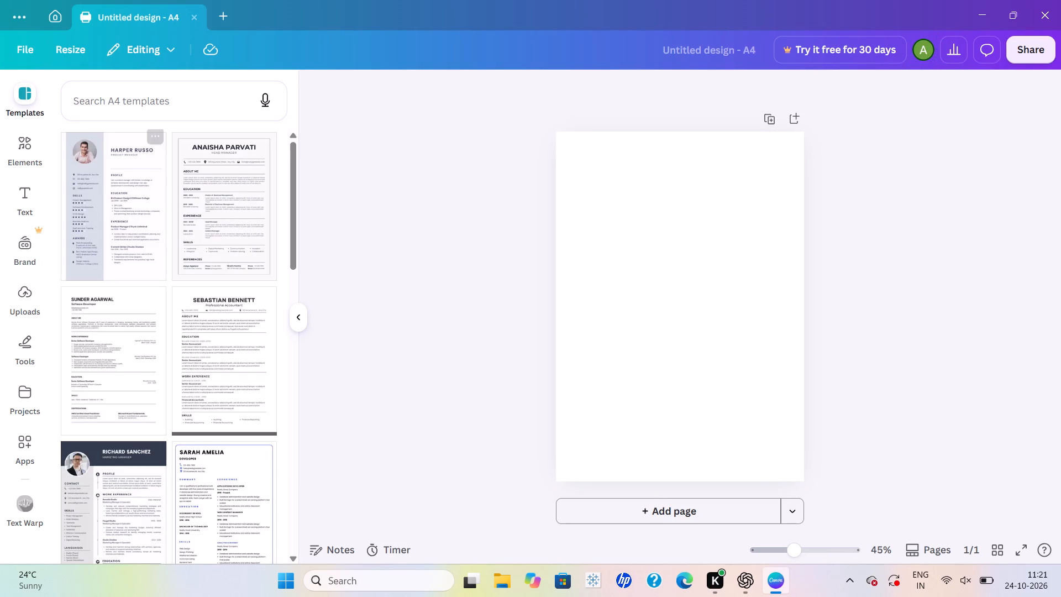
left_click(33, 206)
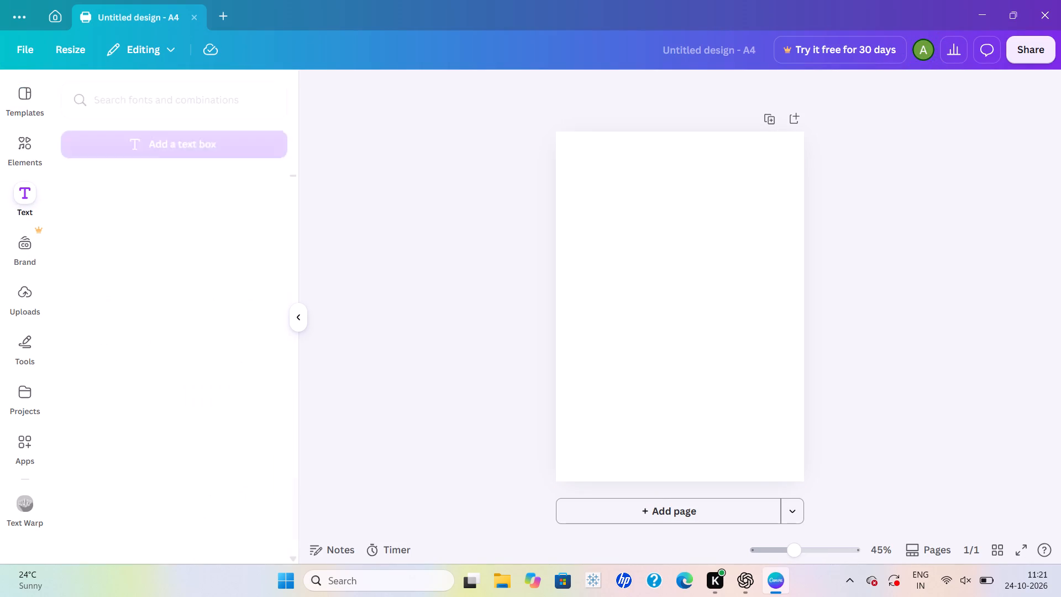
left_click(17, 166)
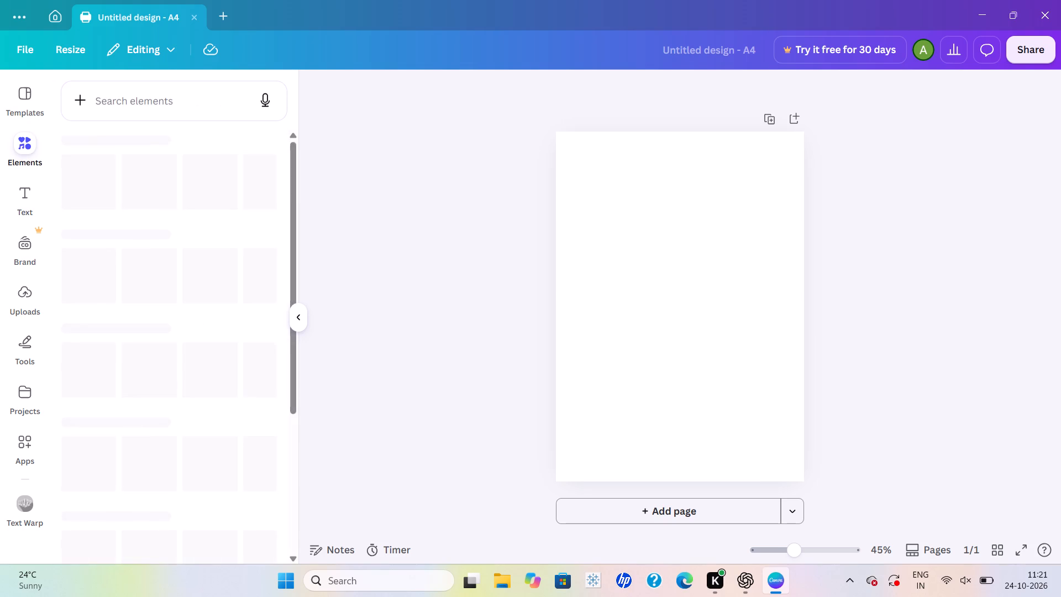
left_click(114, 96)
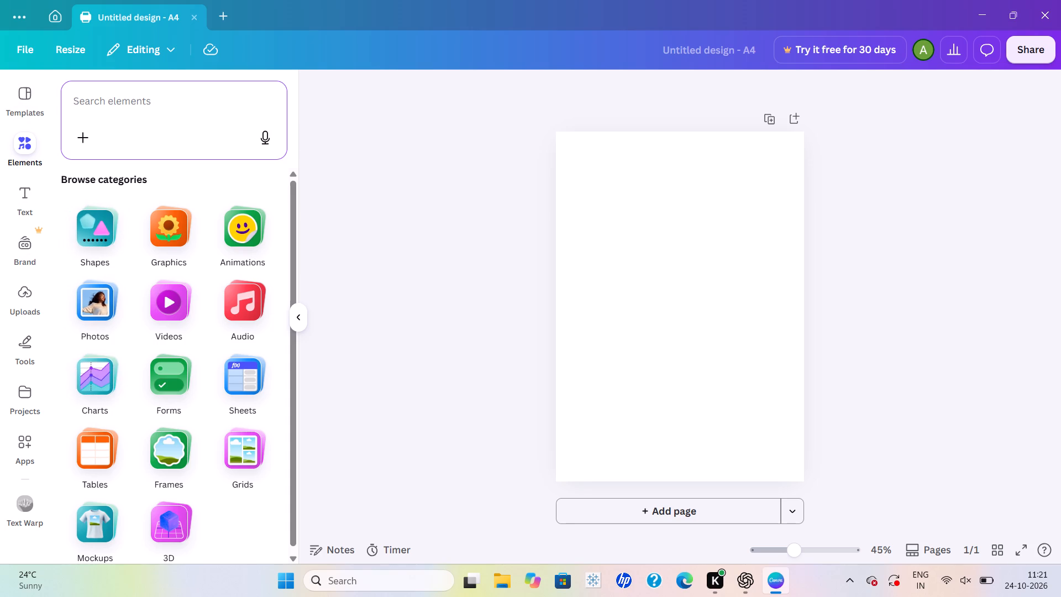
Try a few solid blue and green page backgrounds and settle on the black-to-grey linear gradient.
left_click(690, 360)
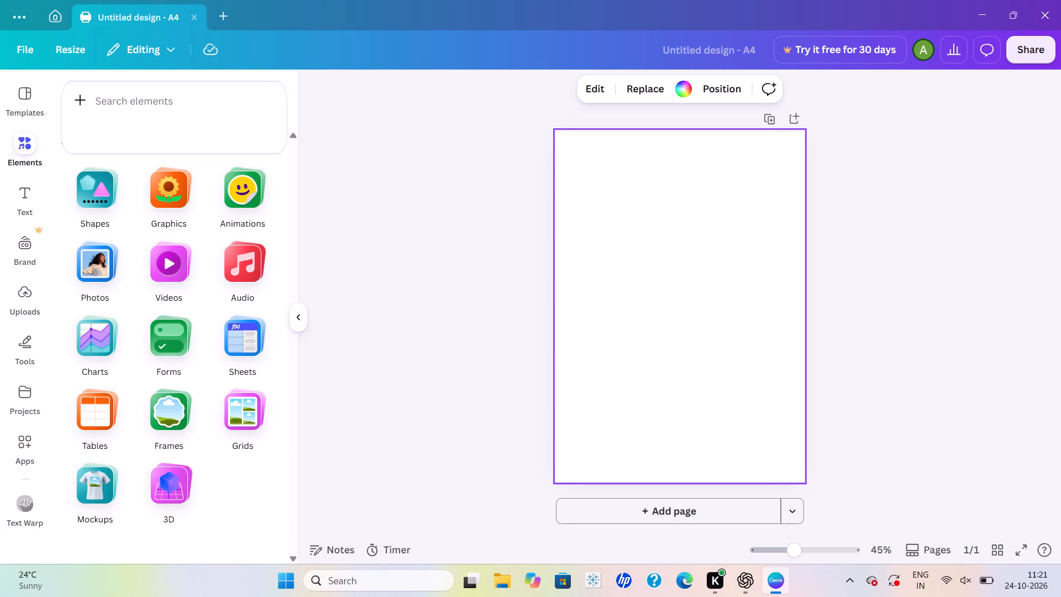
left_click(689, 86)
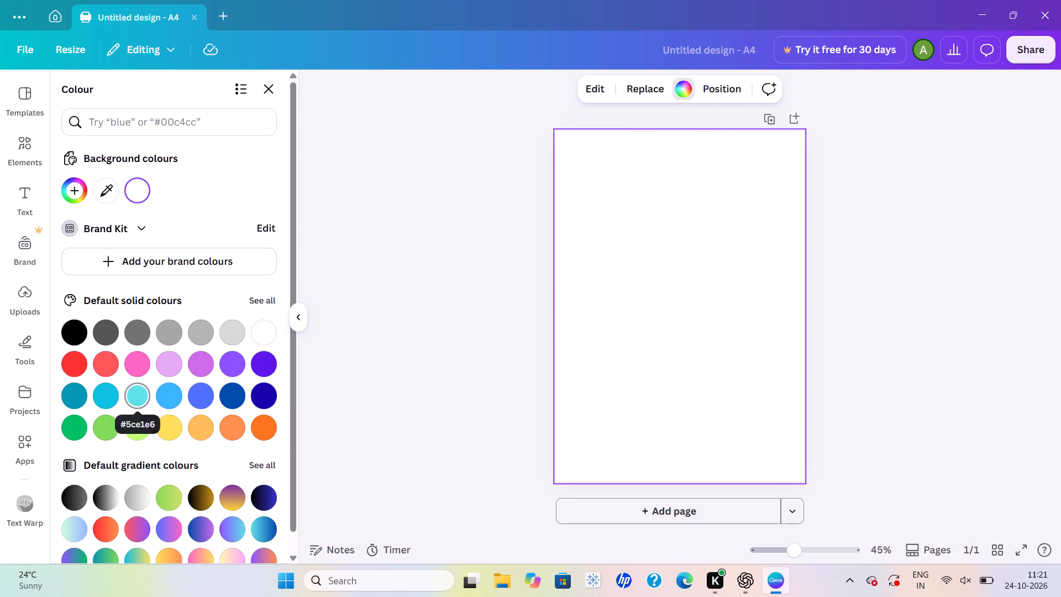
left_click(136, 402)
left_click(108, 391)
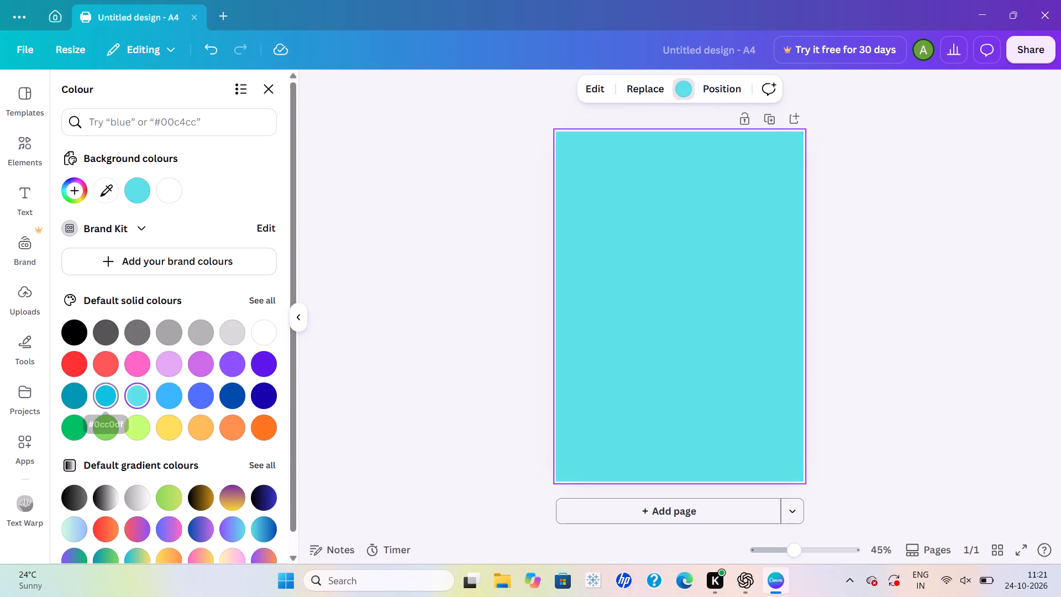
left_click(136, 423)
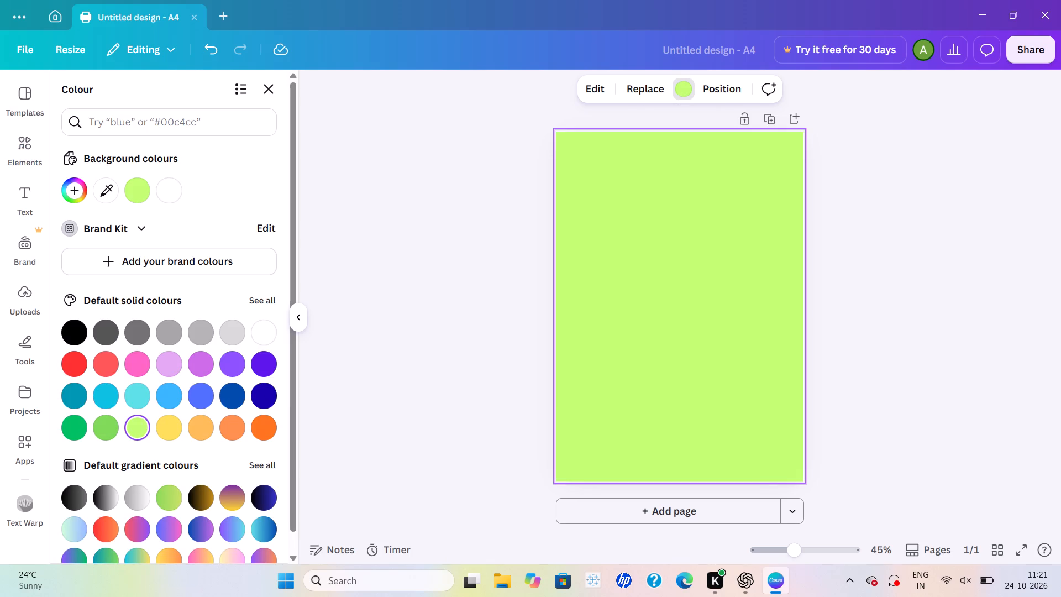
left_click(101, 432)
scroll(144, 480, "down", 1)
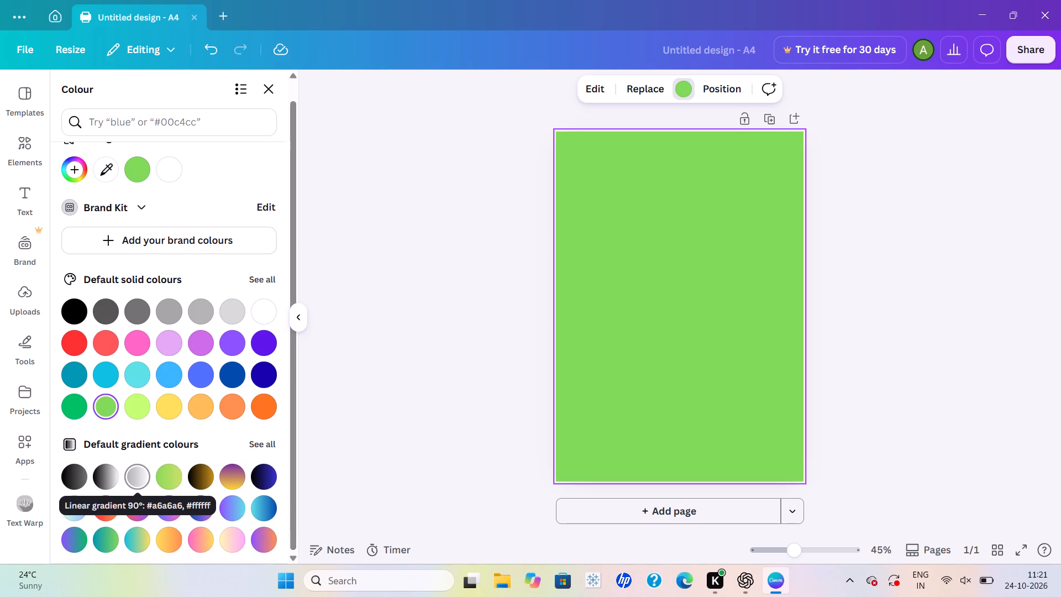
right_click(141, 478)
left_click(102, 478)
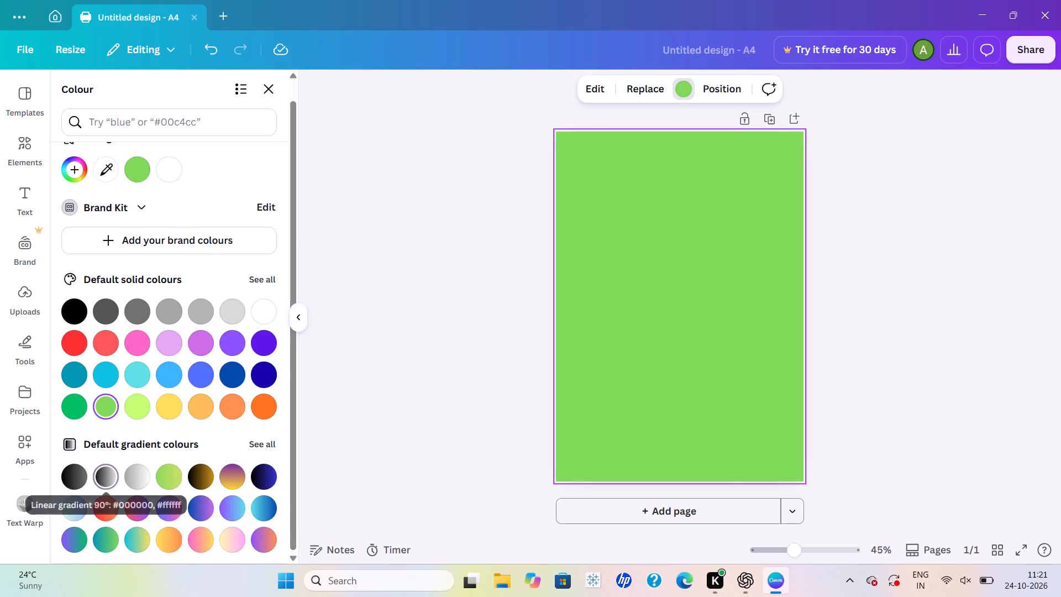
left_click(73, 473)
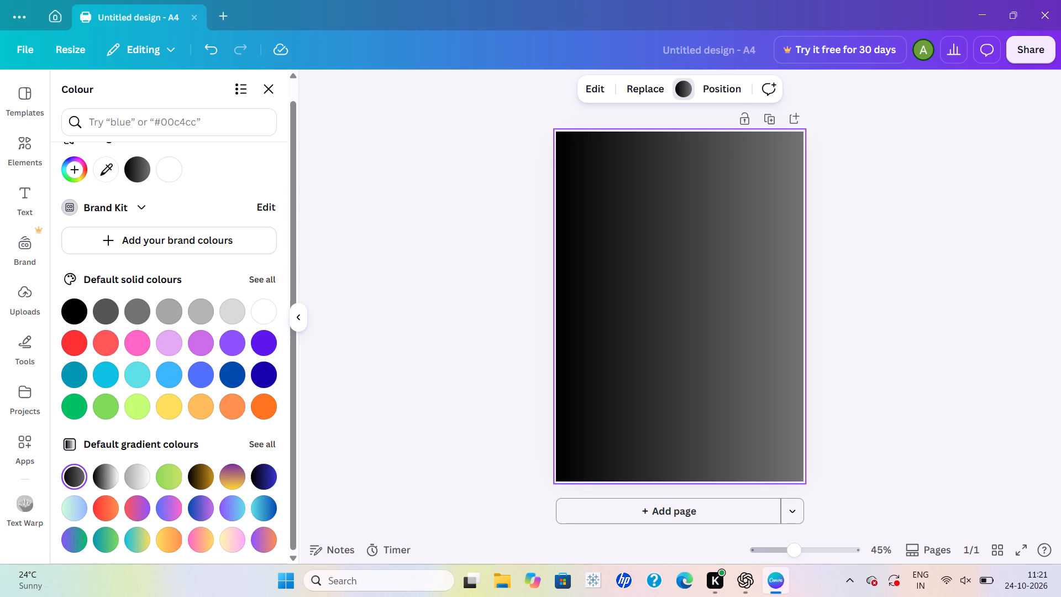
scroll(150, 419, "down", 2)
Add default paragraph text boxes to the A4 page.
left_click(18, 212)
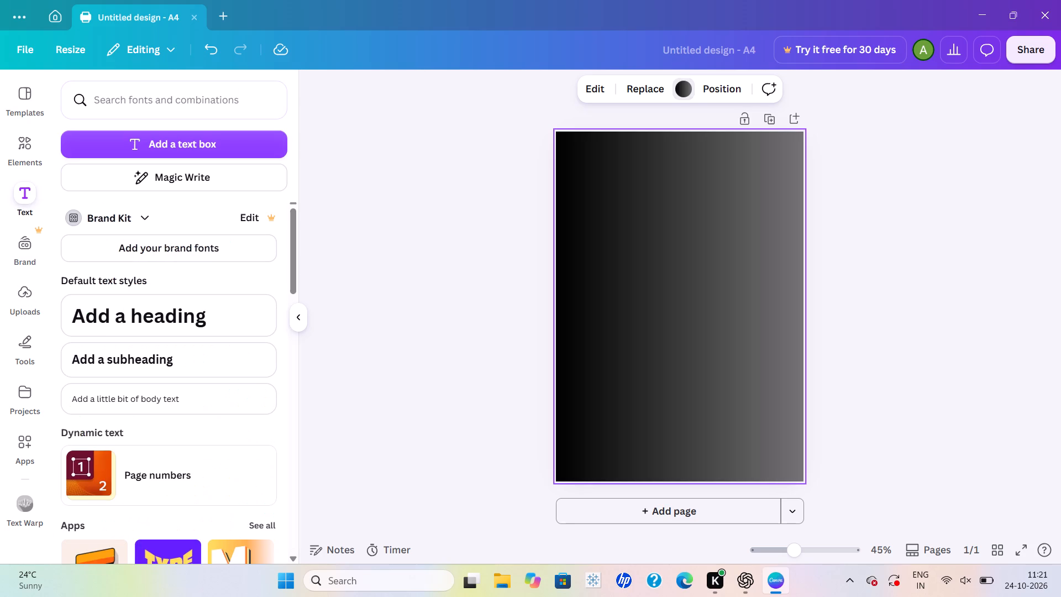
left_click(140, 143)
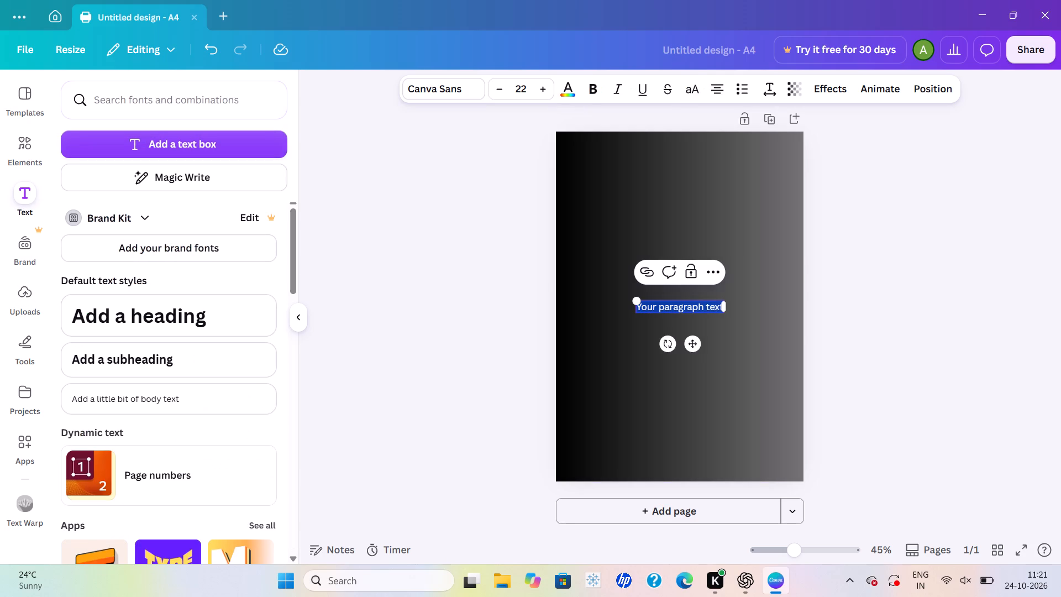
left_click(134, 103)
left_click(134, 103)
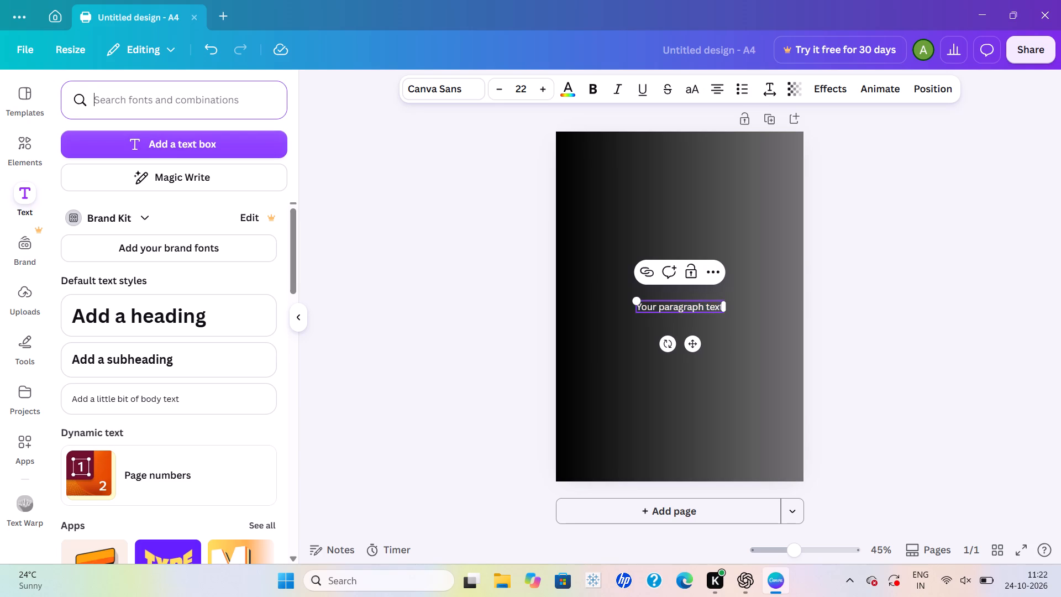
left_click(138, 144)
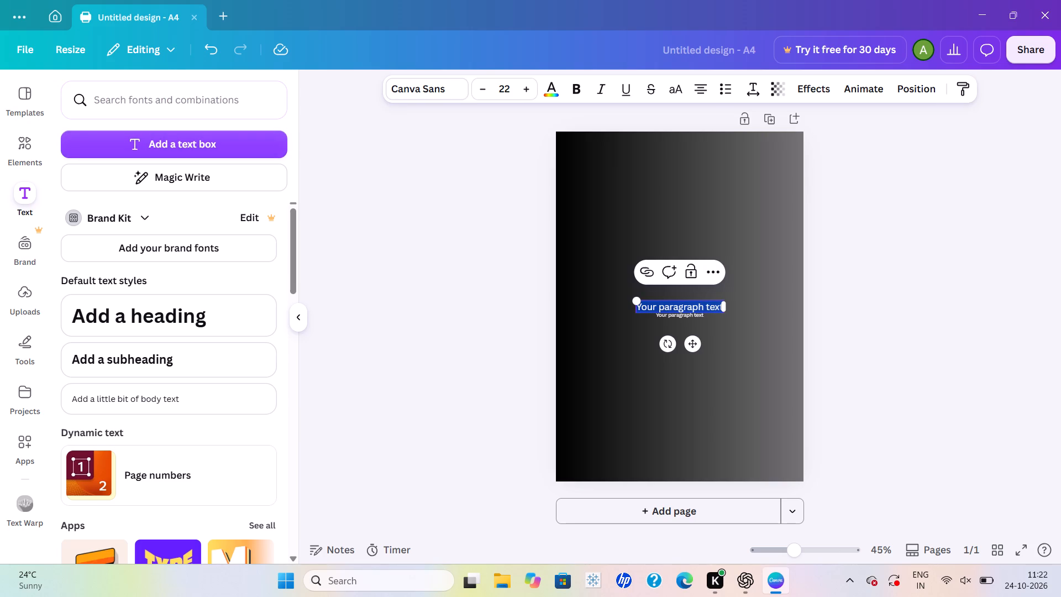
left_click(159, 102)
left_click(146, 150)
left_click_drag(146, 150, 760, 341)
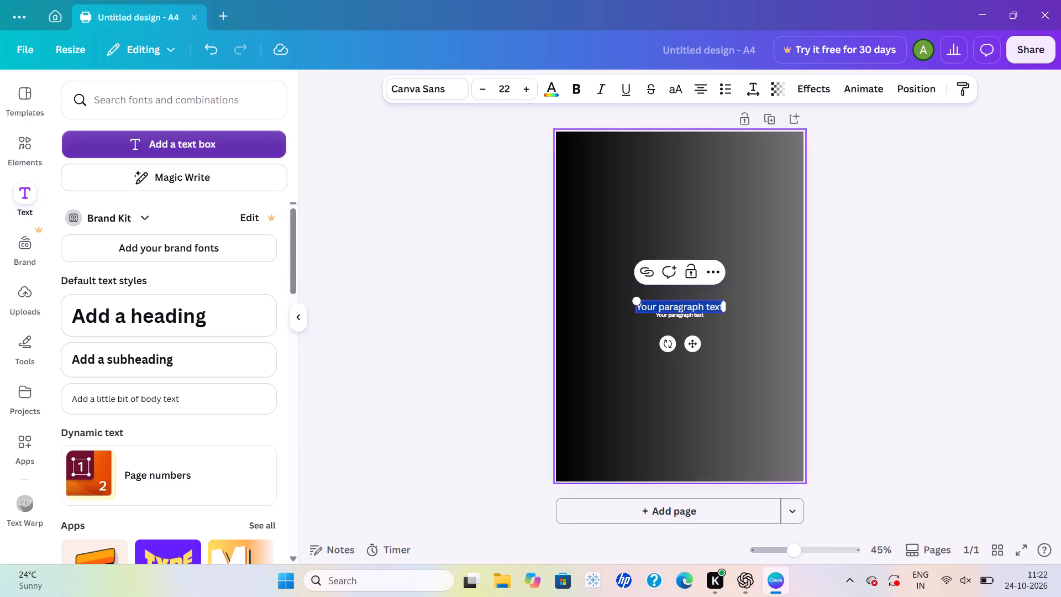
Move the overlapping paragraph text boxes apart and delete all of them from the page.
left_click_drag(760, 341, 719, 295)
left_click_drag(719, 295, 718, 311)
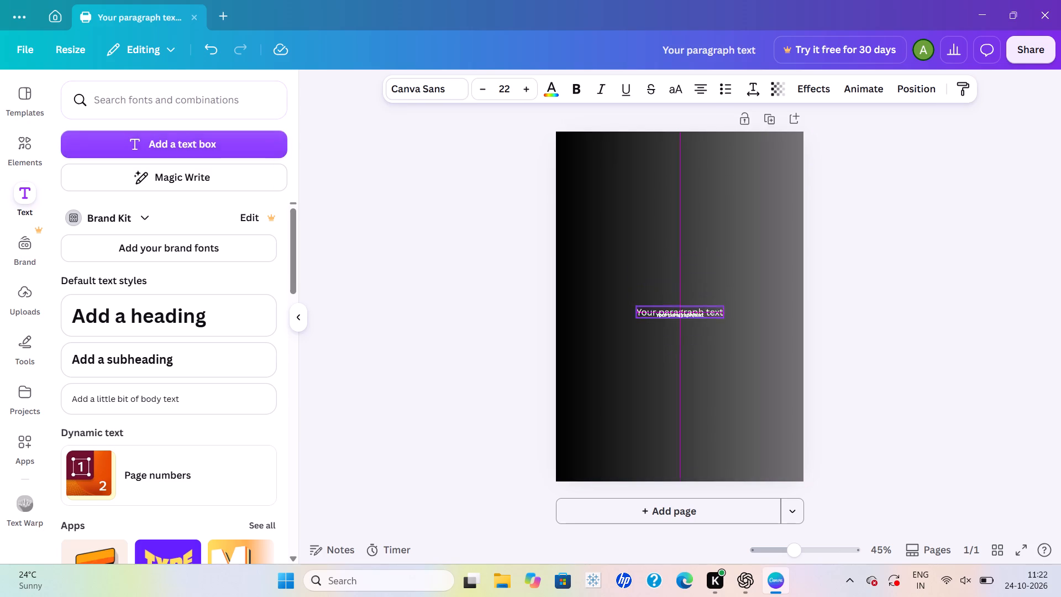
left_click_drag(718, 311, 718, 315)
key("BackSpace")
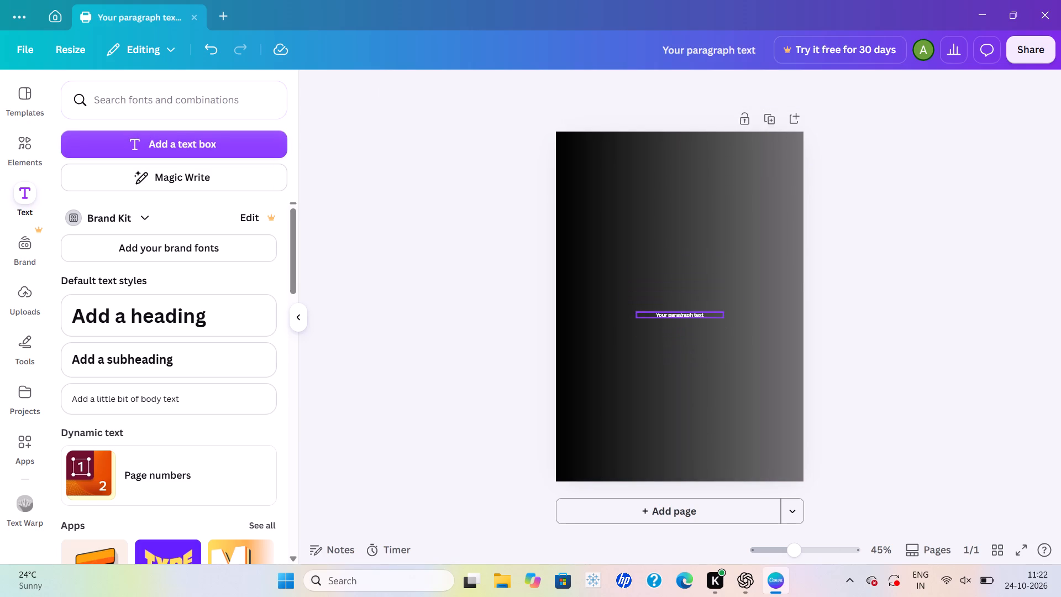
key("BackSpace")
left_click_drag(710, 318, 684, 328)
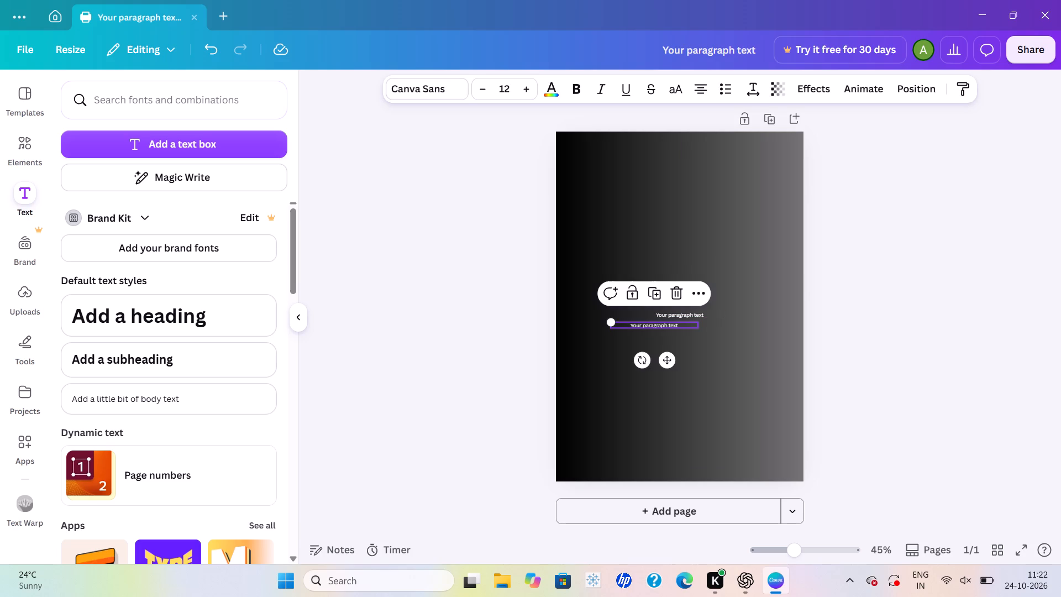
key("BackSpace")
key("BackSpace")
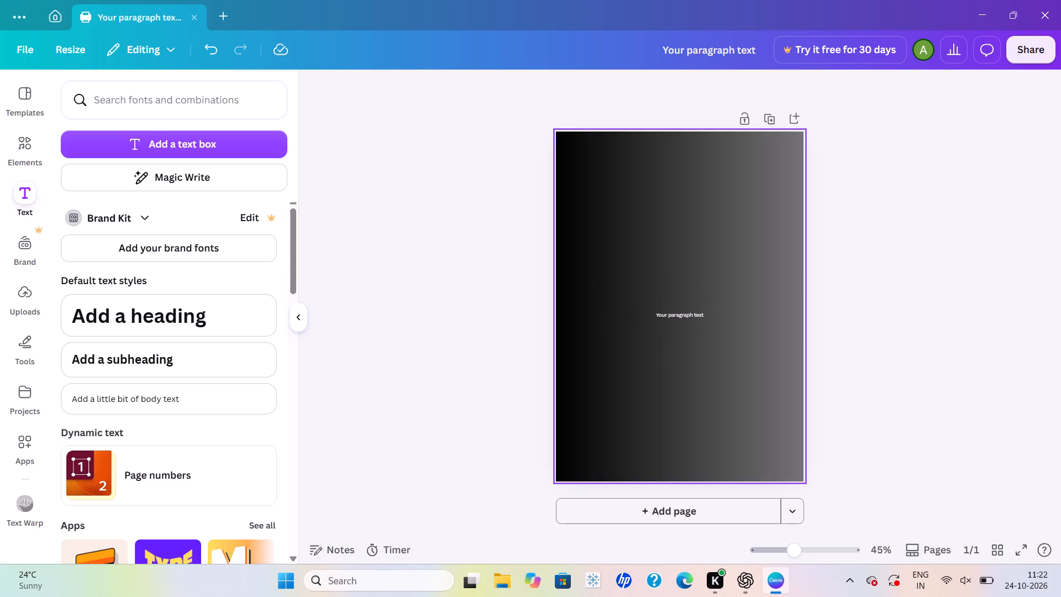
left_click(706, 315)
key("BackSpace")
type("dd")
Add a text box to the page and replace its placeholder text with "Digital marketing".
left_click(188, 141)
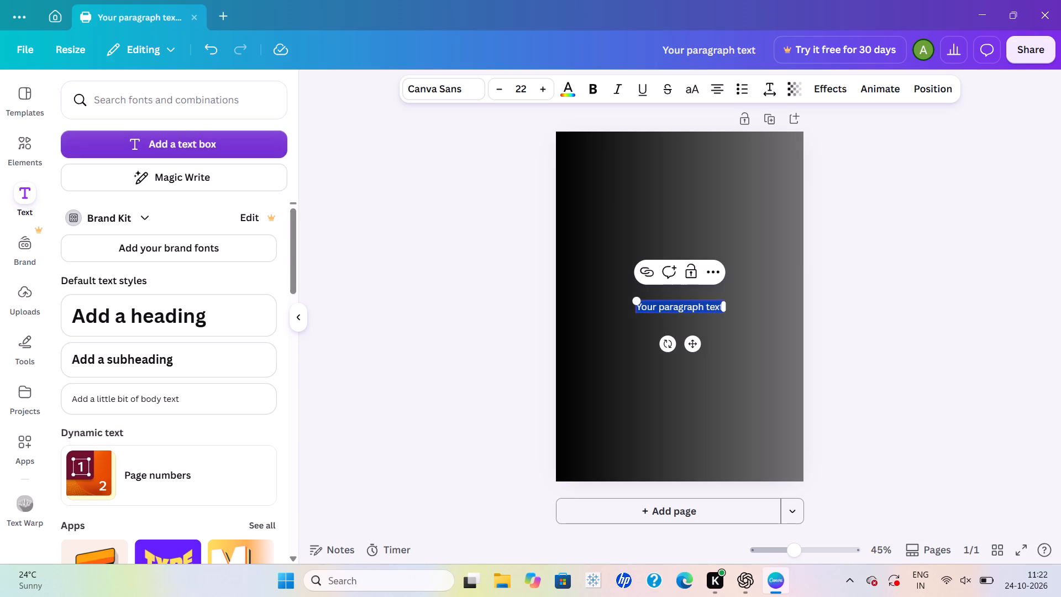
triple_click(676, 311)
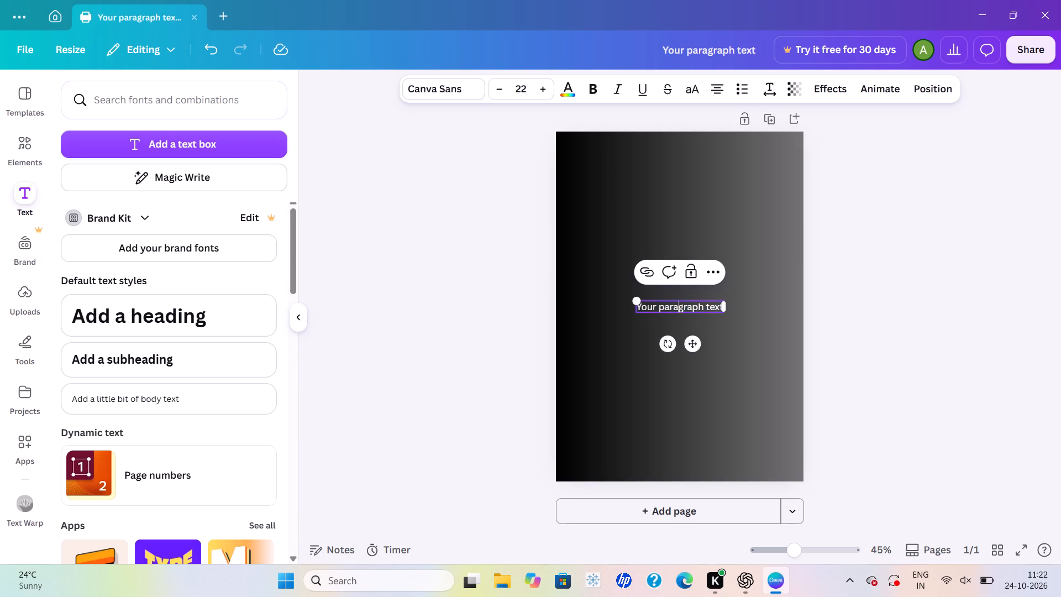
left_click(676, 311)
left_click_drag(694, 311, 718, 307)
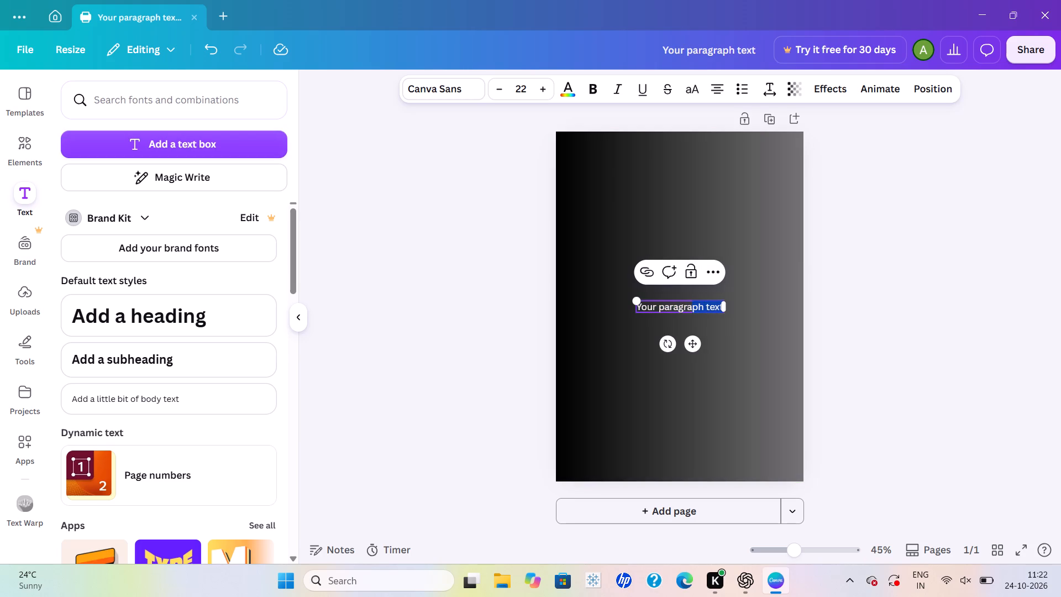
left_click_drag(718, 307, 717, 306)
key("BackSpace")
key("BackSpace")
key("BackSpace")
key("BackSpace")
key("BackSpace")
key("BackSpace")
key("BackSpace")
key("BackSpace")
key("BackSpace")
key("BackSpace")
key("BackSpace")
key("BackSpace")
key("BackSpace")
key("BackSpace")
key("BackSpace")
key("BackSpace")
key("BackSpace")
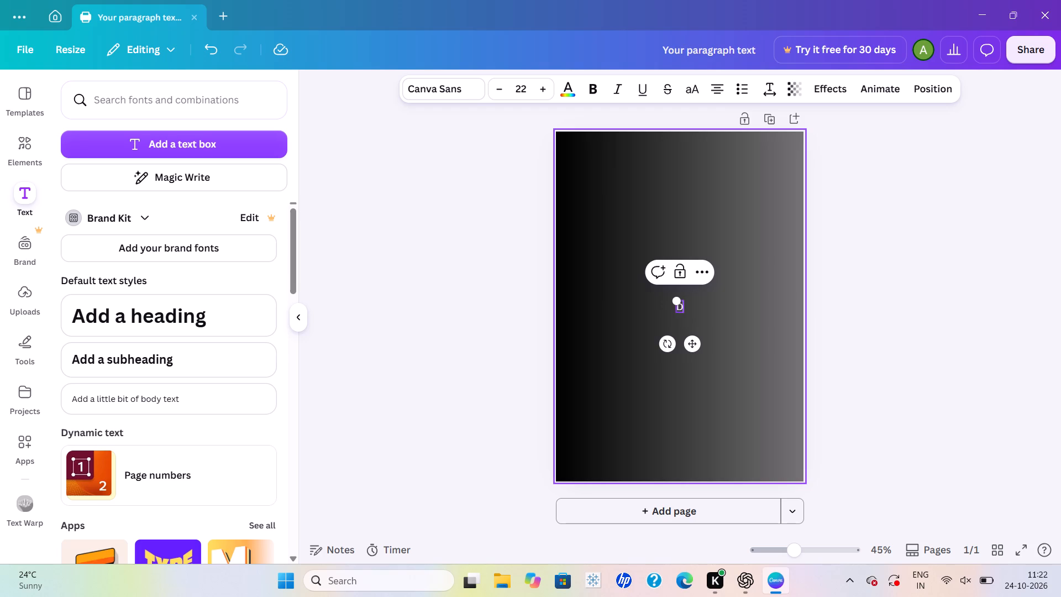
key("i")
type("gita")
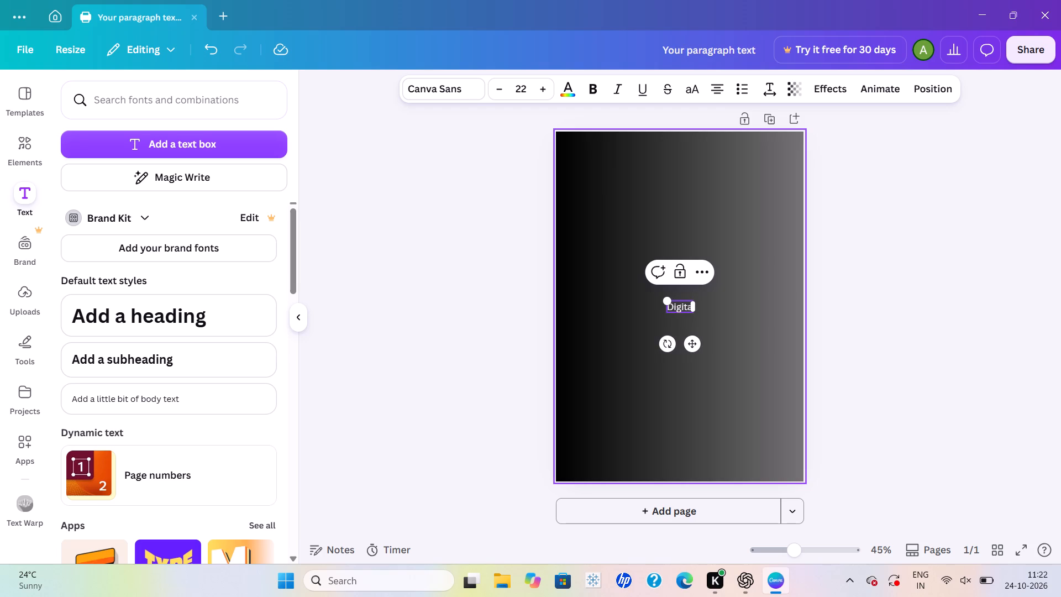
key("l")
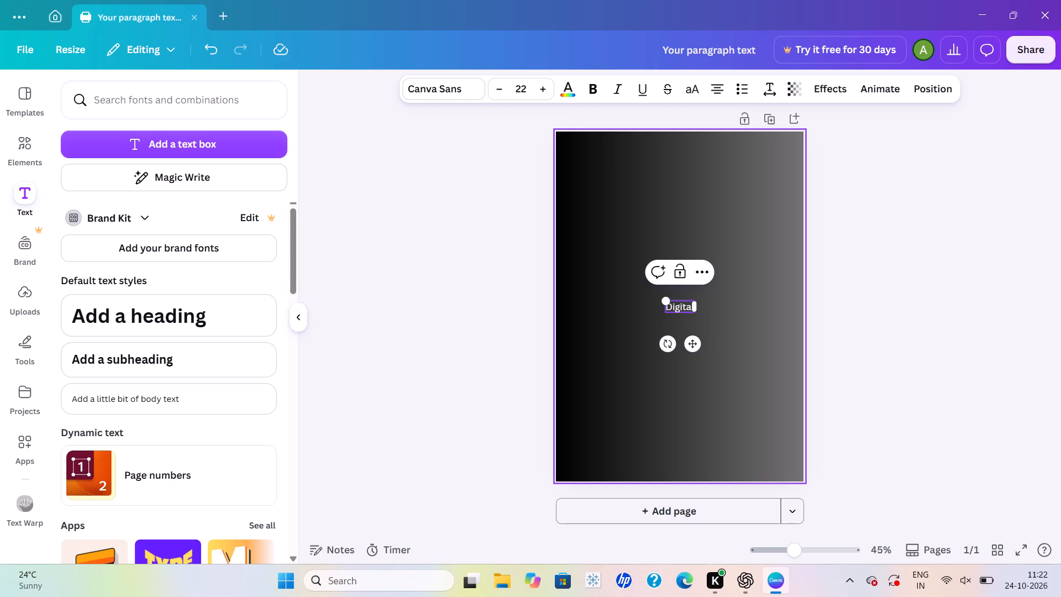
type("ak")
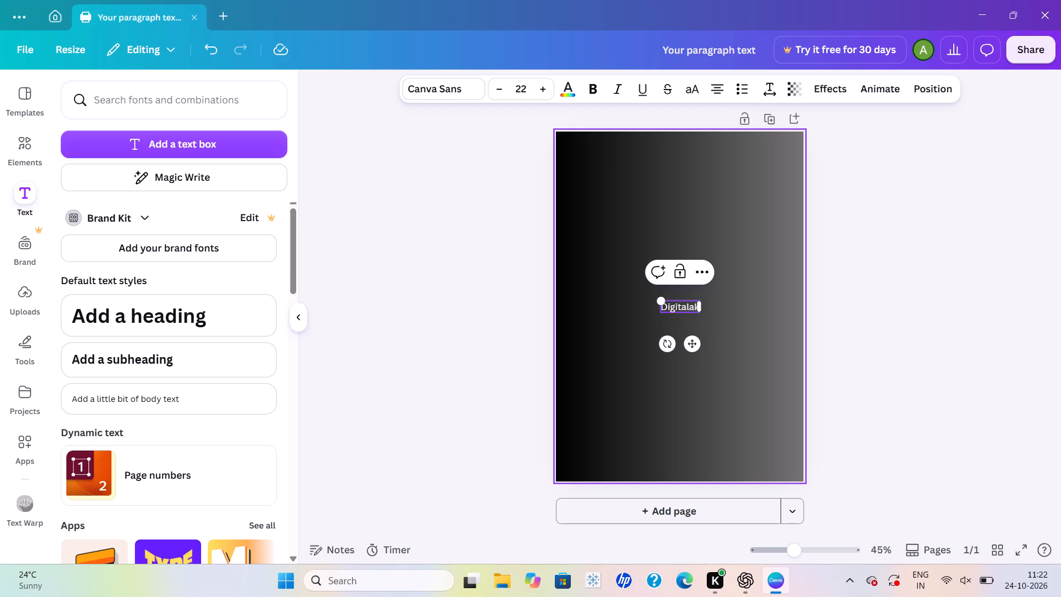
key("BackSpace")
key("BackSpace")
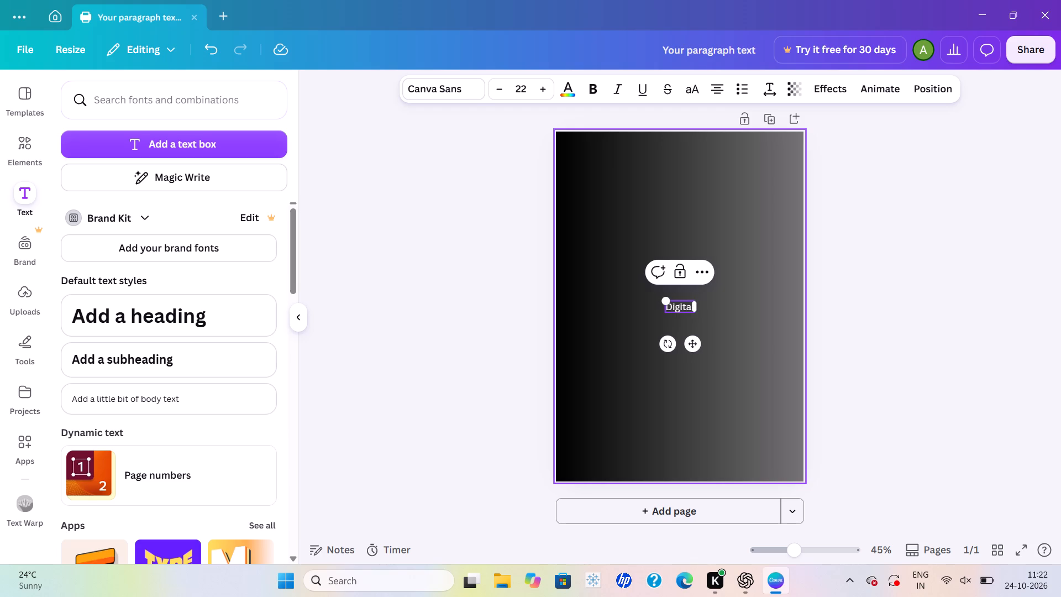
key("space")
type("marketing")
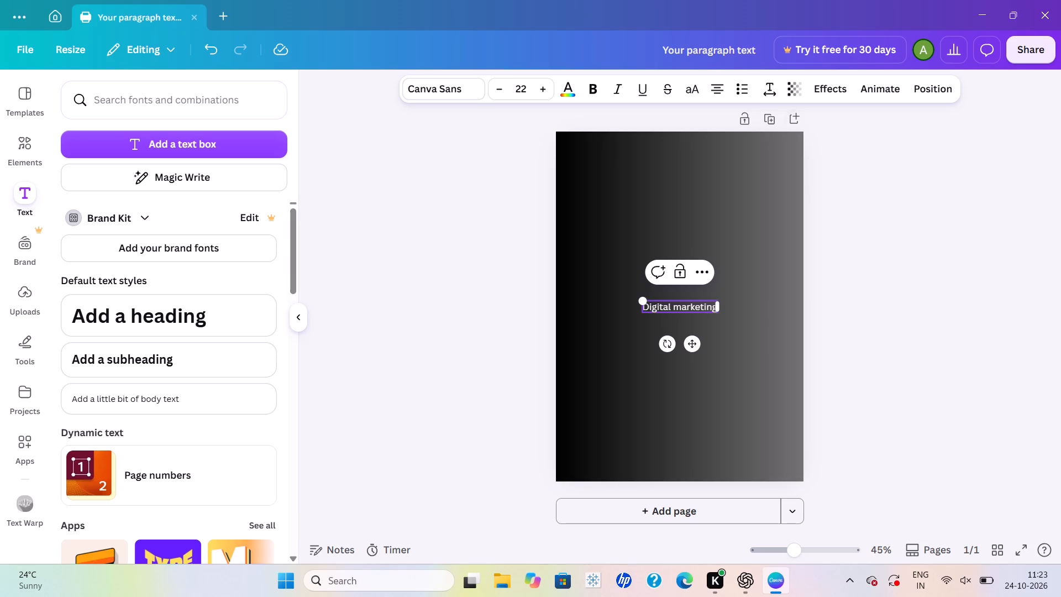
Enlarge the whole "Digital marketing" text to size 42 and make it bold.
key("ctrl+a")
scroll(887, 294, "left", 4)
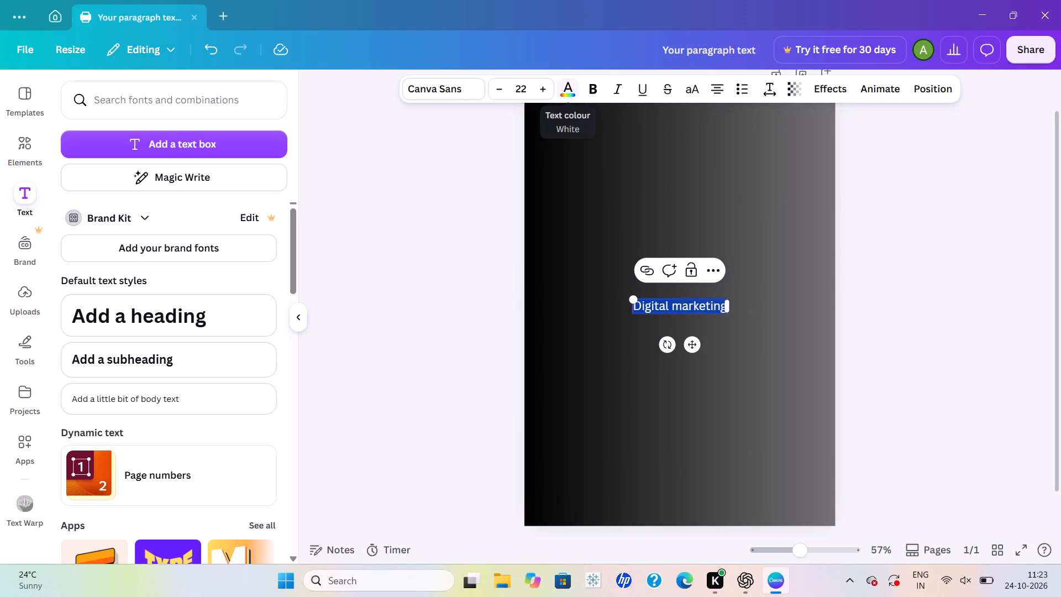
triple_click(543, 86)
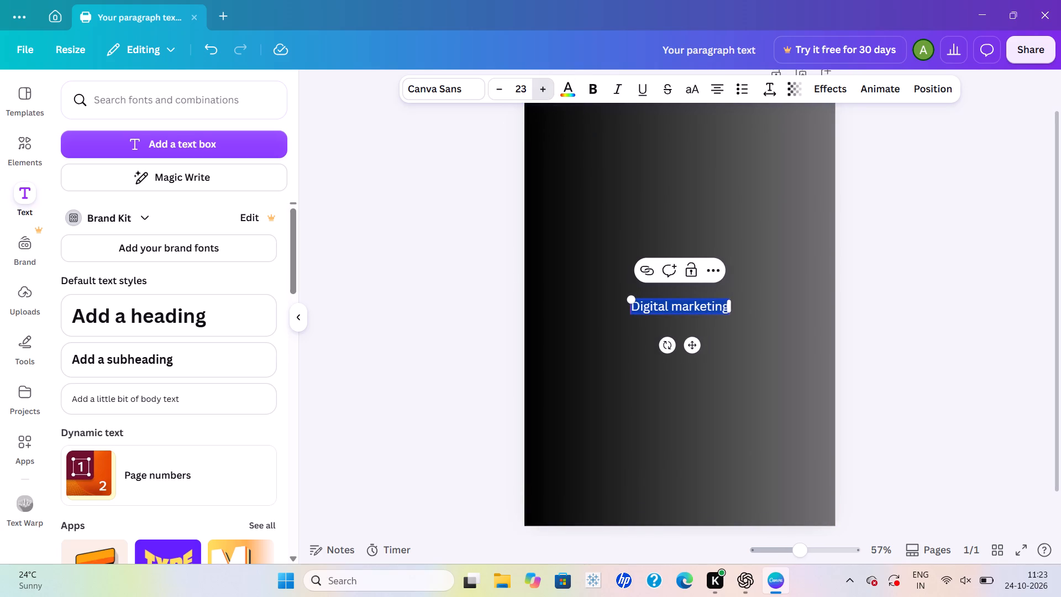
triple_click(543, 86)
triple_click(543, 86)
triple_click(543, 86)
triple_click(543, 86)
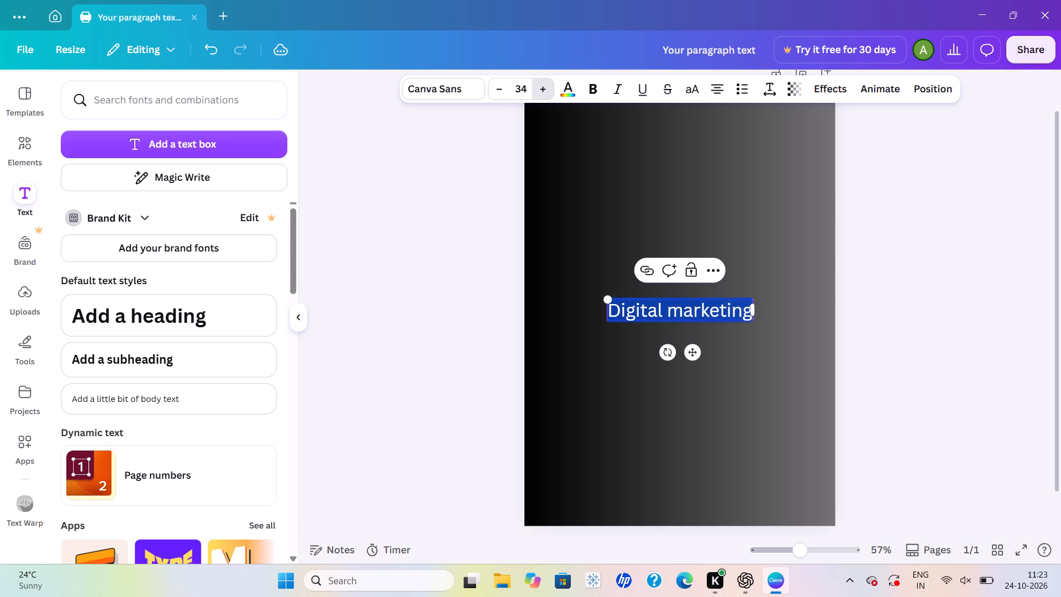
triple_click(543, 86)
double_click(543, 86)
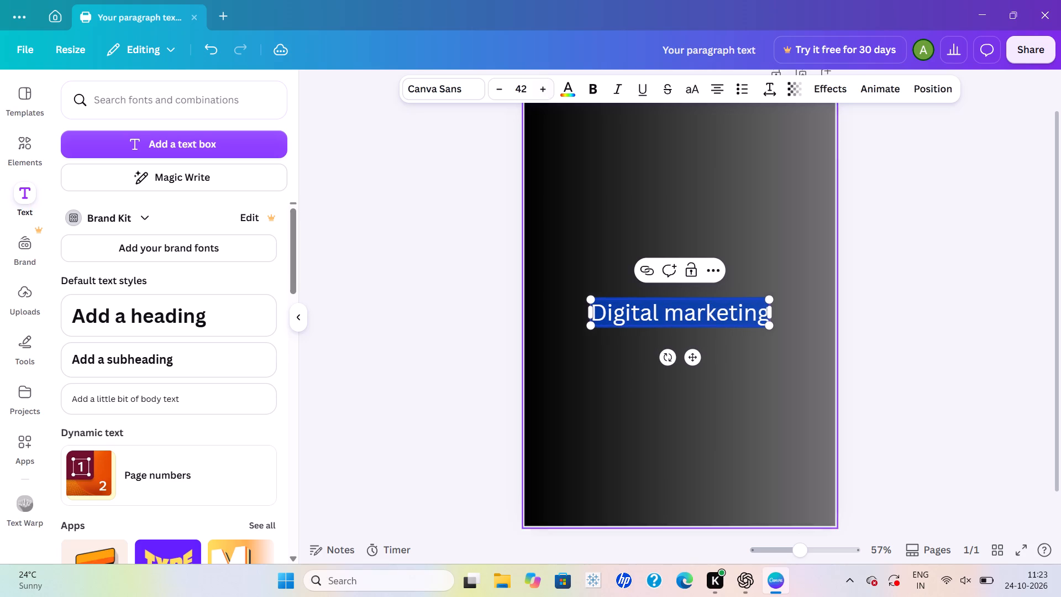
left_click(596, 94)
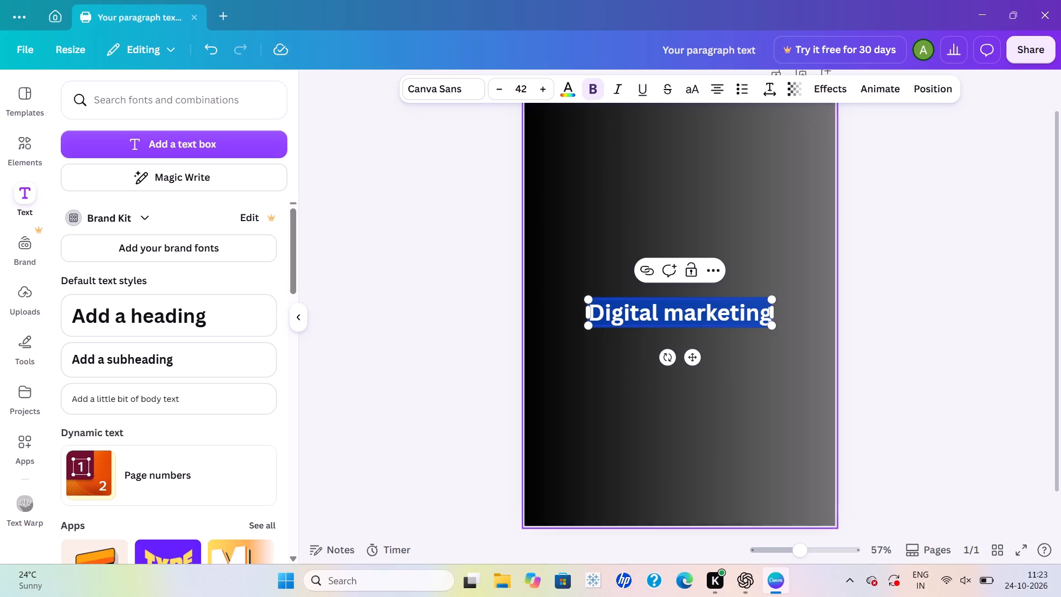
Try the Amsterdam handwriting fonts on the "Digital marketing" text and settle on Leckerli One.
left_click(465, 81)
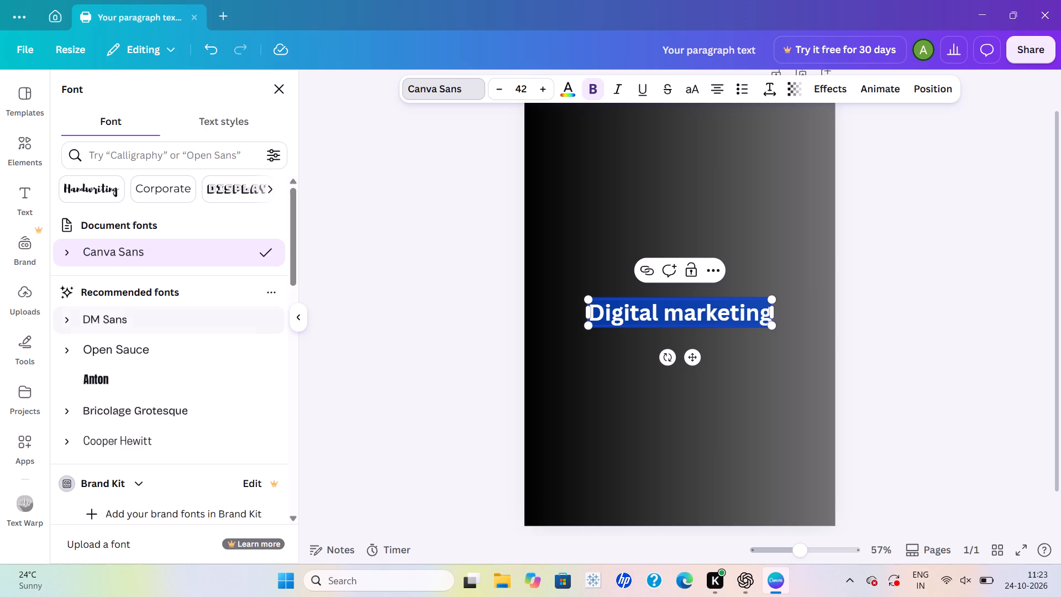
left_click(93, 197)
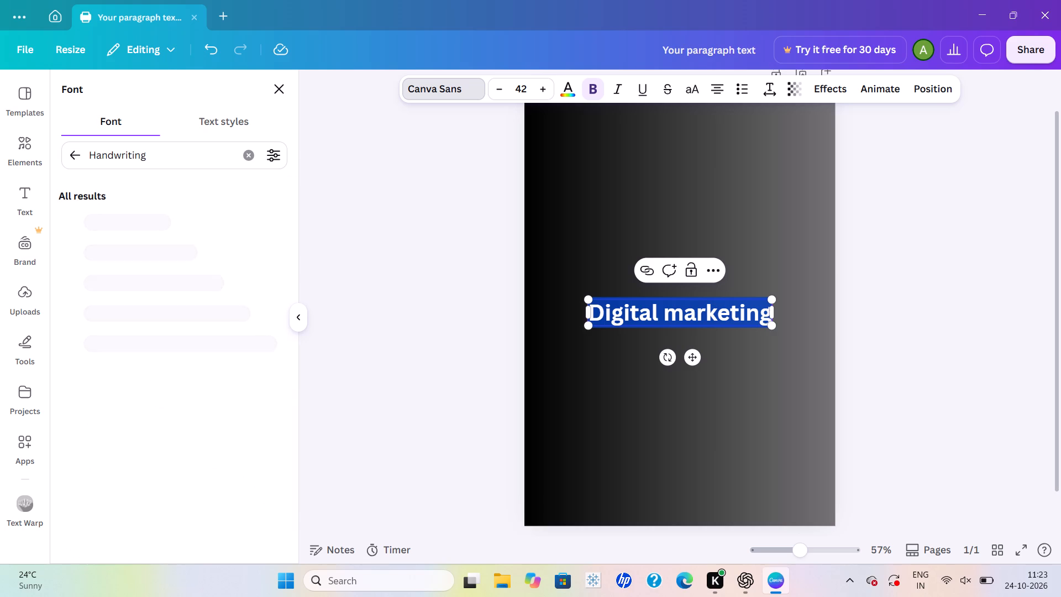
left_click(117, 285)
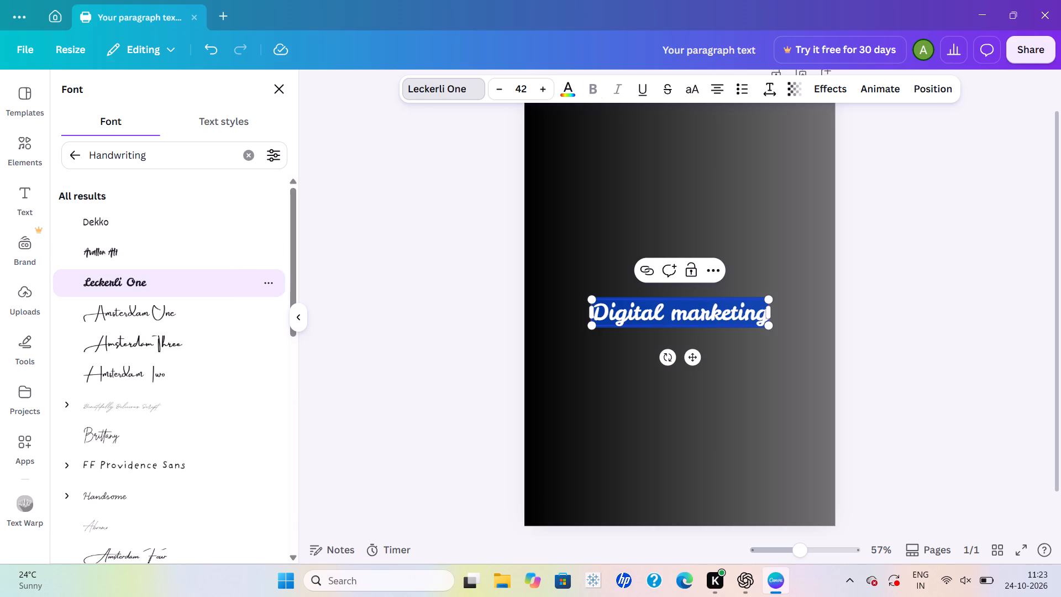
left_click(117, 312)
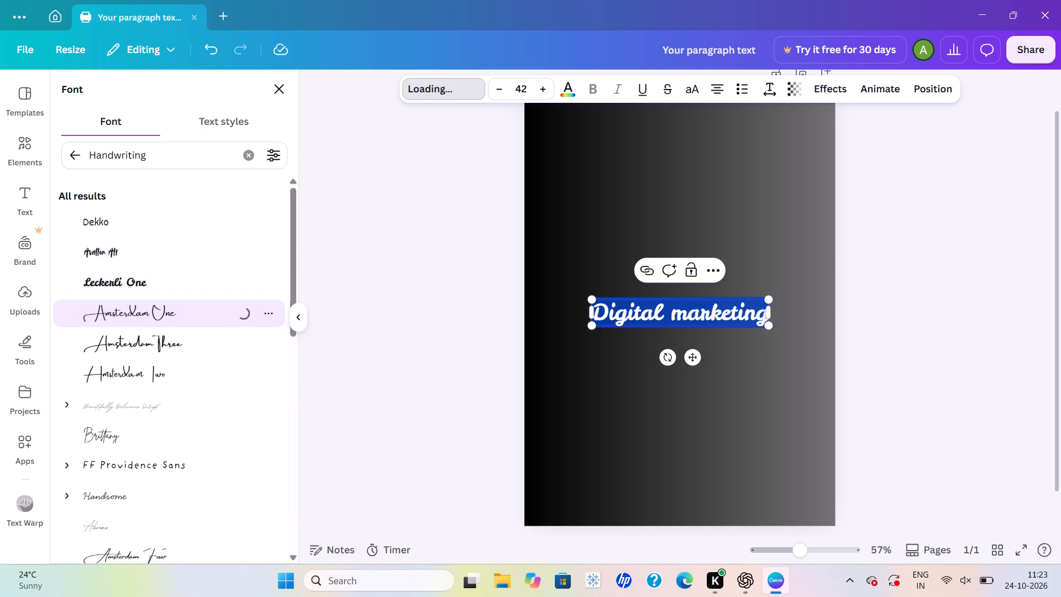
left_click(140, 341)
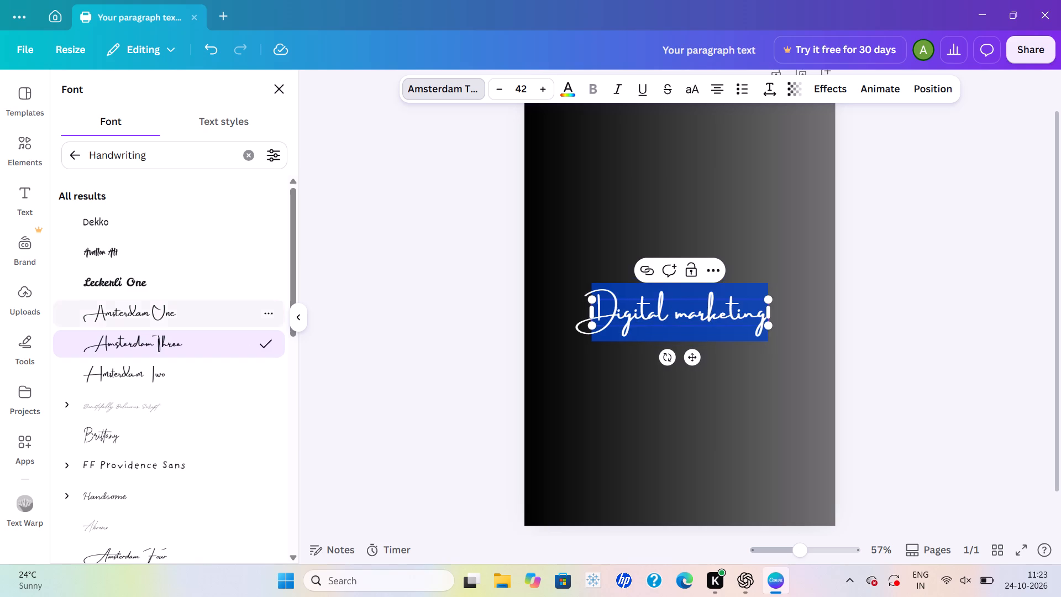
left_click(148, 280)
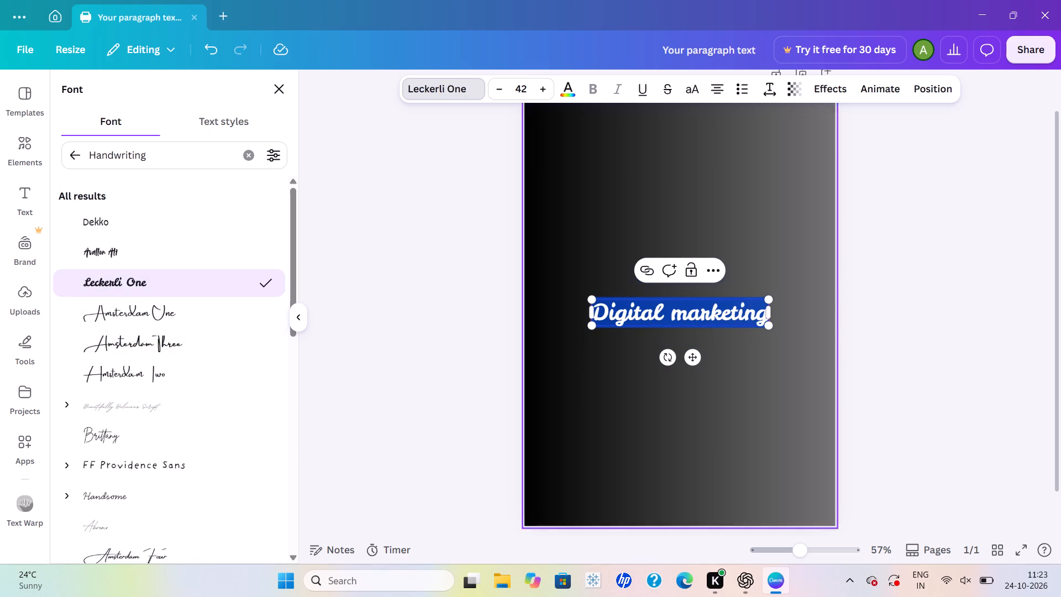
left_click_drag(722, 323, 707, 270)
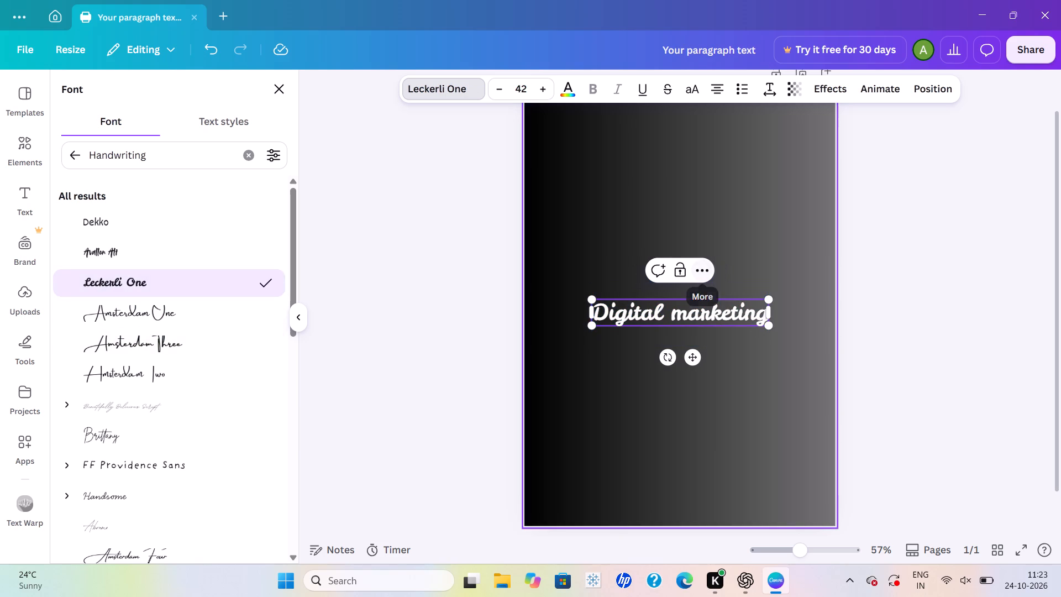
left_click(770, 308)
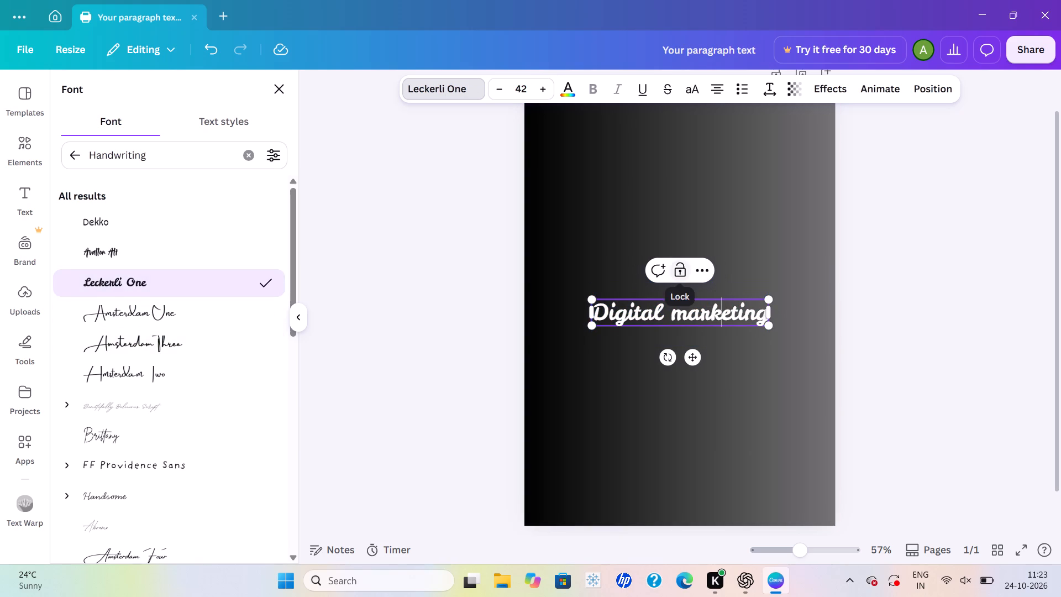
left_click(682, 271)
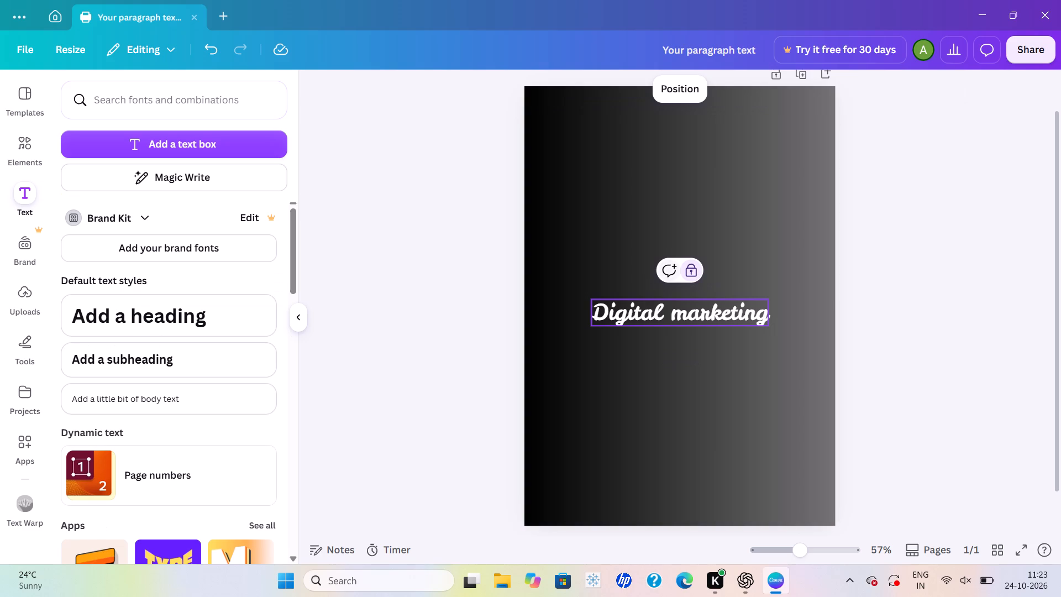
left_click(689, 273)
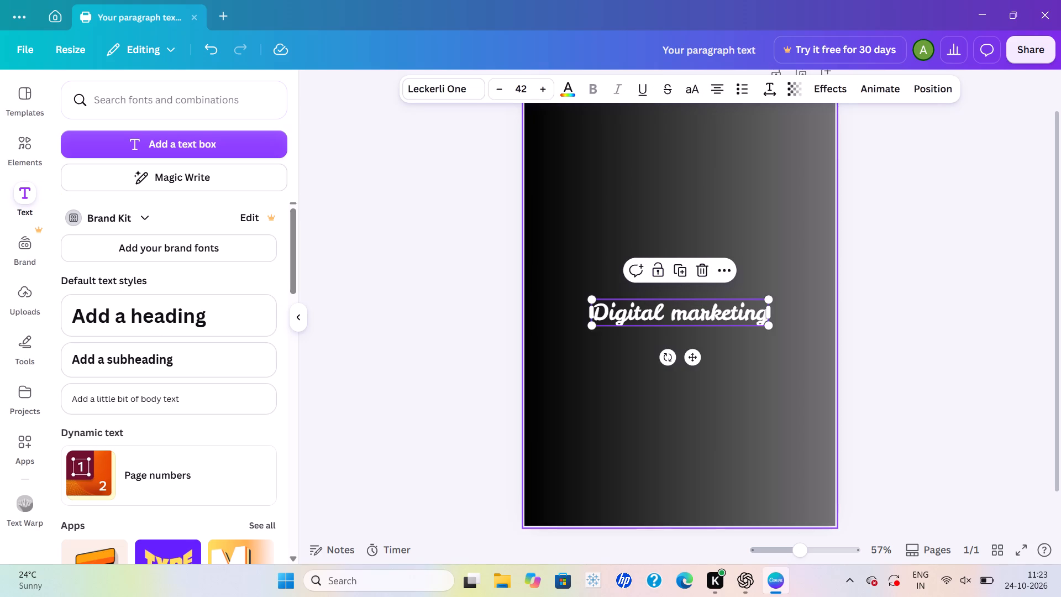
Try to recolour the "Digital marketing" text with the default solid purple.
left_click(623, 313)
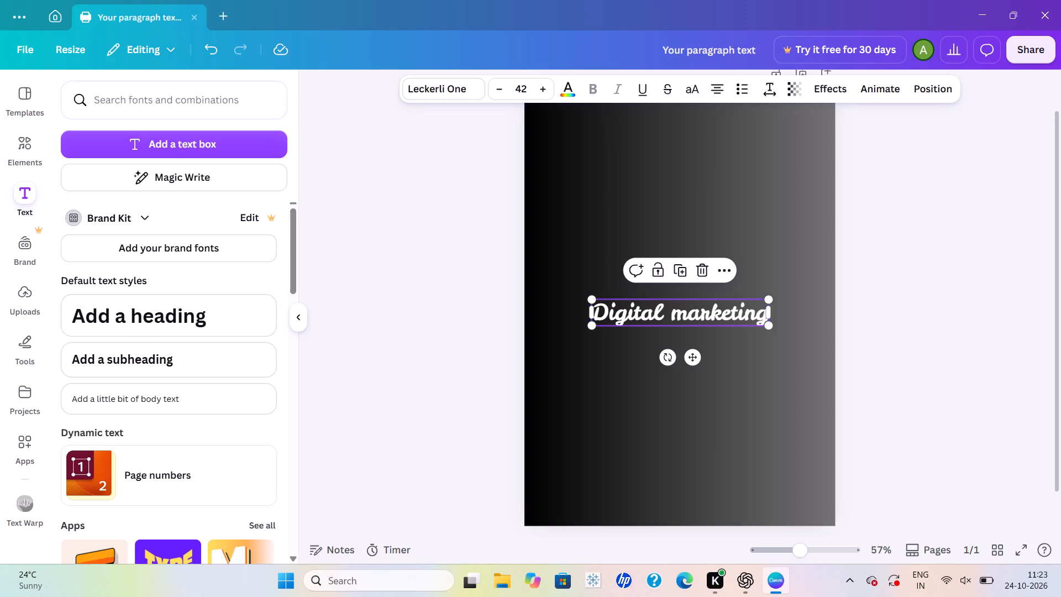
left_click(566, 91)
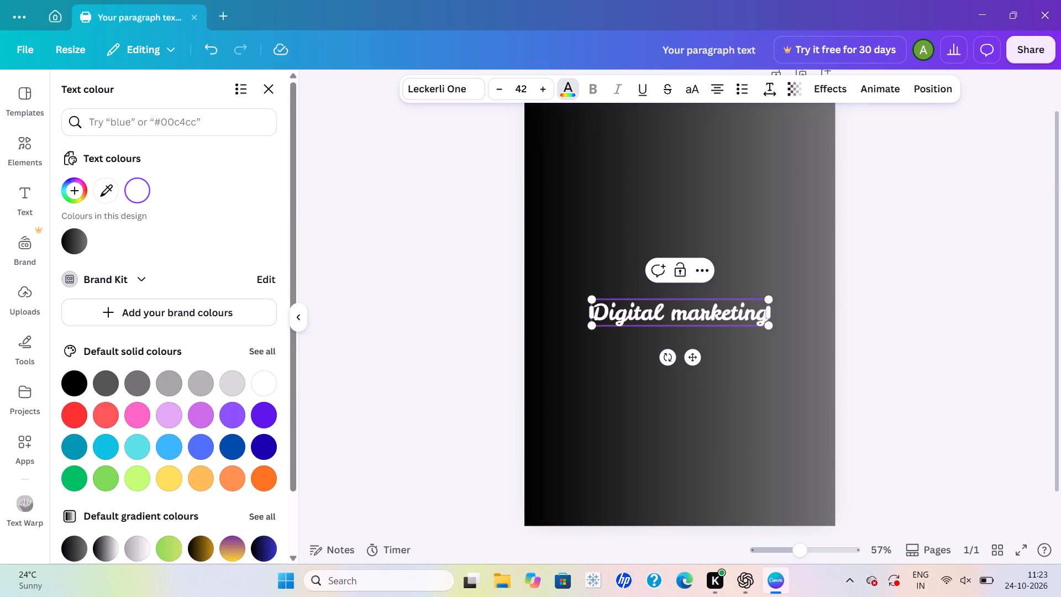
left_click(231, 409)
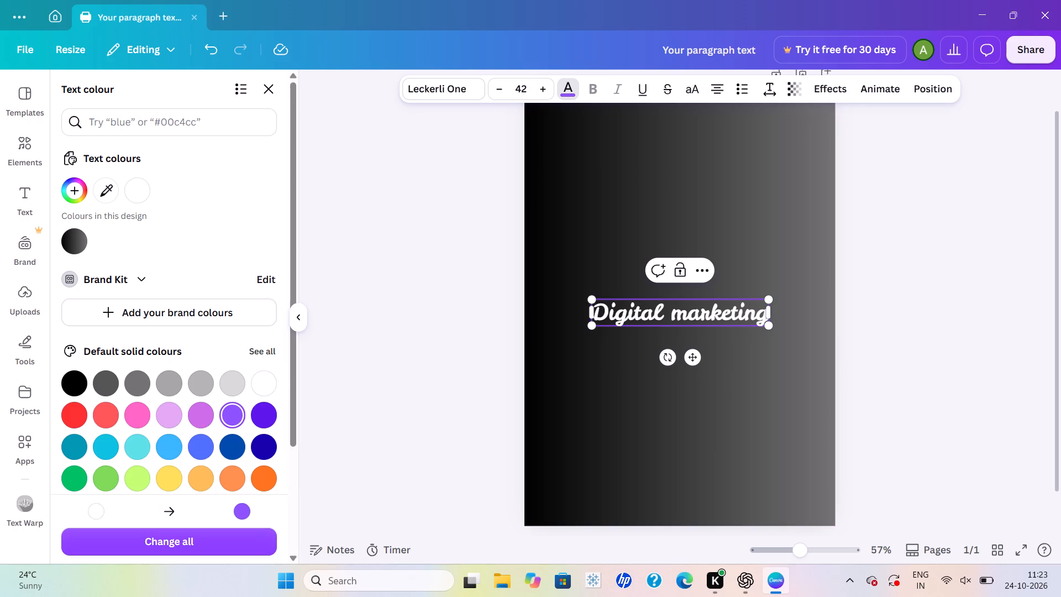
Resize the "Digital marketing" text slightly larger, to about size 42.9.
left_click_drag(763, 313, 768, 298)
left_click_drag(768, 298, 765, 259)
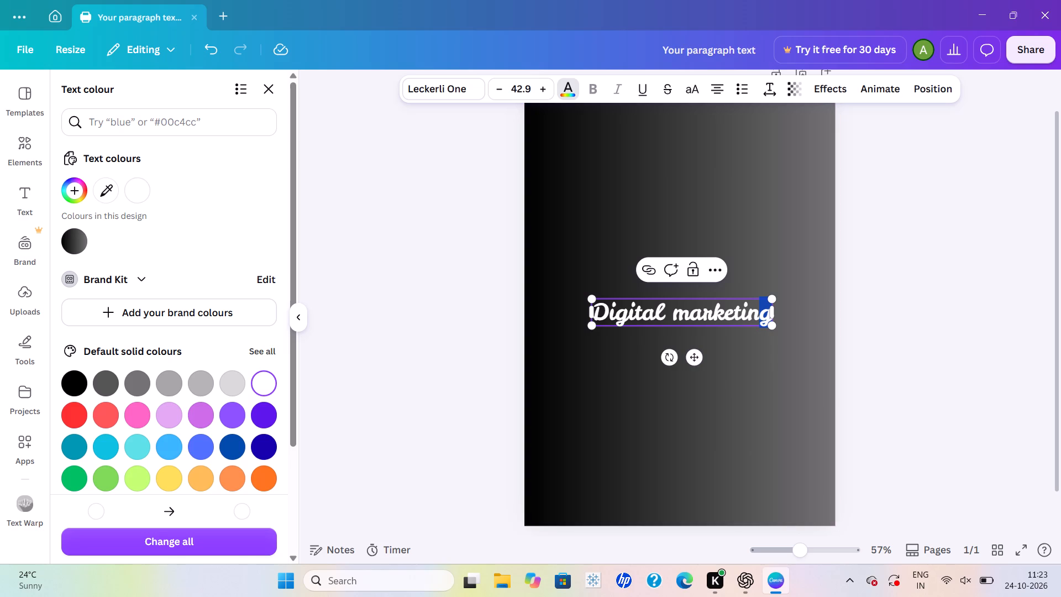
left_click(687, 311)
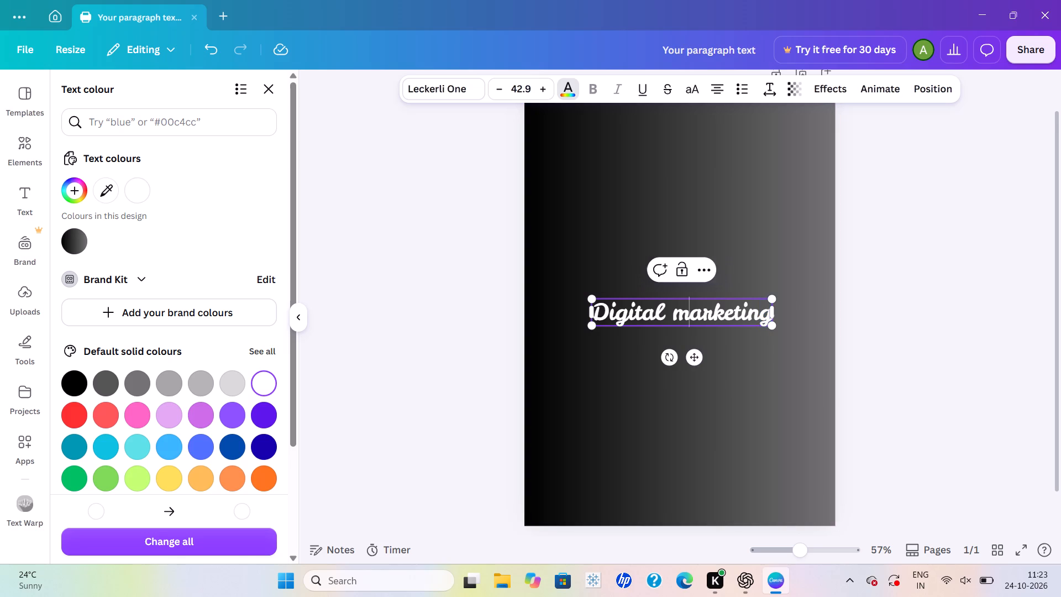
Move the "Digital marketing" text up to the page's top margin, roughly centred horizontally.
scroll(687, 311, "up", 1)
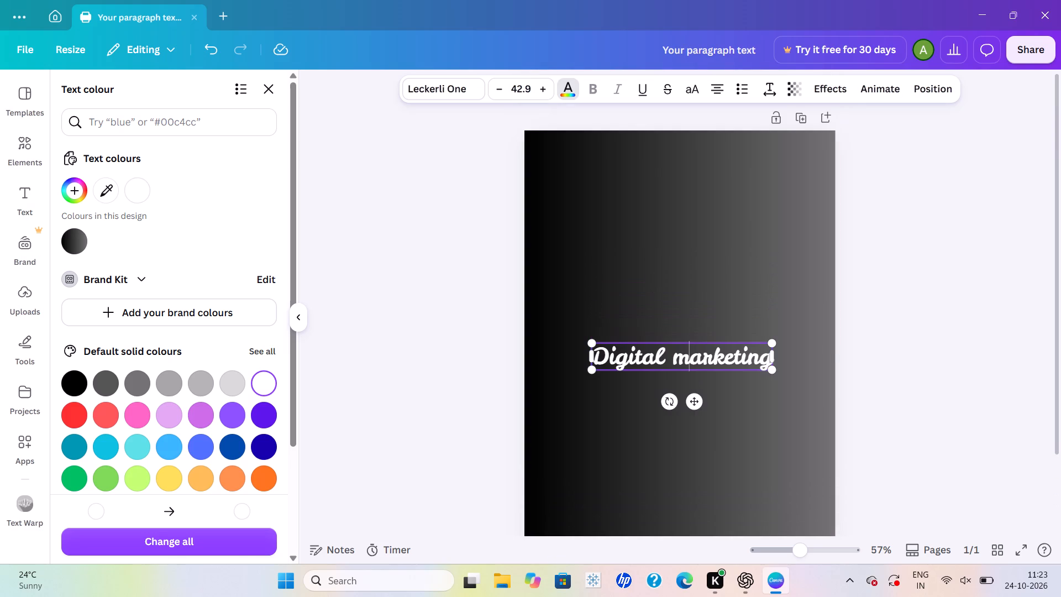
scroll(687, 311, "up", 1)
left_click_drag(696, 406, 691, 395)
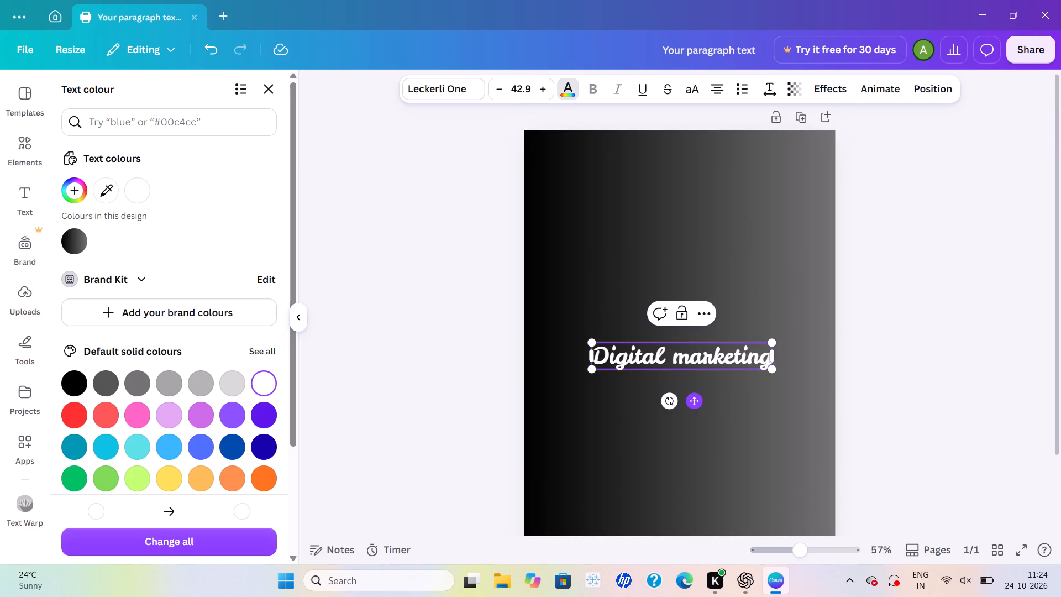
left_click_drag(691, 395, 665, 300)
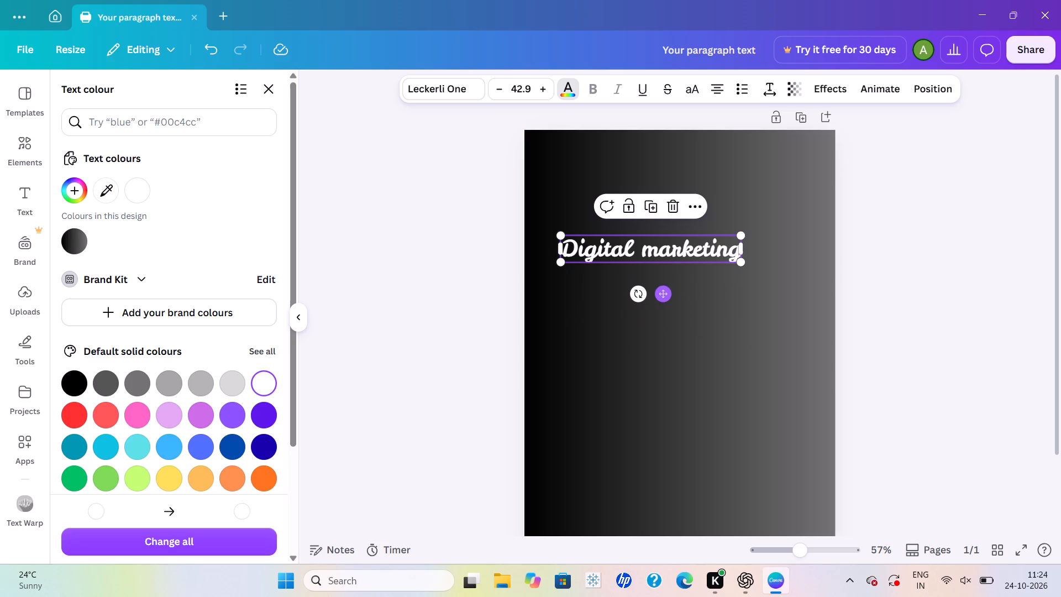
left_click_drag(663, 291, 683, 216)
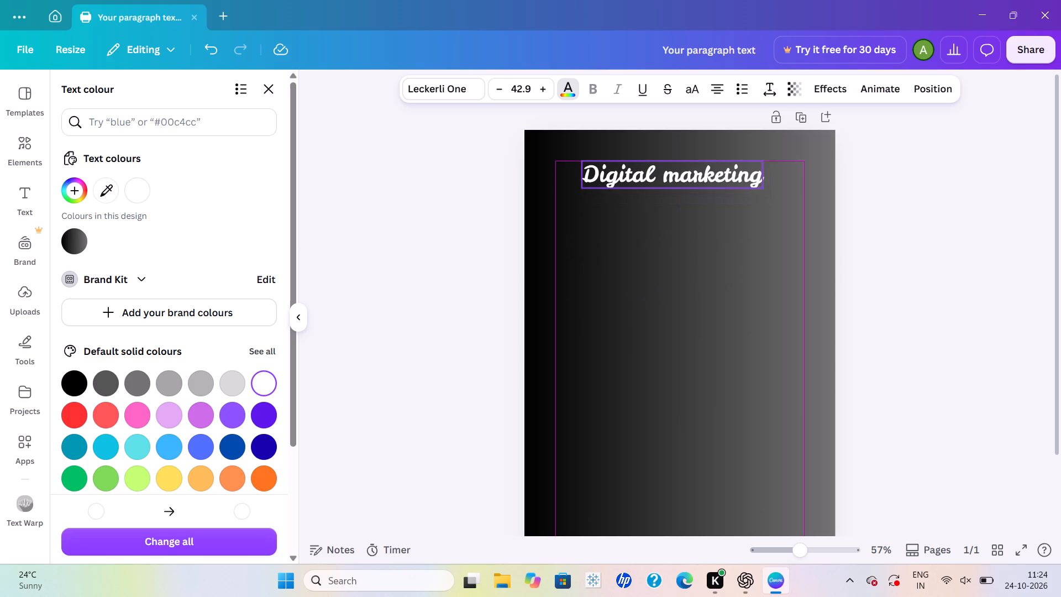
Move the "Digital marketing" heading slightly higher, so that it straddles the page's top margin line.
left_click_drag(683, 216, 689, 198)
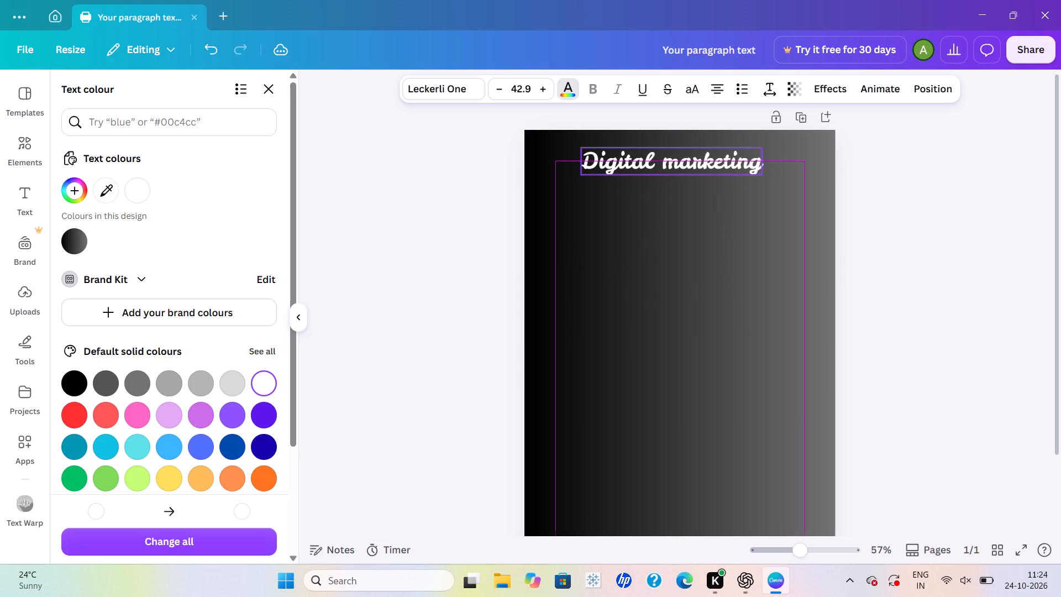
left_click_drag(689, 198, 687, 200)
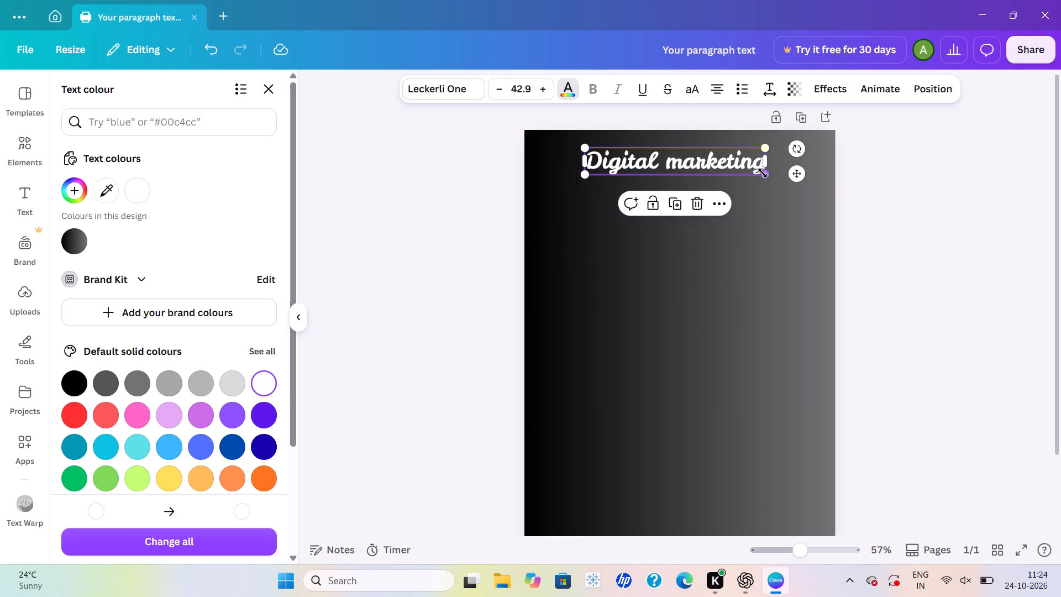
Enlarge the "Digital marketing" heading to about size 55 and widen its text box to span most of the page width.
left_click_drag(763, 173, 786, 188)
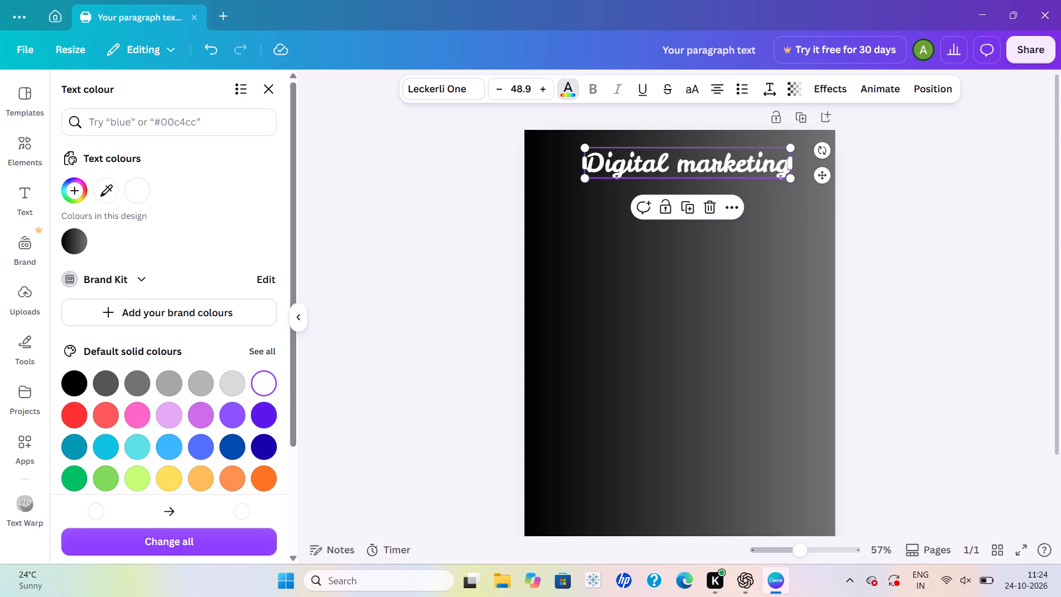
left_click_drag(585, 172, 571, 184)
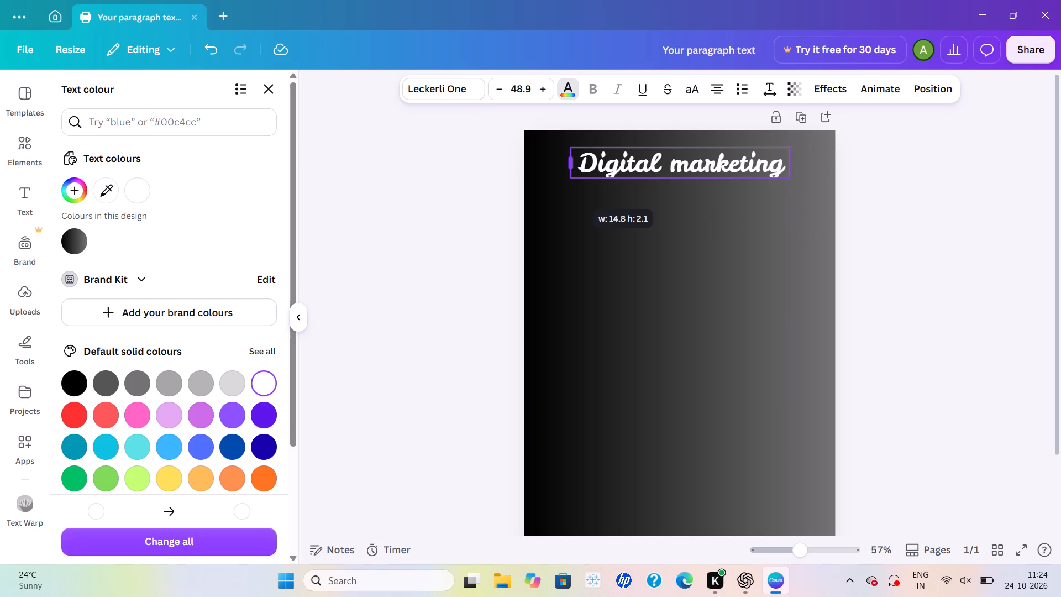
left_click_drag(571, 184, 560, 195)
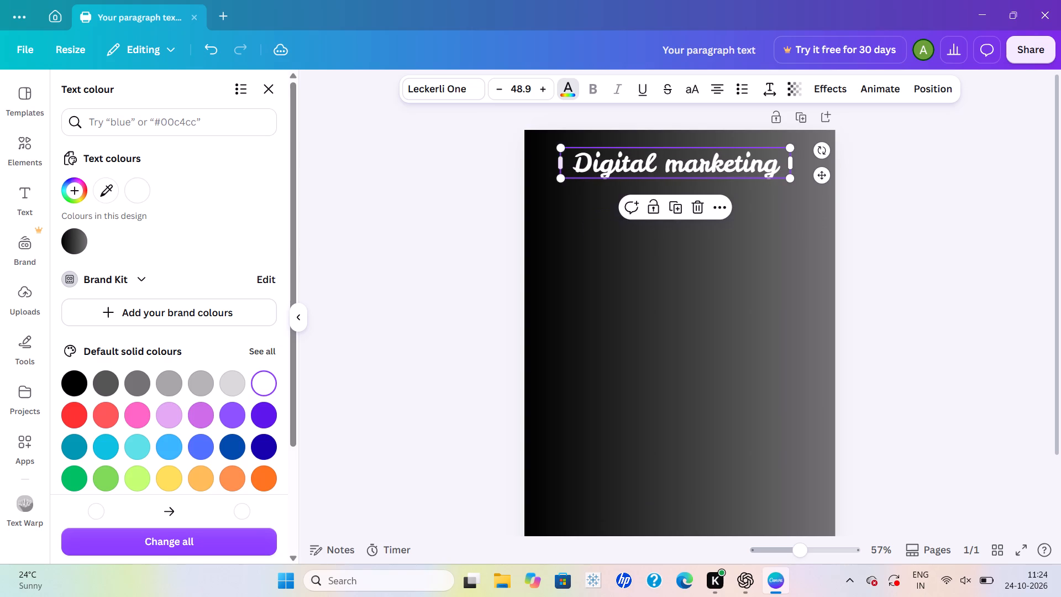
left_click_drag(789, 176, 811, 187)
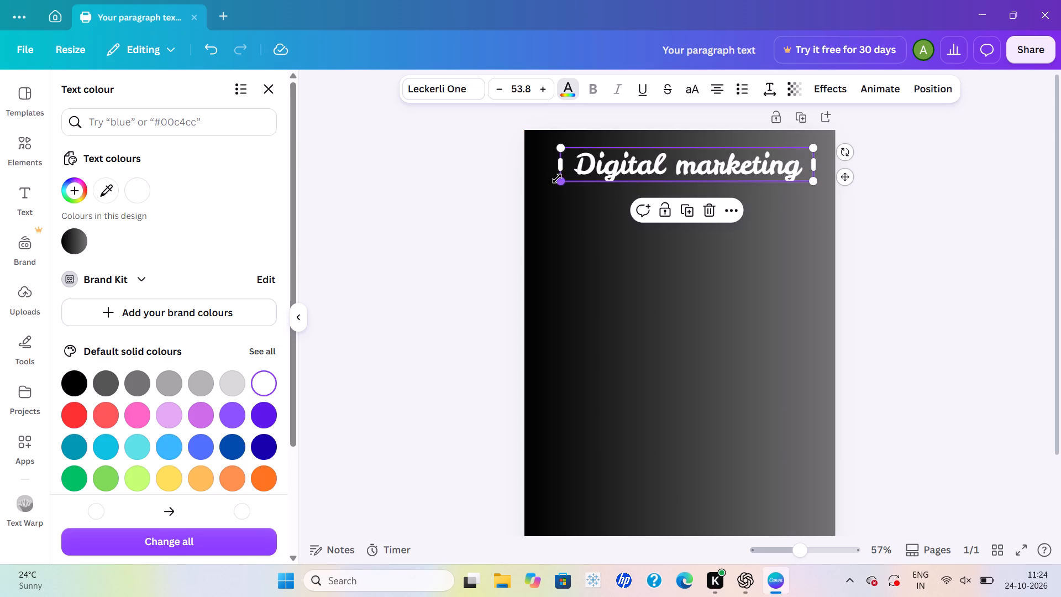
left_click_drag(557, 179, 553, 181)
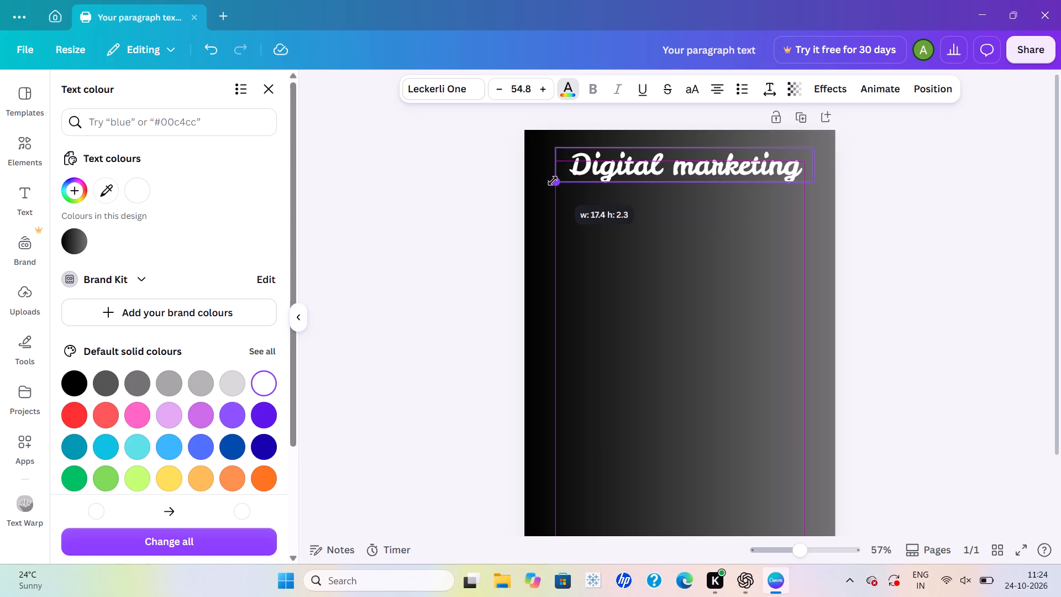
left_click_drag(553, 181, 548, 184)
Try the Simple, Sleek, Fun and Party page animations and settle on Sleek, applied on enter.
left_click(696, 308)
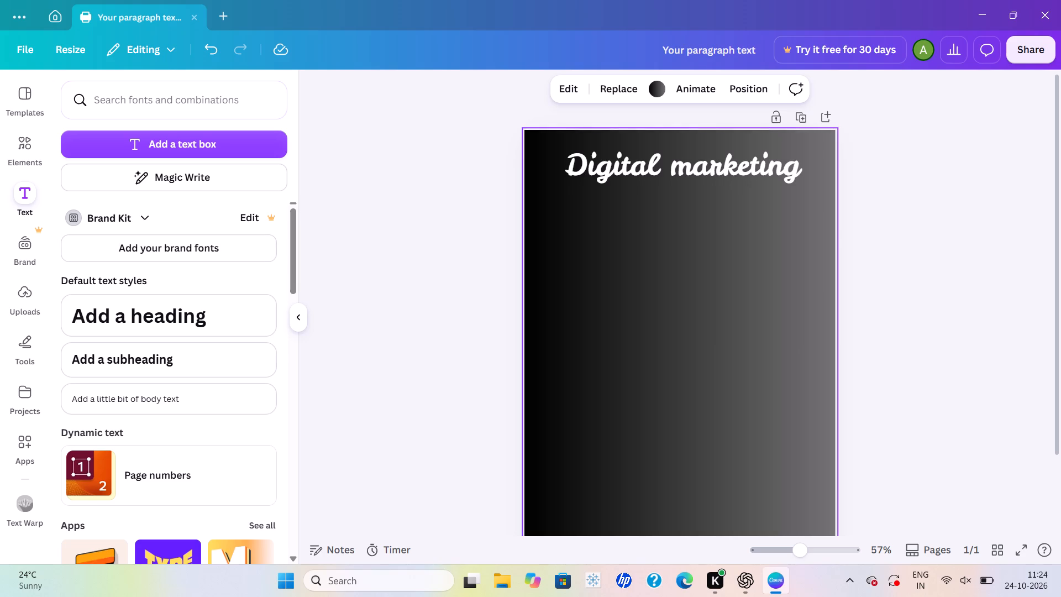
left_click(711, 83)
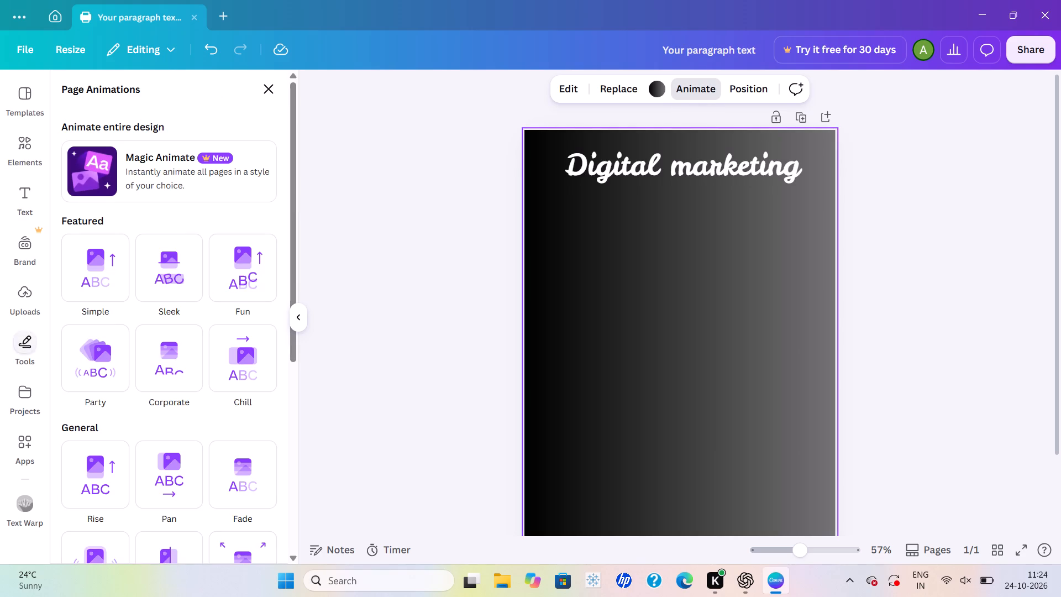
left_click(94, 273)
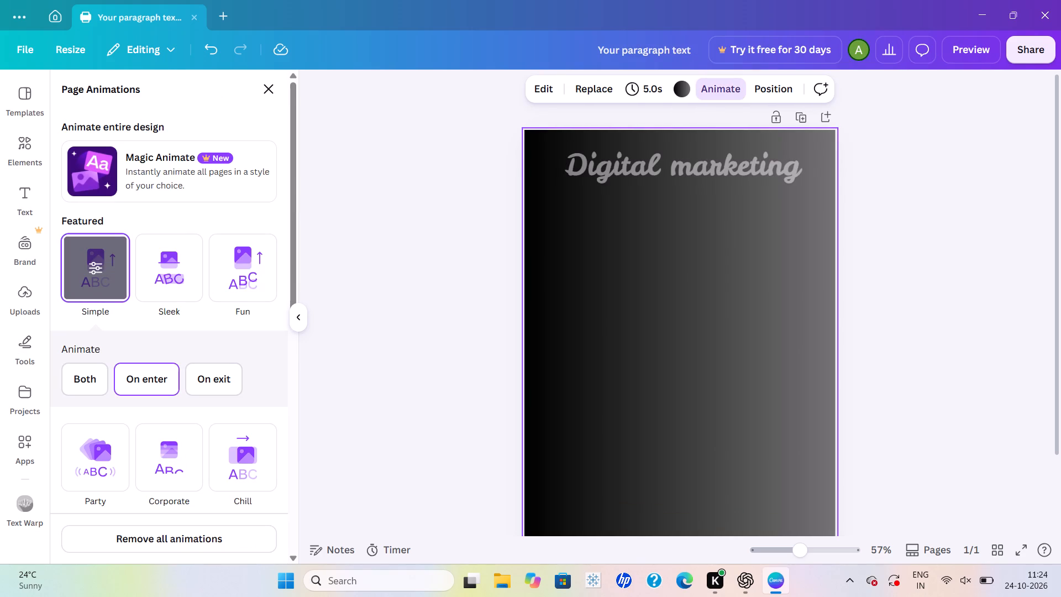
left_click(165, 268)
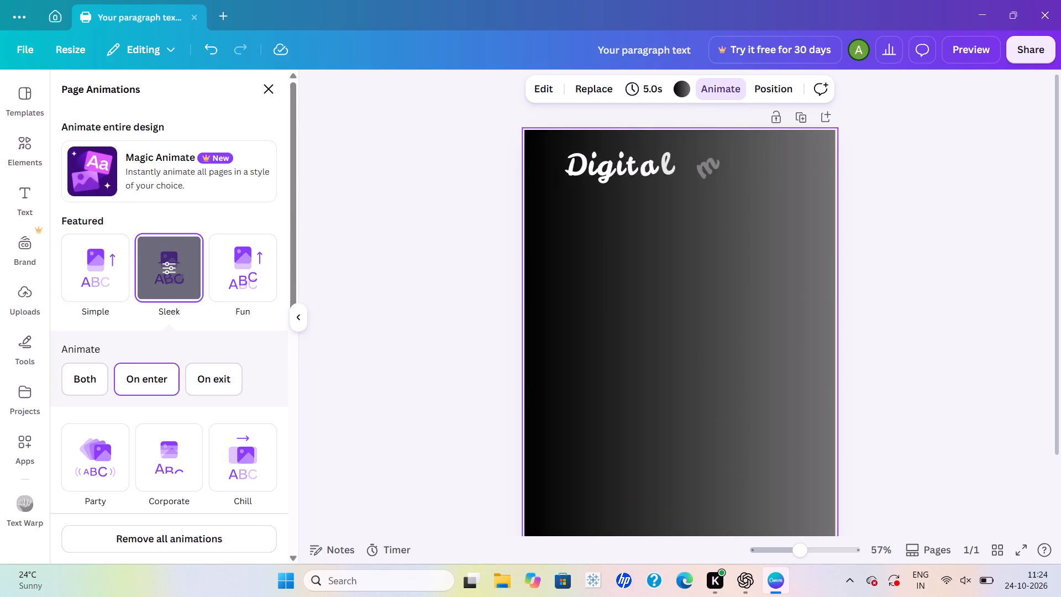
left_click(253, 269)
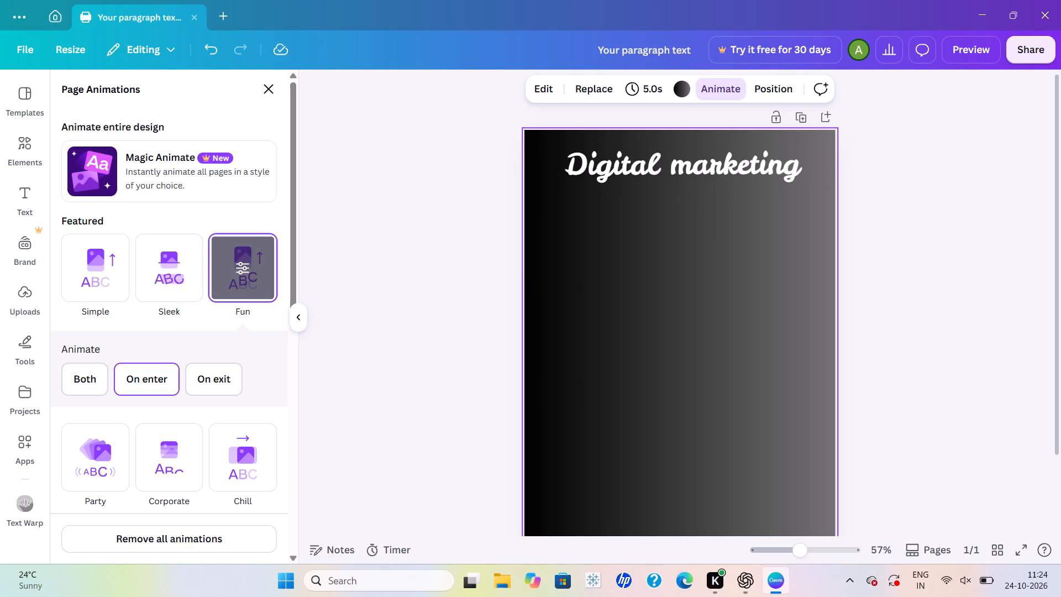
left_click(97, 442)
left_click(190, 281)
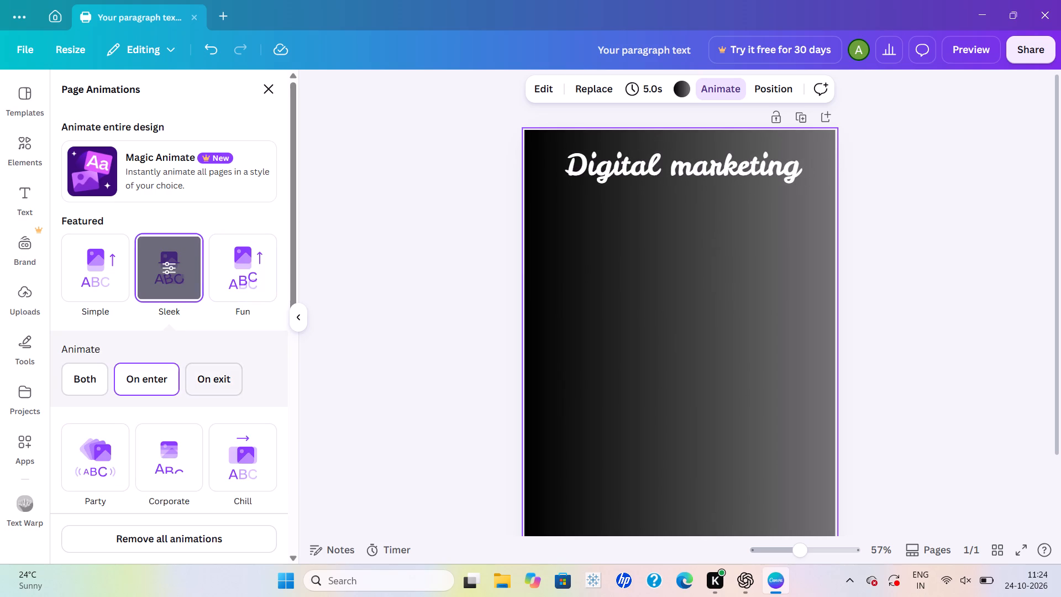
left_click(403, 298)
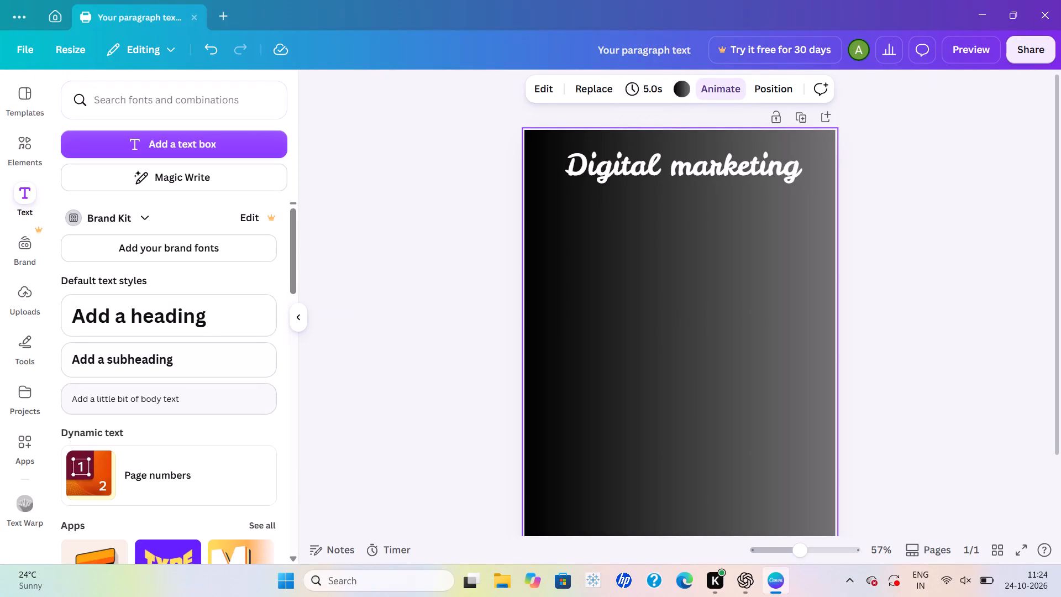
Search the graphics for "digital marketing" and add the smartphone with colourful app icons to the page.
left_click(34, 156)
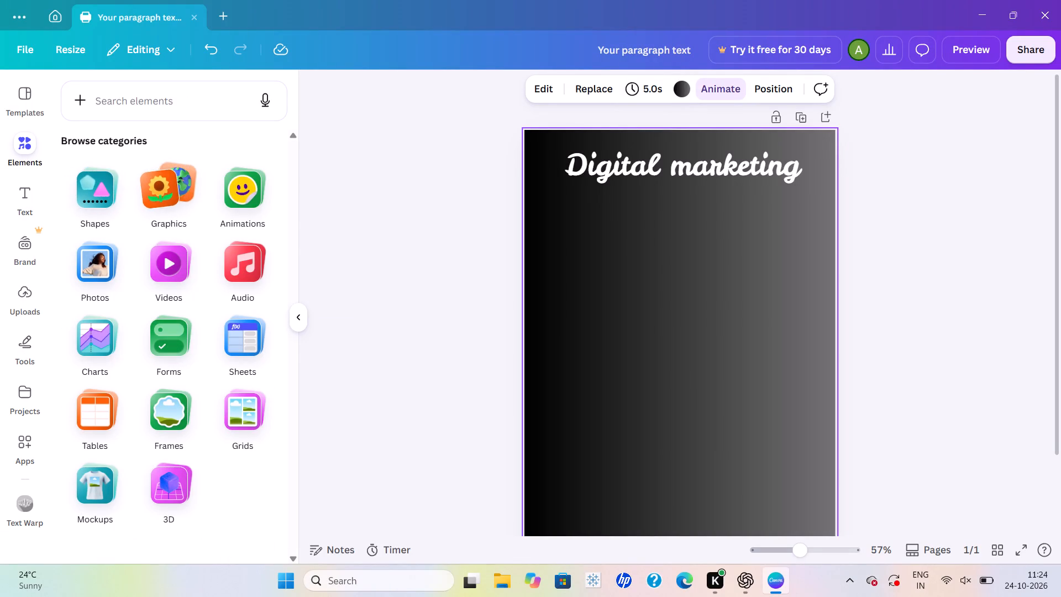
left_click(166, 201)
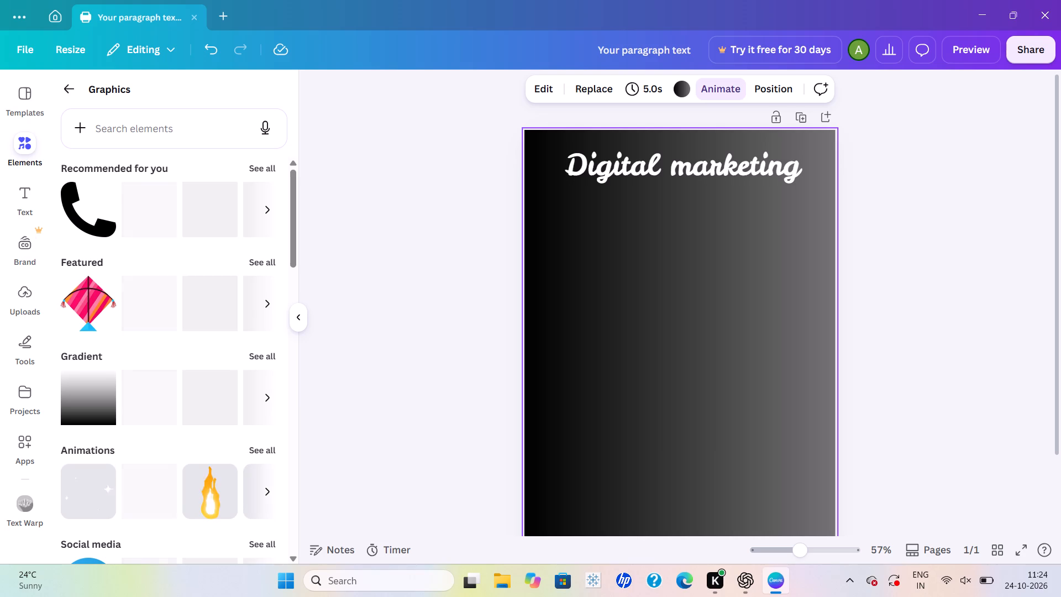
left_click(142, 135)
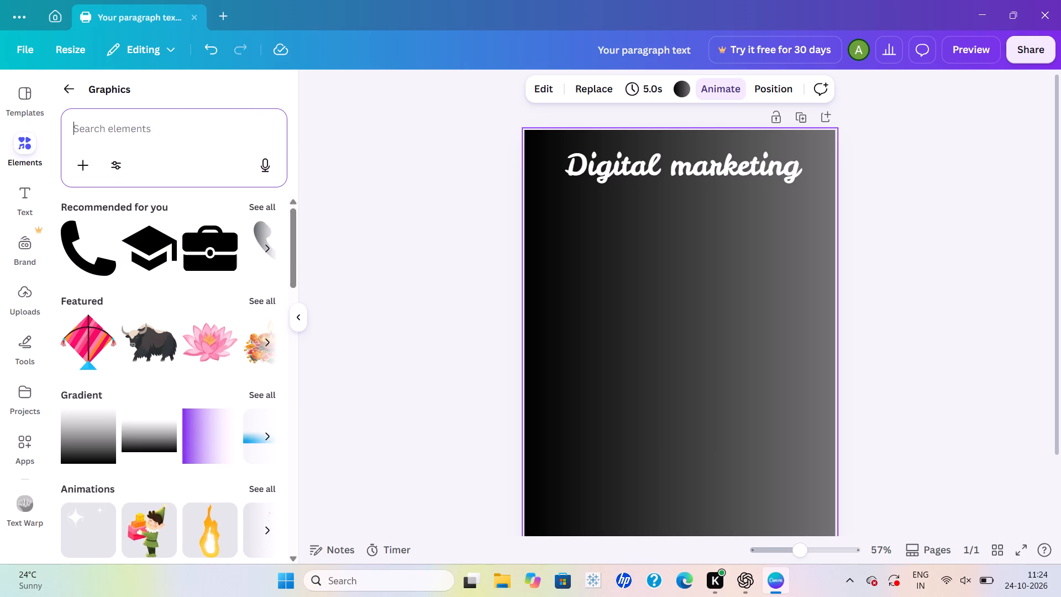
key("d")
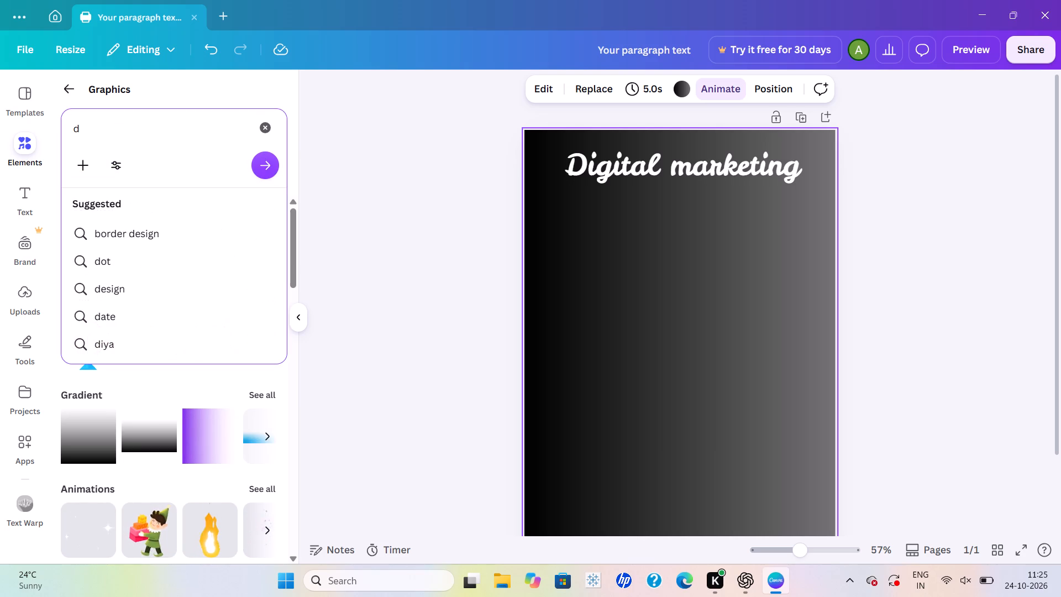
type("igital")
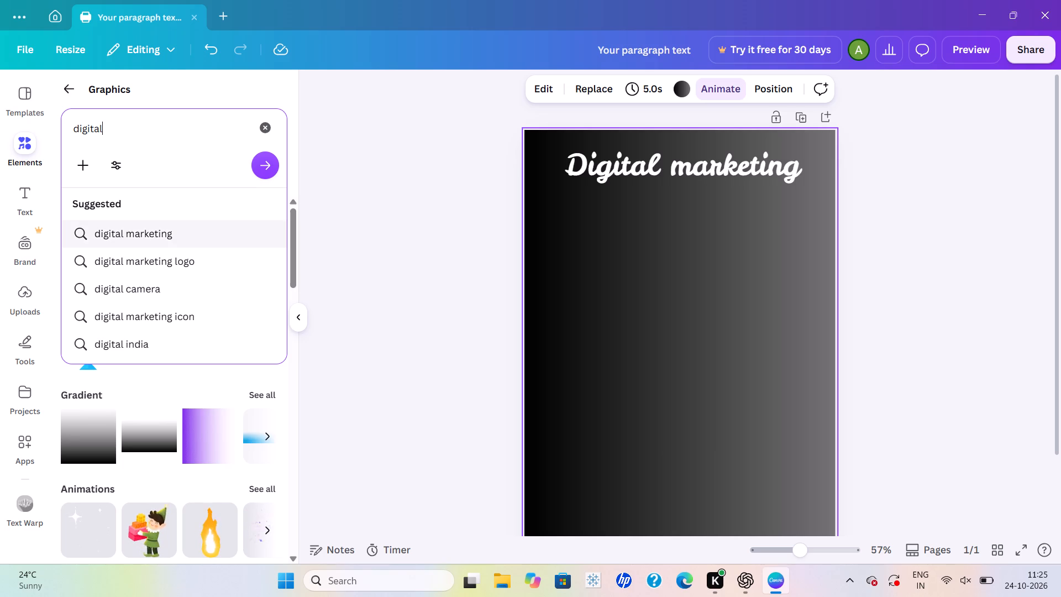
left_click(170, 229)
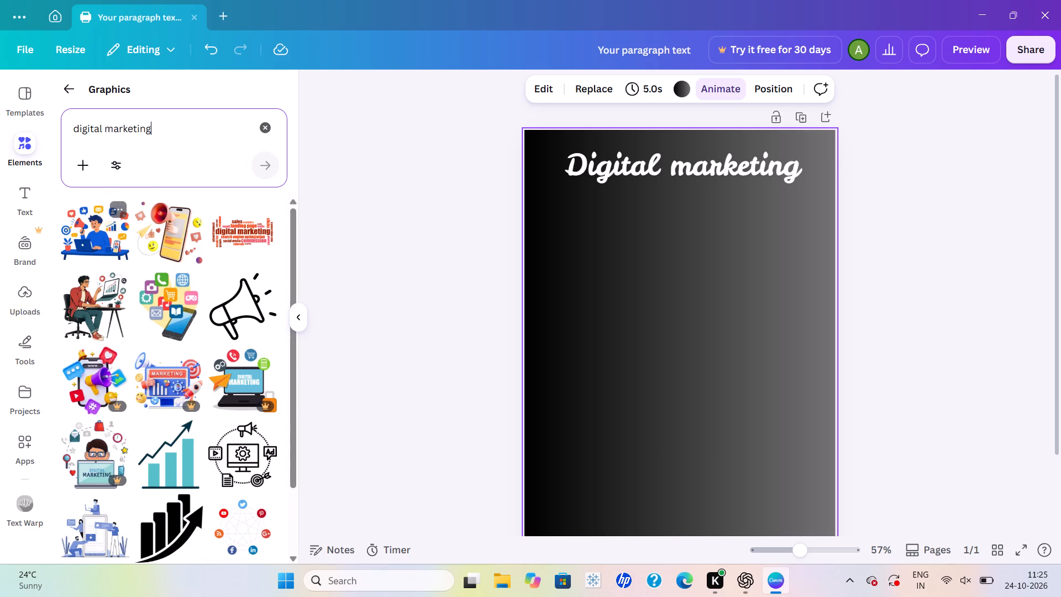
scroll(170, 331, "down", 1)
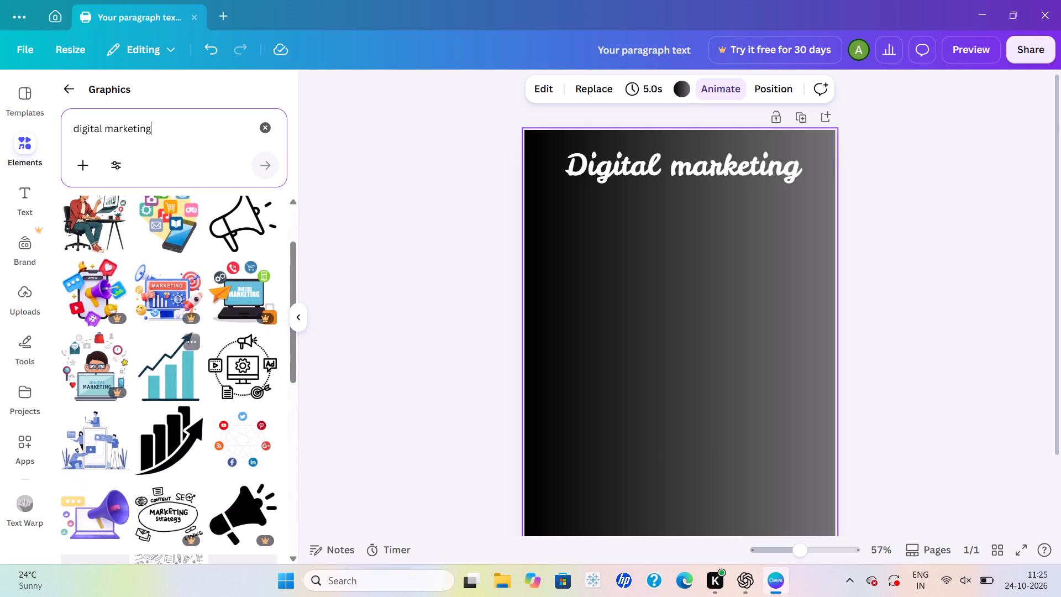
scroll(170, 331, "up", 3)
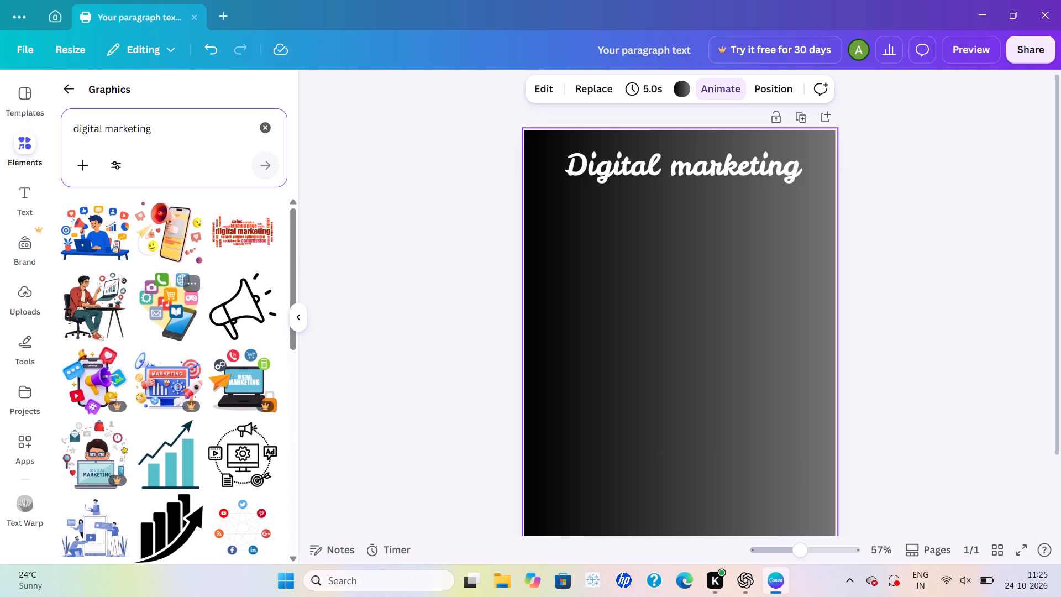
left_click(179, 322)
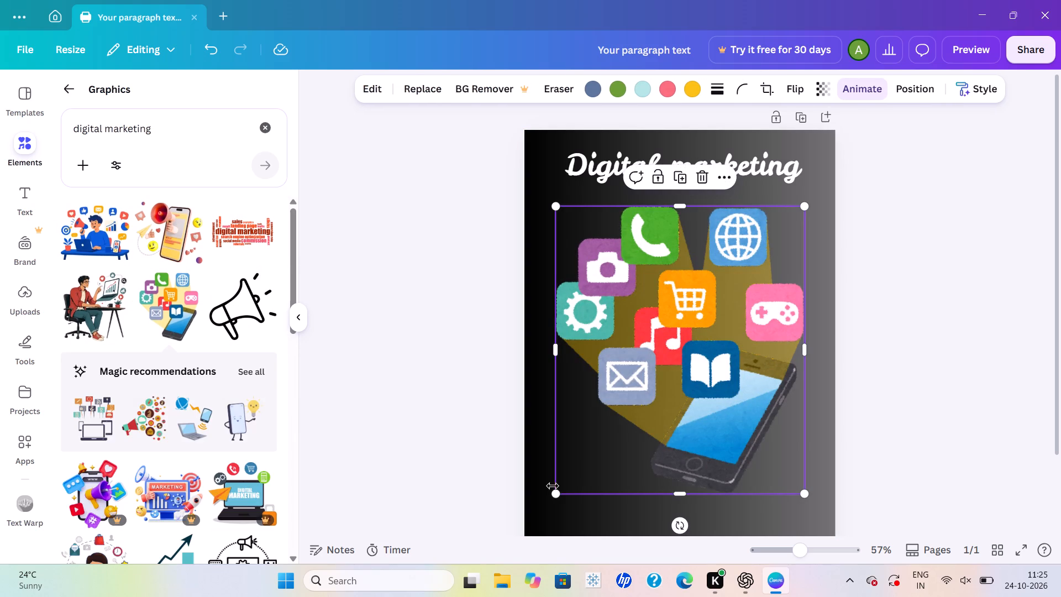
Shrink the smartphone graphic to about half its size and place it against the right edge in the page's lower part.
left_click_drag(557, 490, 670, 337)
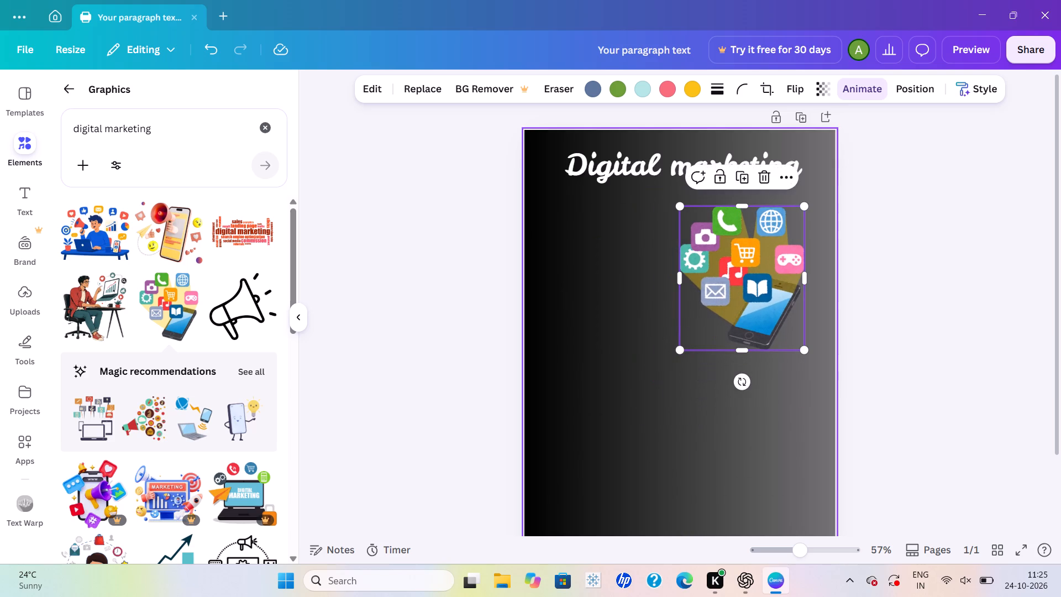
left_click_drag(764, 297, 783, 300)
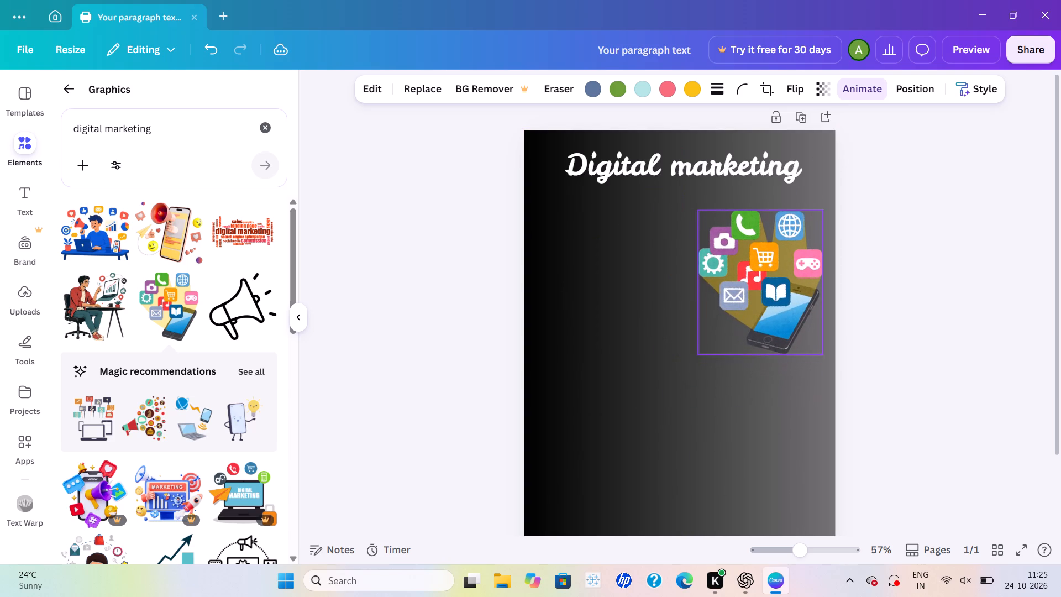
left_click_drag(783, 300, 783, 299)
left_click_drag(783, 299, 795, 471)
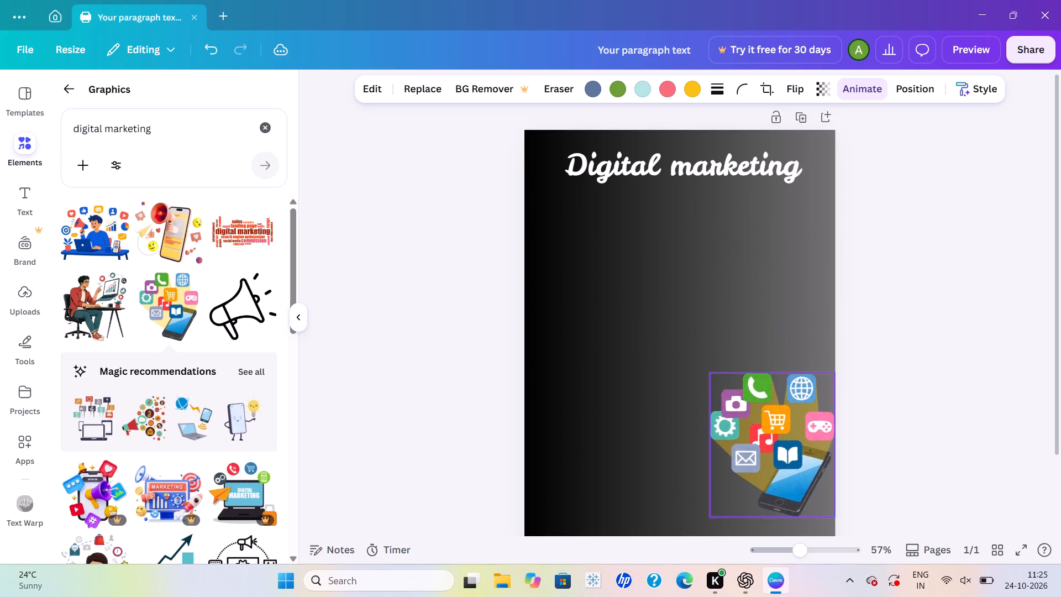
left_click_drag(795, 471, 796, 479)
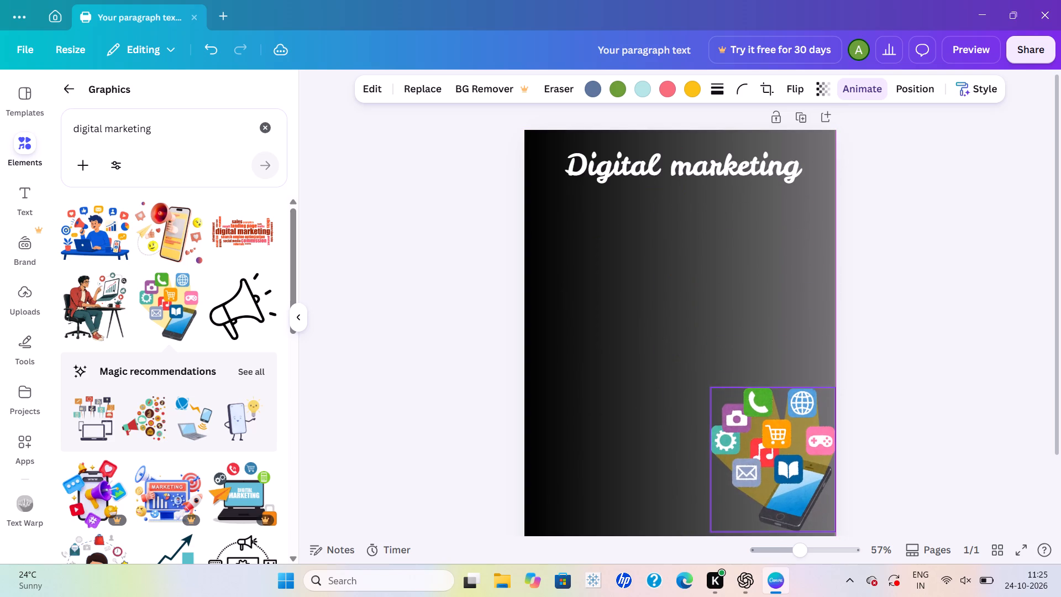
left_click_drag(796, 479, 796, 483)
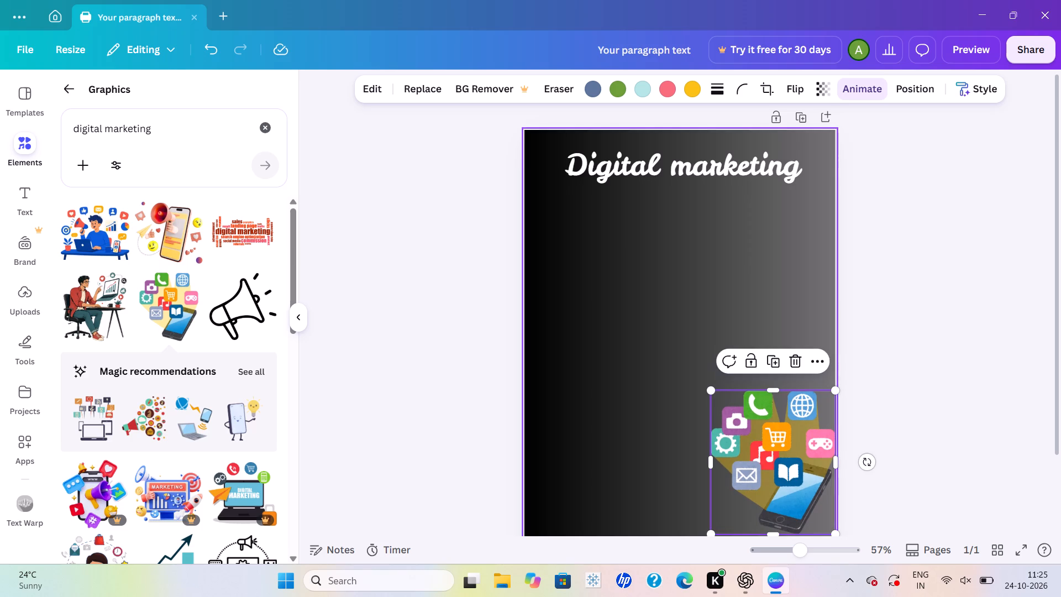
left_click(624, 426)
Add the outlined megaphone graphic, keep only one copy, and place it on the page's left side below the heading.
double_click(228, 306)
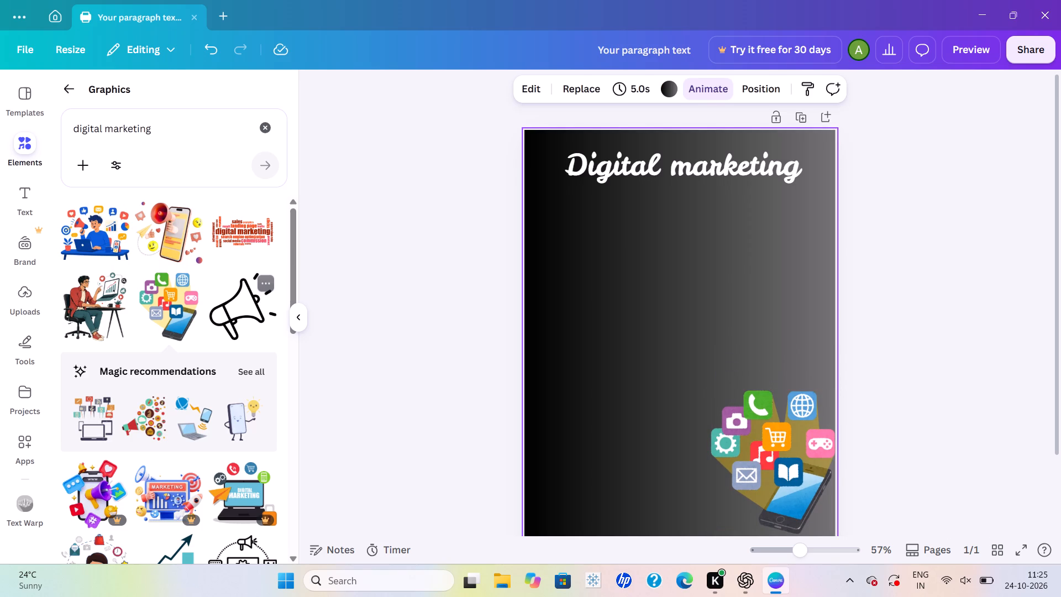
left_click(652, 372)
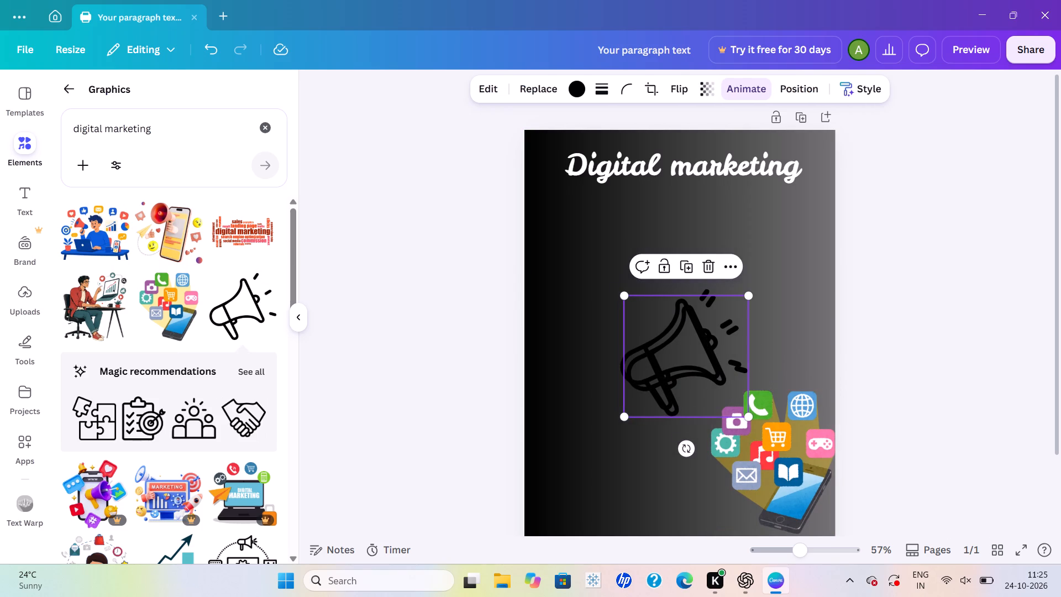
left_click(689, 331)
left_click(711, 270)
left_click_drag(661, 345, 590, 258)
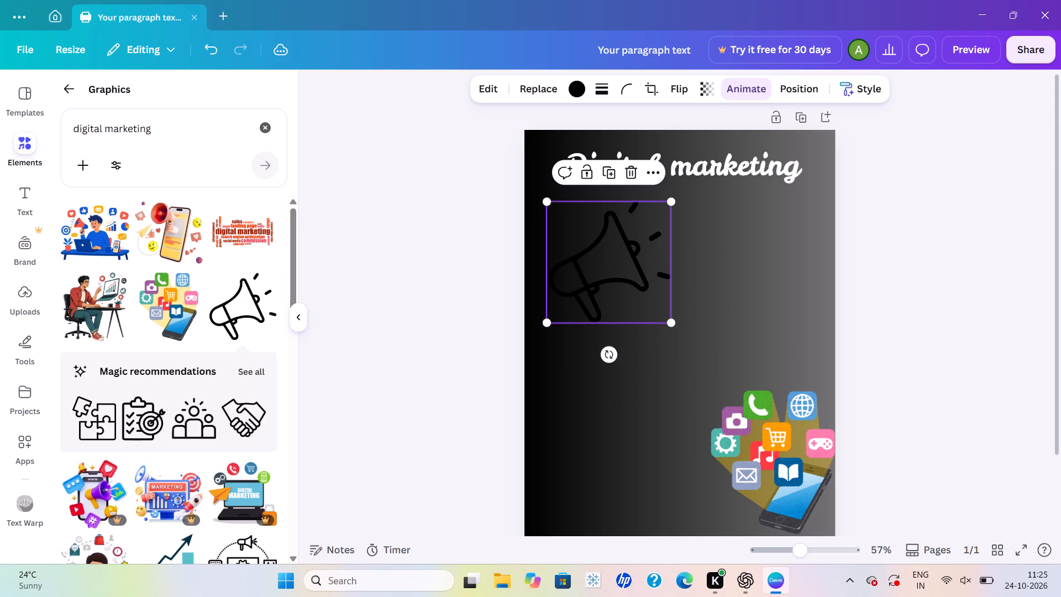
Recolour the megaphone graphic with the pale blue from the photo colours.
left_click(576, 89)
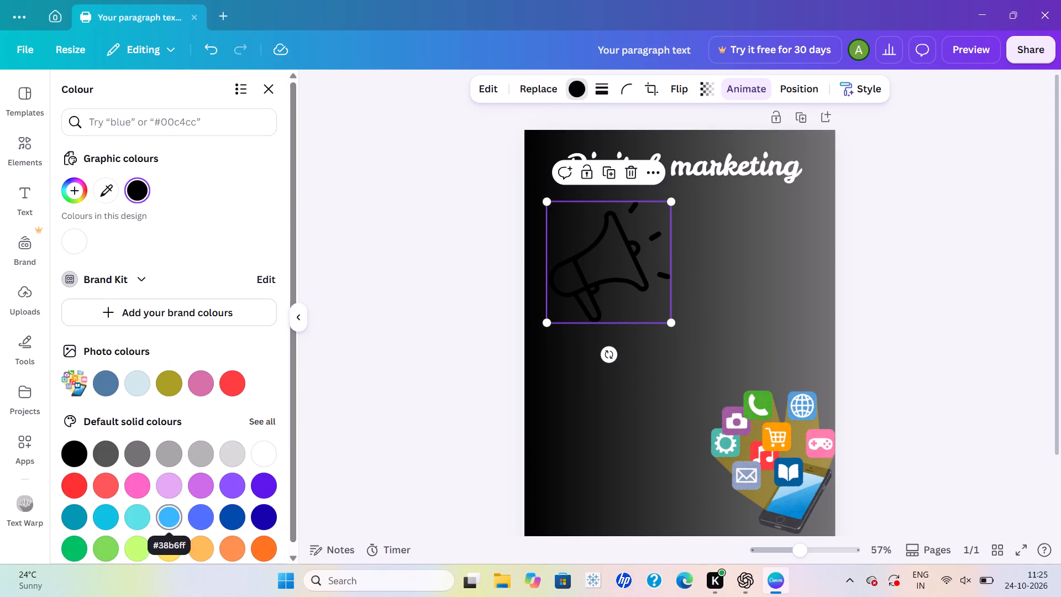
left_click(141, 385)
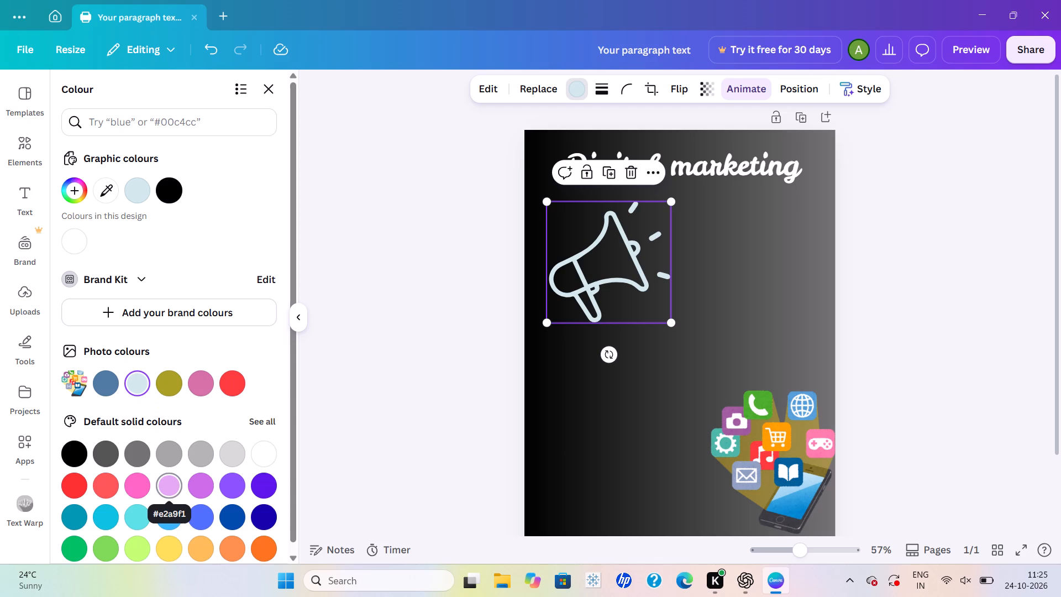
scroll(162, 495, "down", 2)
scroll(162, 495, "up", 1)
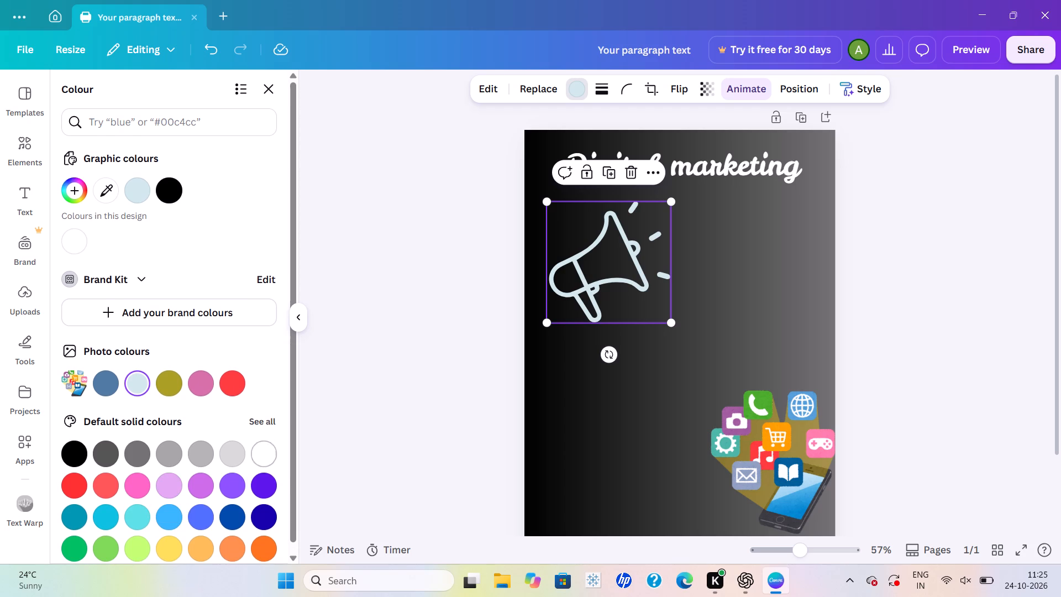
Recolour the megaphone graphic white from the default solid colours.
left_click(263, 443)
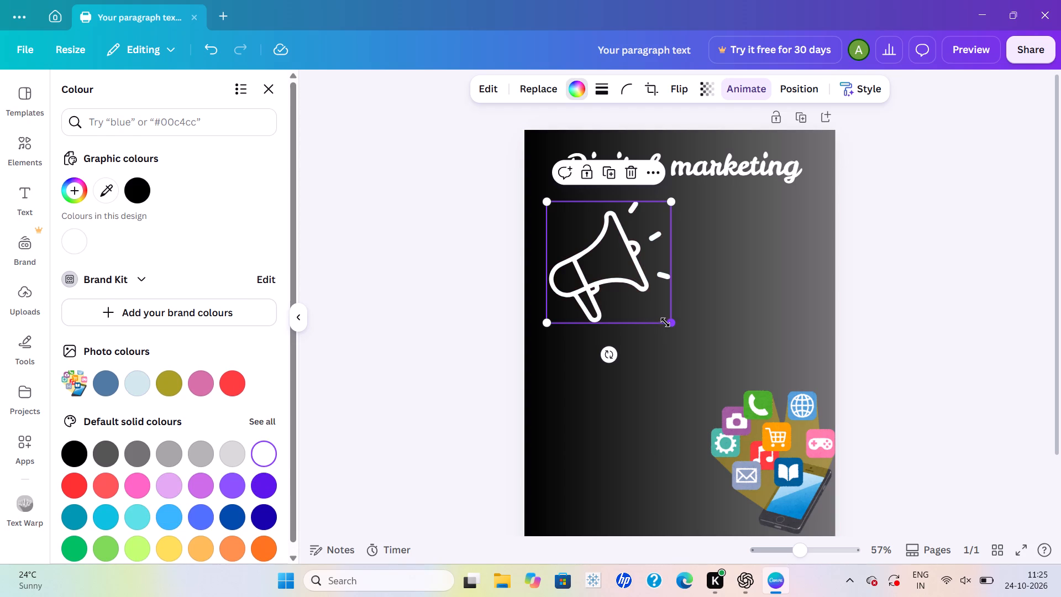
Shrink the megaphone graphic to about half its size and place it at the page's left edge just below the heading.
left_click_drag(670, 322, 574, 287)
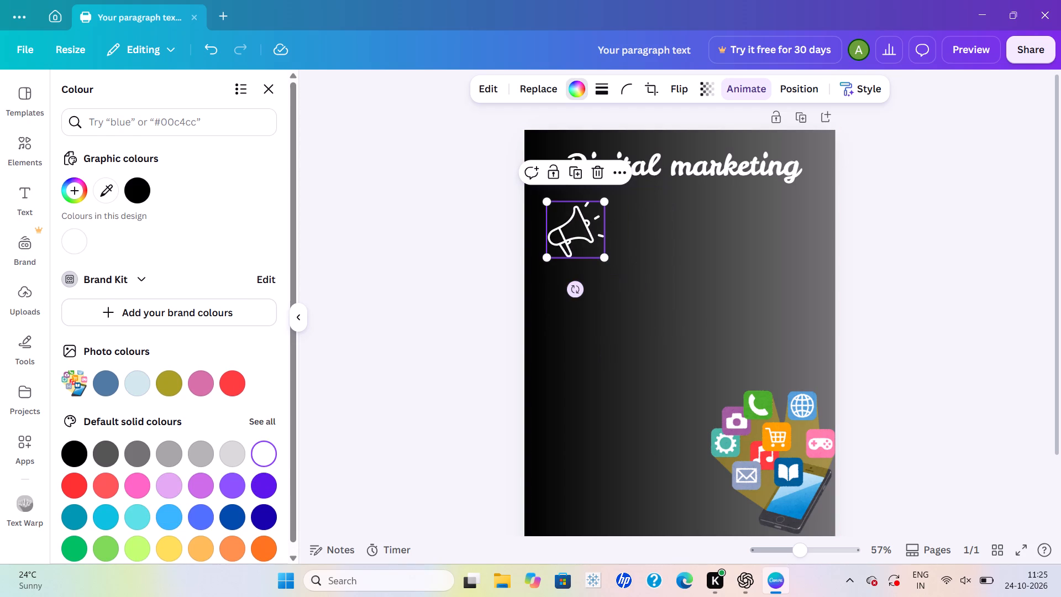
left_click(550, 248)
left_click_drag(550, 248, 528, 207)
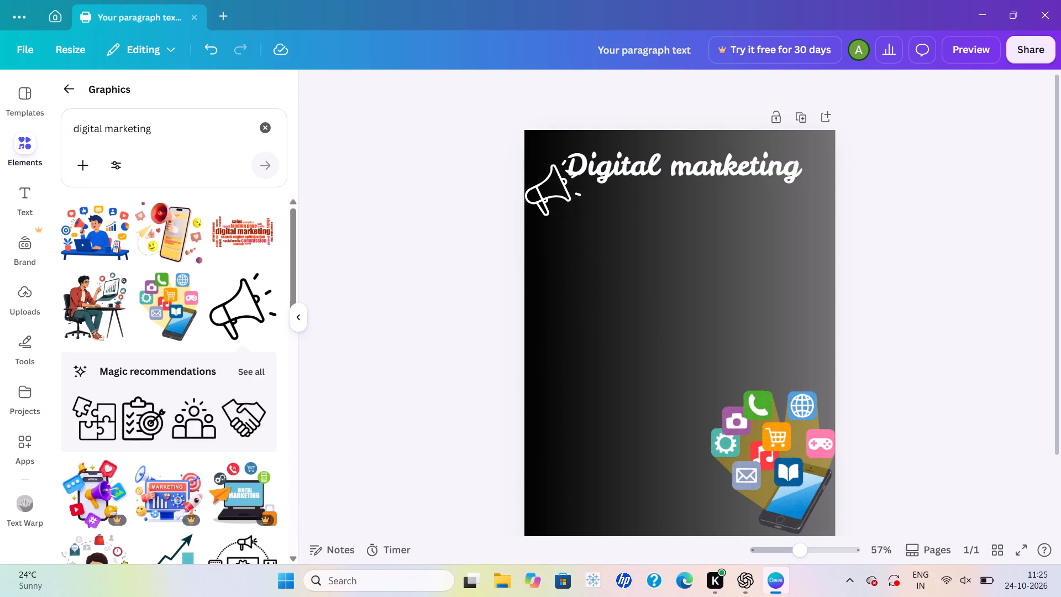
left_click_drag(528, 207, 530, 223)
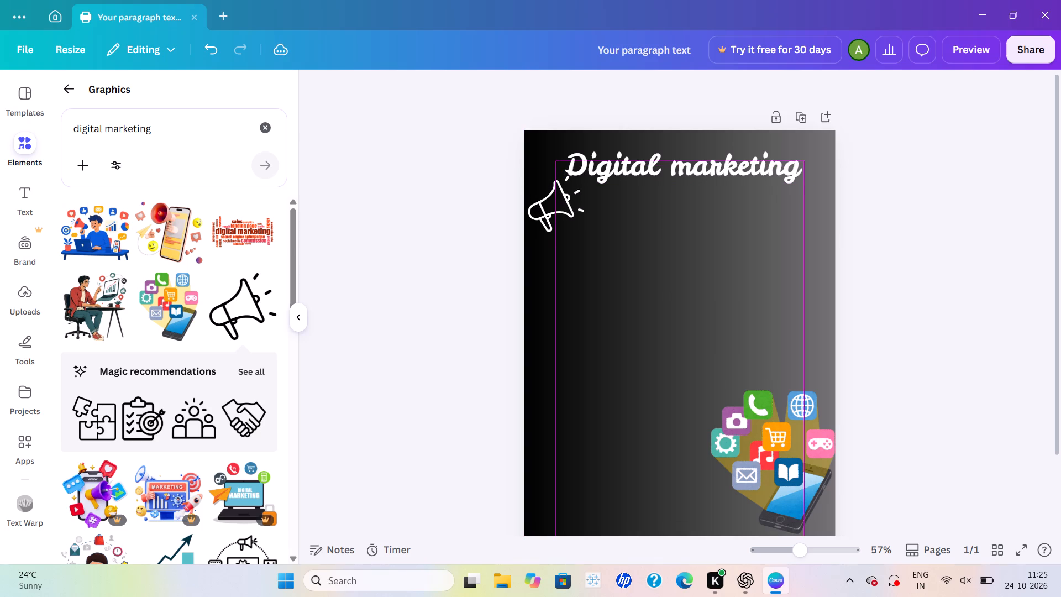
left_click_drag(530, 223, 645, 410)
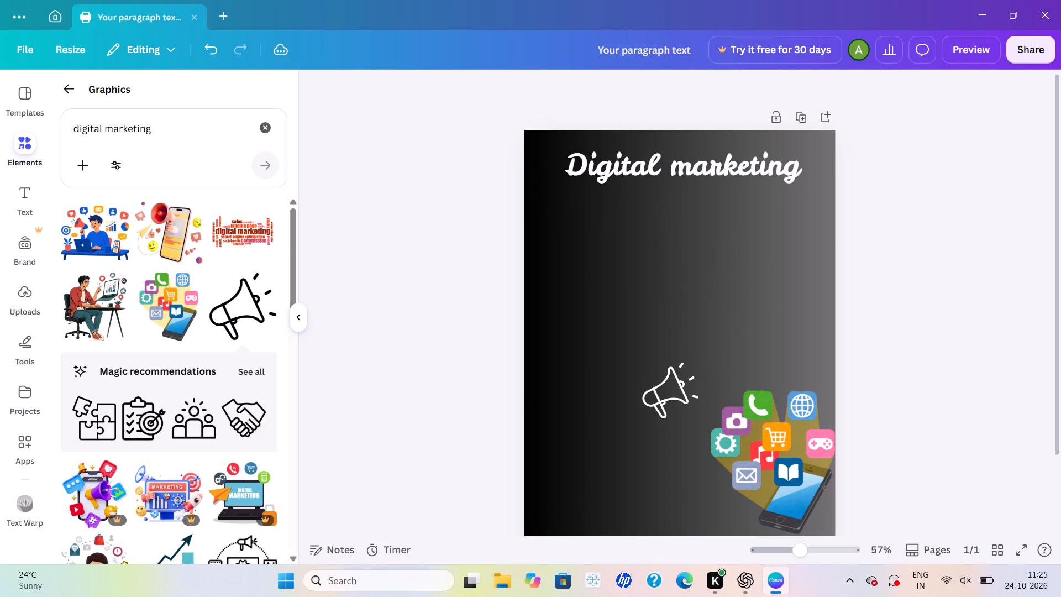
left_click_drag(645, 410, 644, 410)
left_click_drag(670, 390, 550, 202)
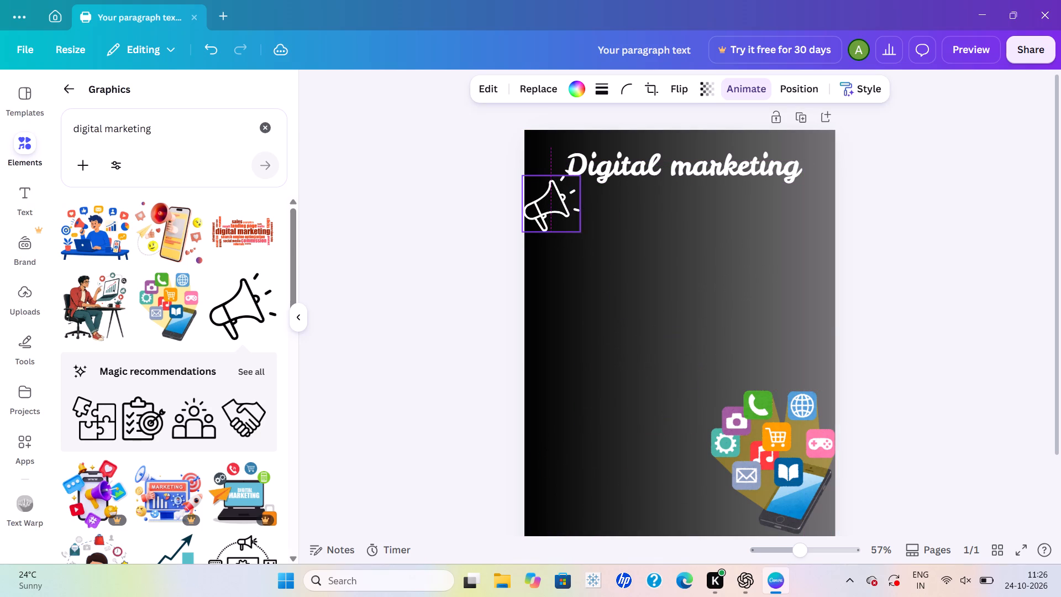
left_click_drag(550, 202, 547, 158)
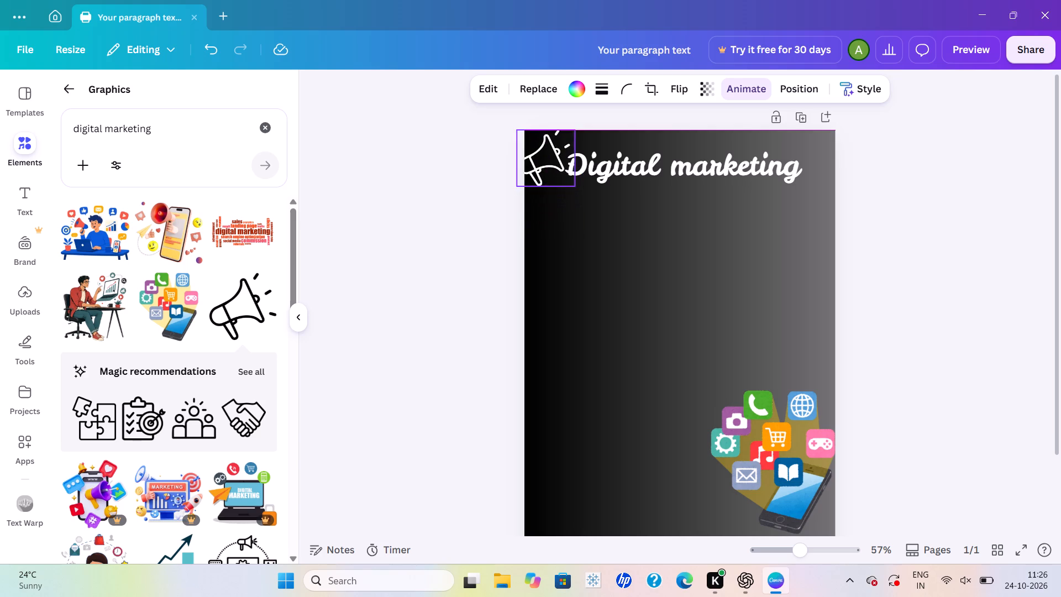
left_click_drag(547, 158, 553, 212)
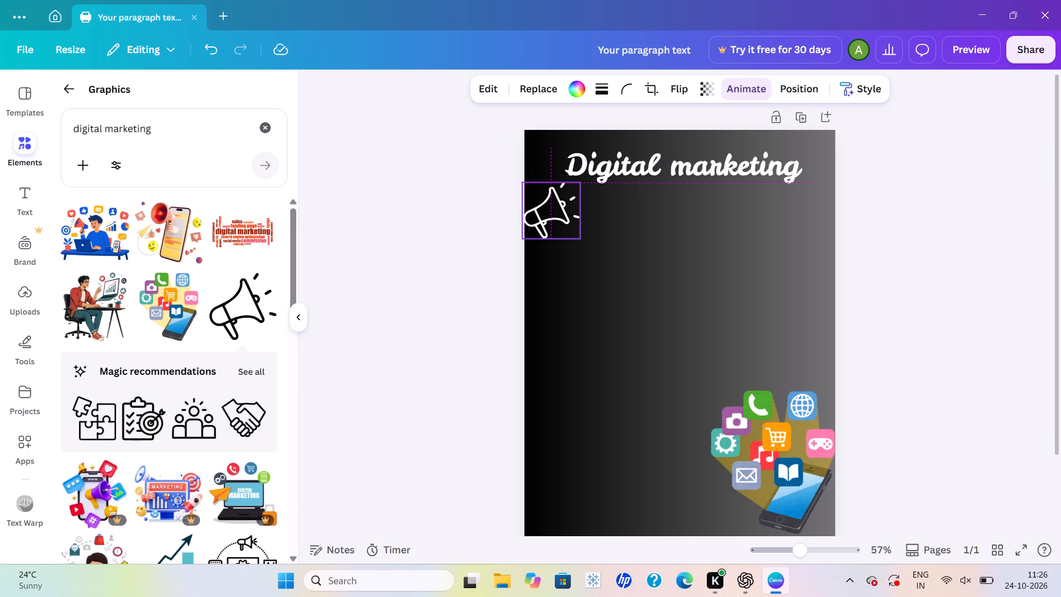
left_click_drag(553, 212, 552, 214)
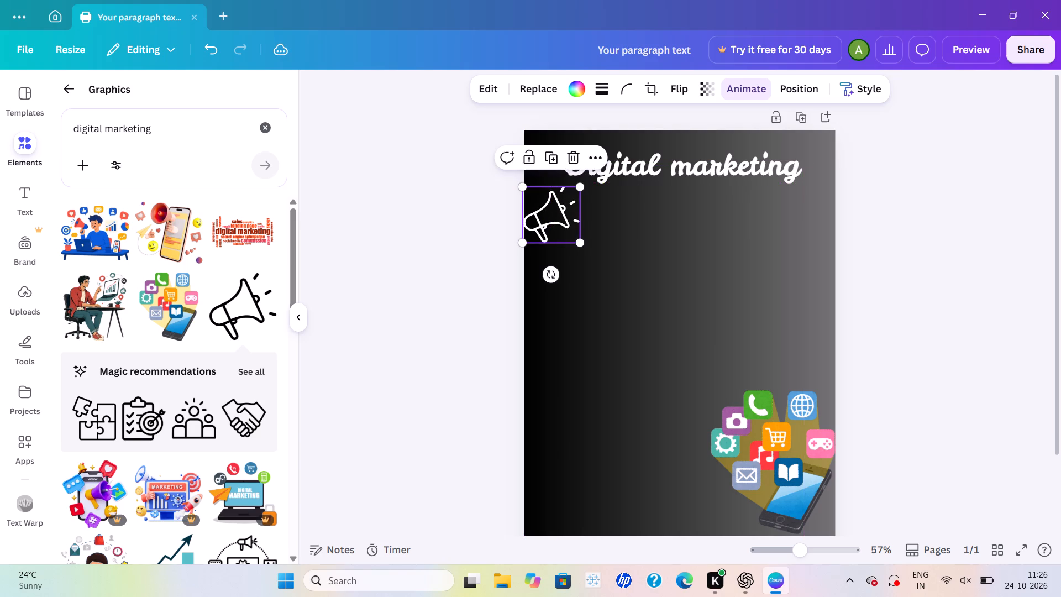
Browse the "digital marketing" graphics for another suitable illustration.
scroll(217, 365, "down", 2)
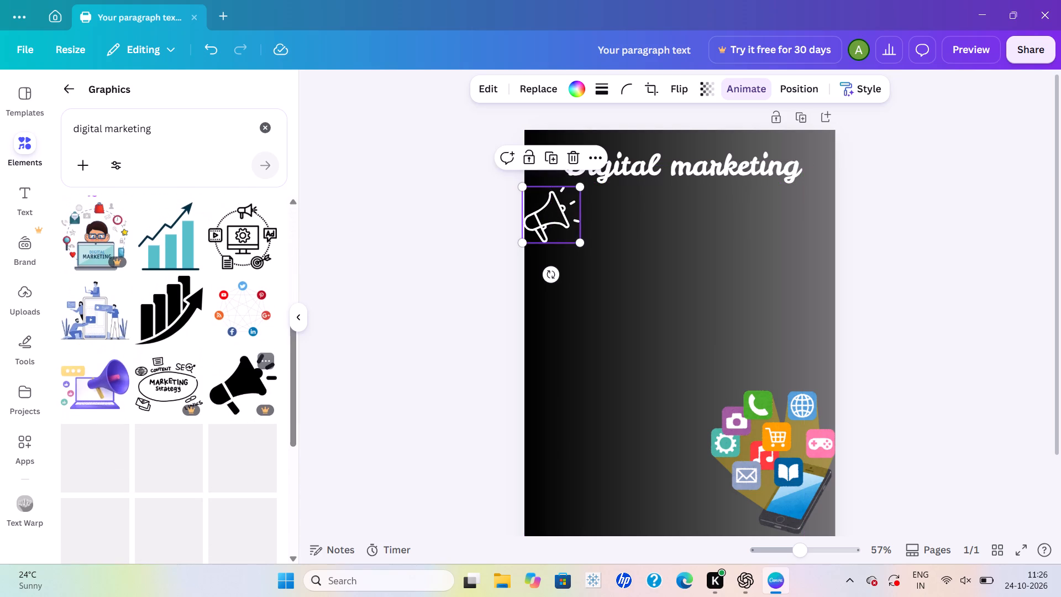
scroll(217, 365, "down", 1)
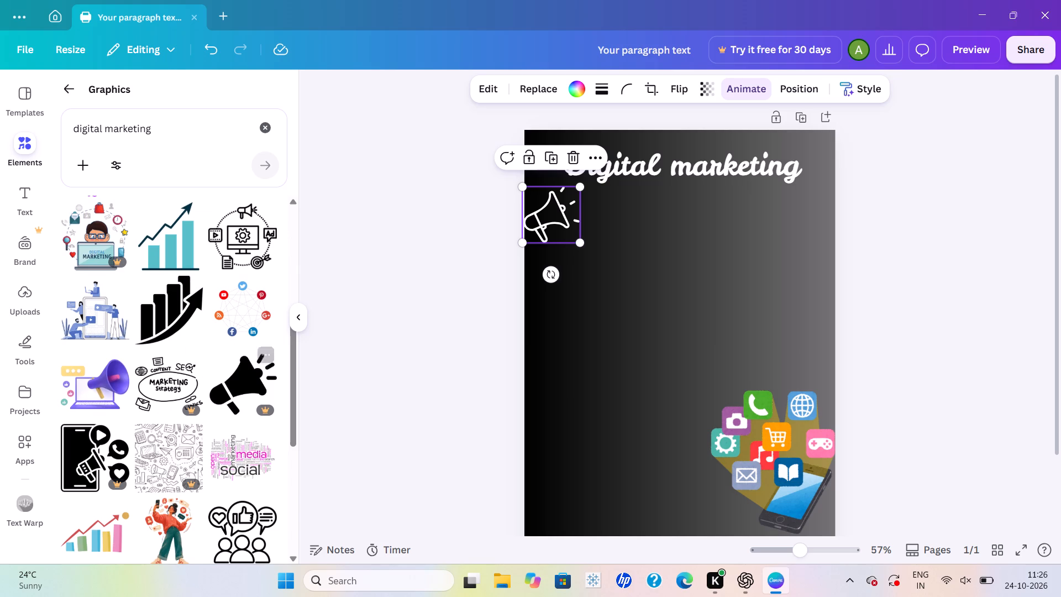
scroll(202, 438, "down", 1)
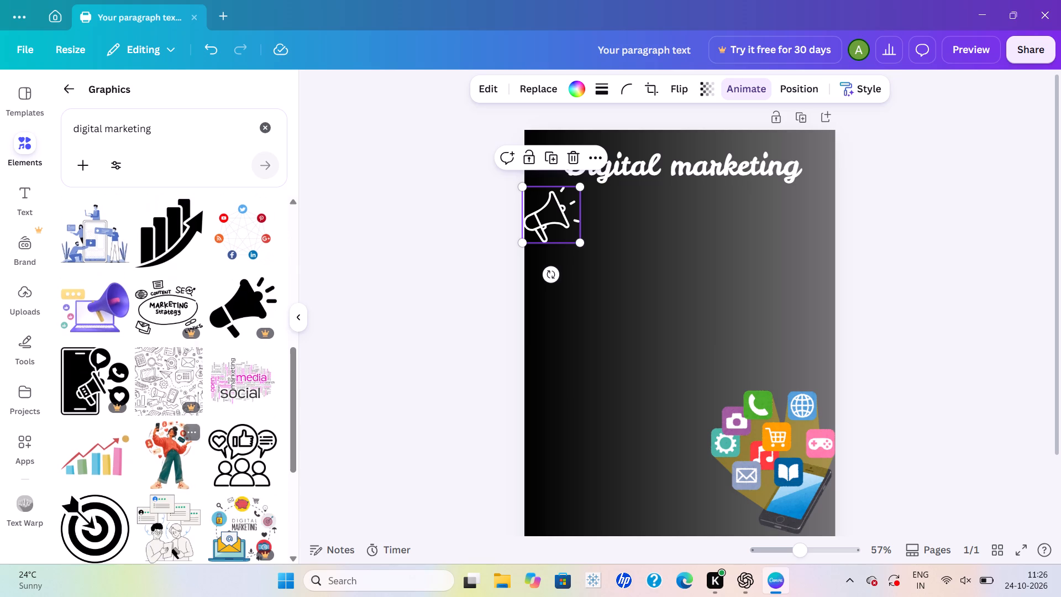
scroll(202, 438, "down", 4)
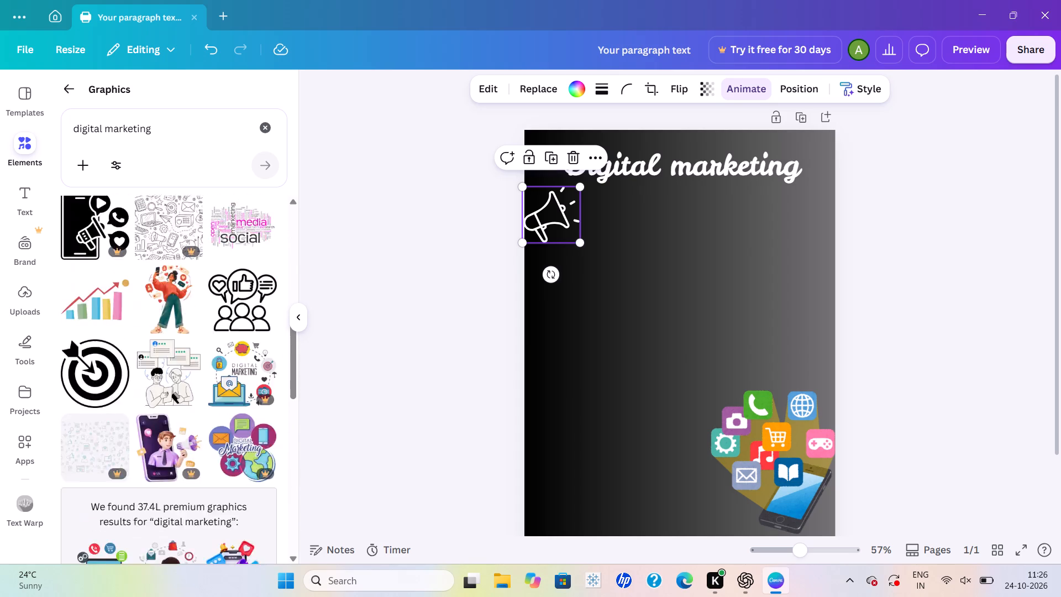
scroll(202, 438, "up", 10)
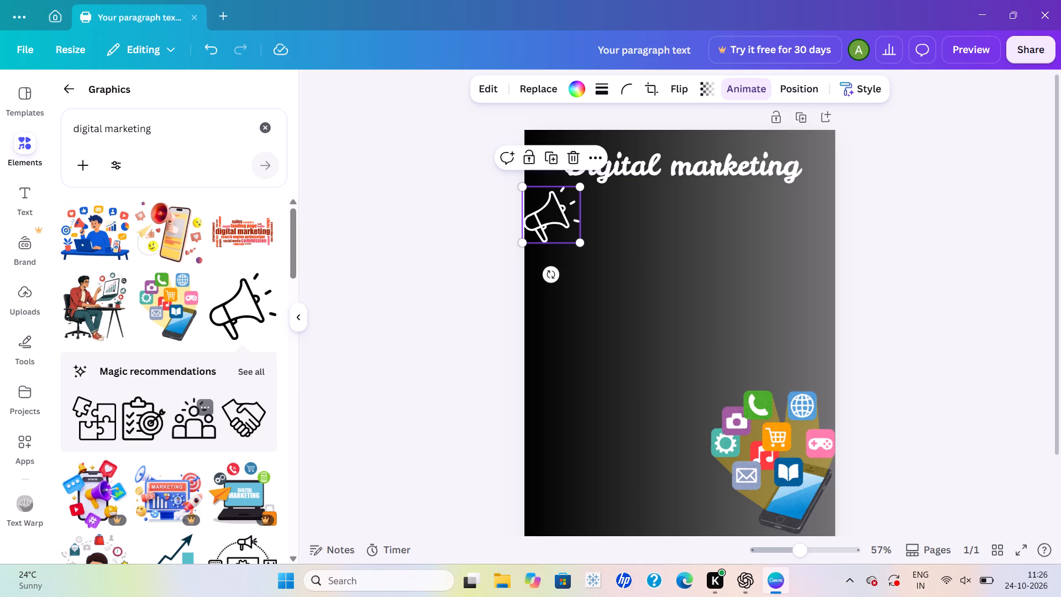
scroll(202, 438, "up", 1)
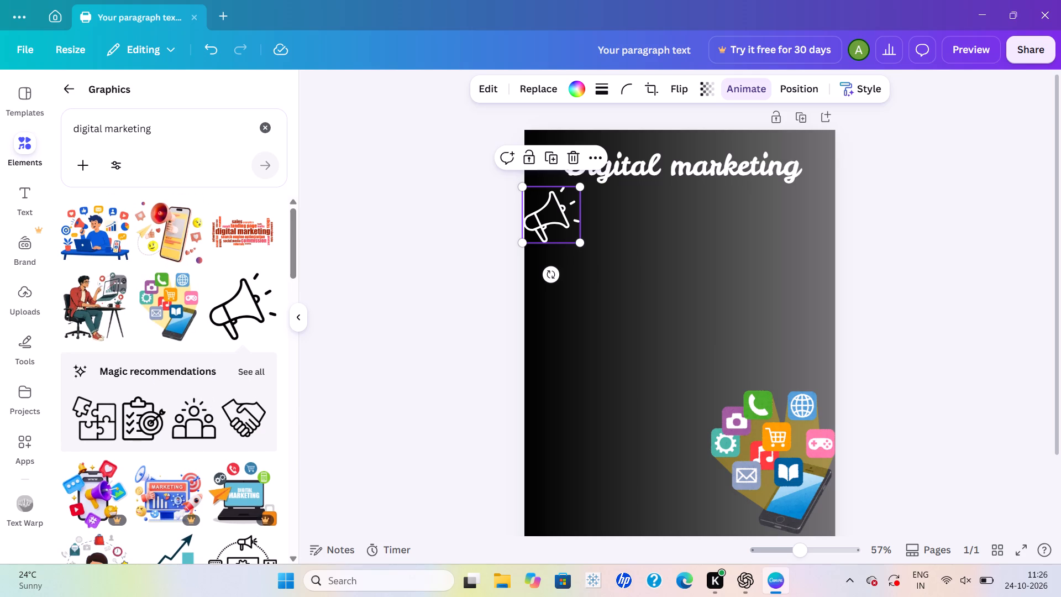
Search the graphics for "digital marketing background" and look through the designs offered.
left_click(202, 130)
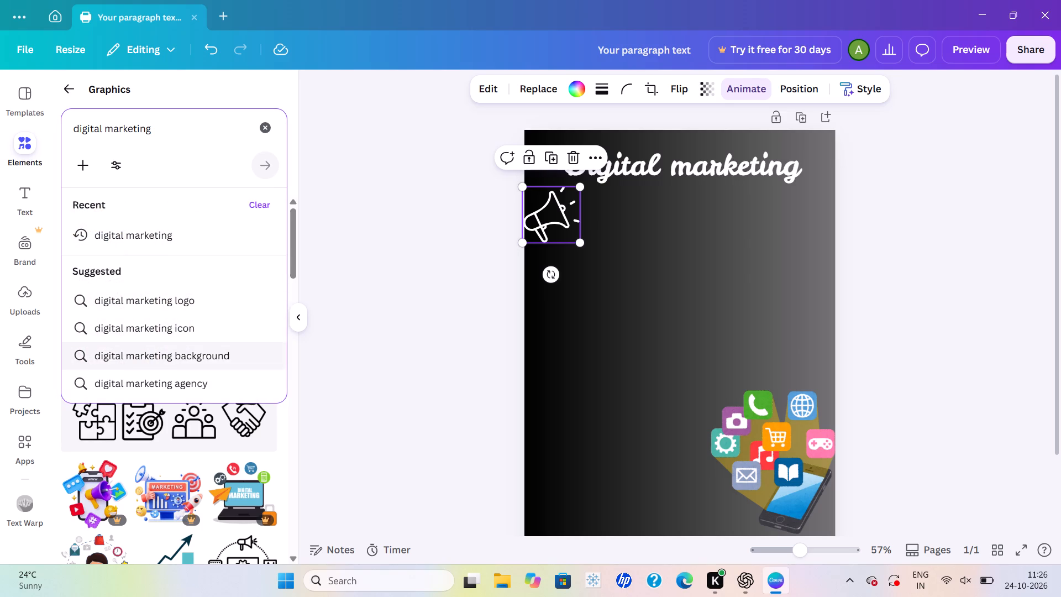
left_click(159, 357)
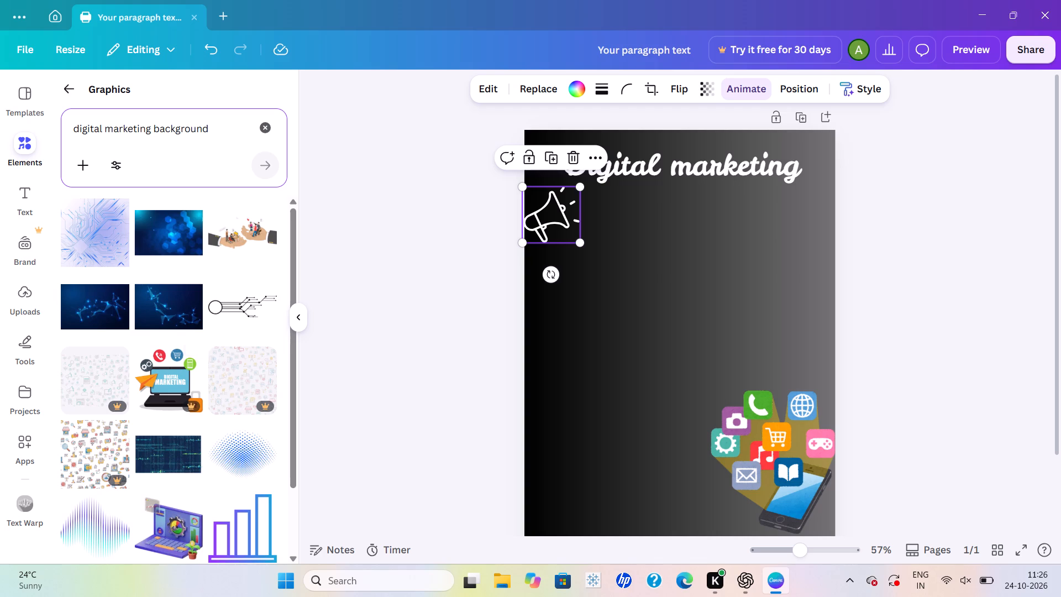
scroll(157, 405, "down", 4)
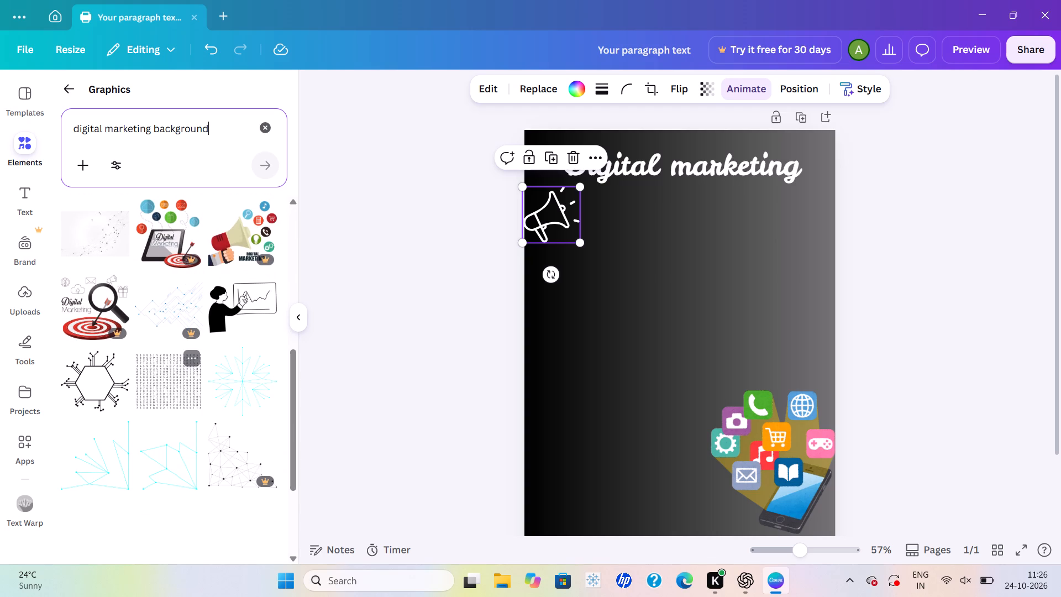
scroll(157, 405, "down", 2)
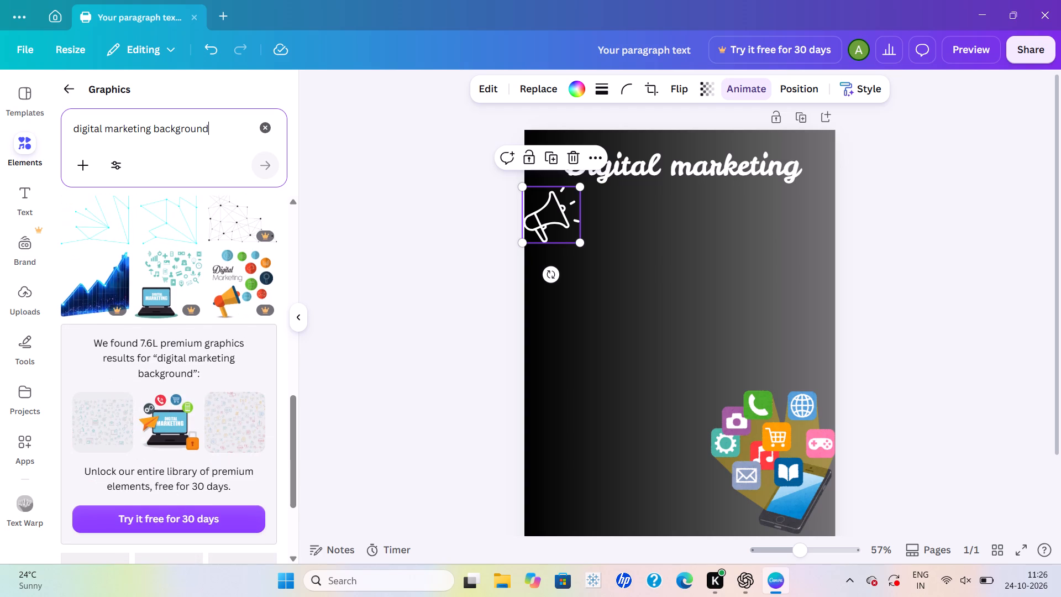
scroll(157, 405, "down", 1)
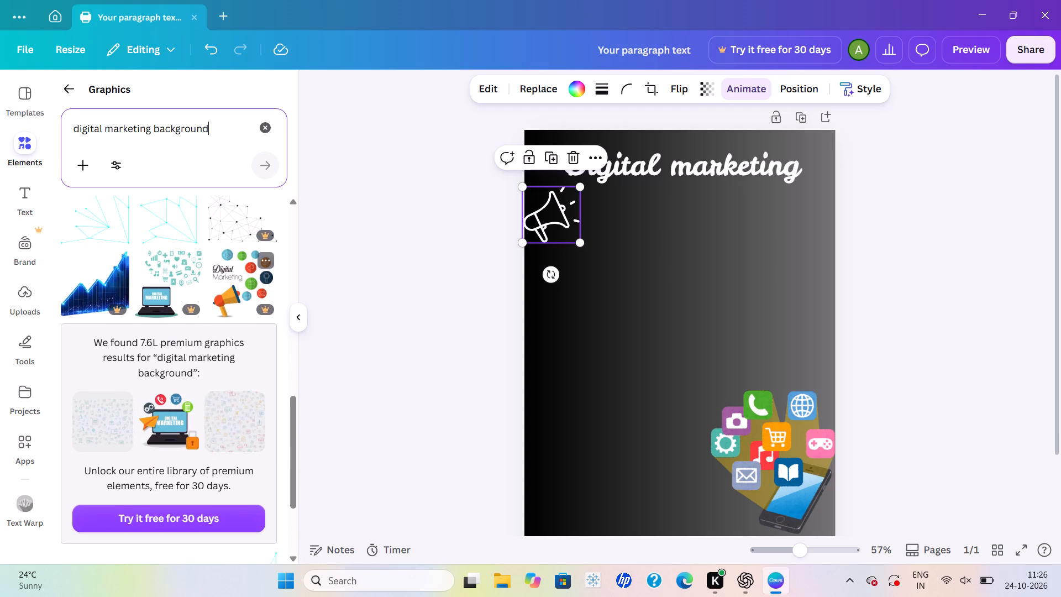
scroll(232, 275, "up", 8)
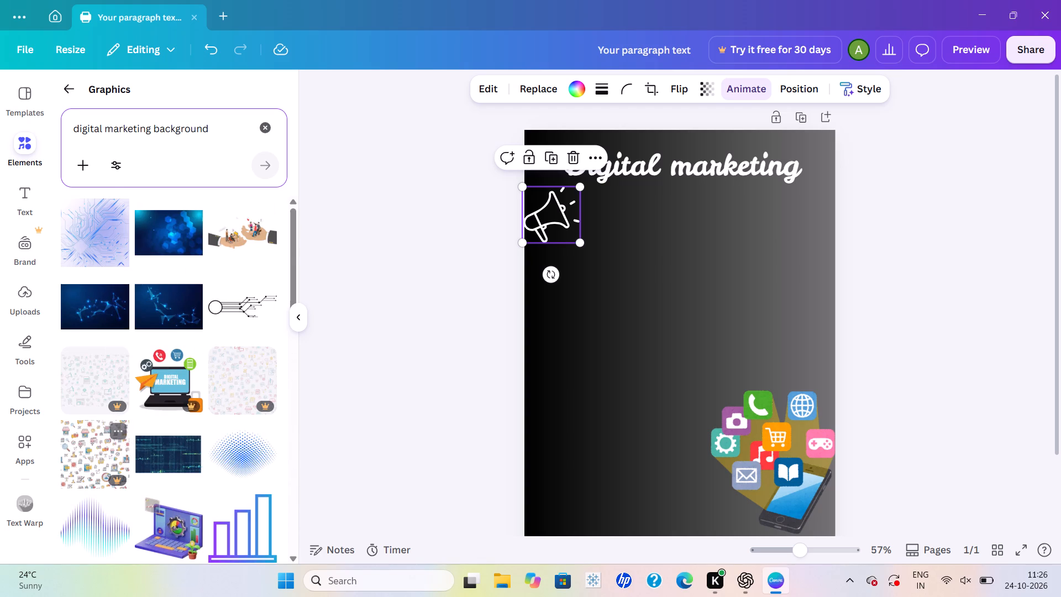
Search the graphics for "digital marketing icon" and look through the icons offered.
key("BackSpace")
key("BackSpace")
key("BackSpace")
key("BackSpace")
key("BackSpace")
key("BackSpace")
key("BackSpace")
key("BackSpace")
key("BackSpace")
key("BackSpace")
key("BackSpace")
key("BackSpace")
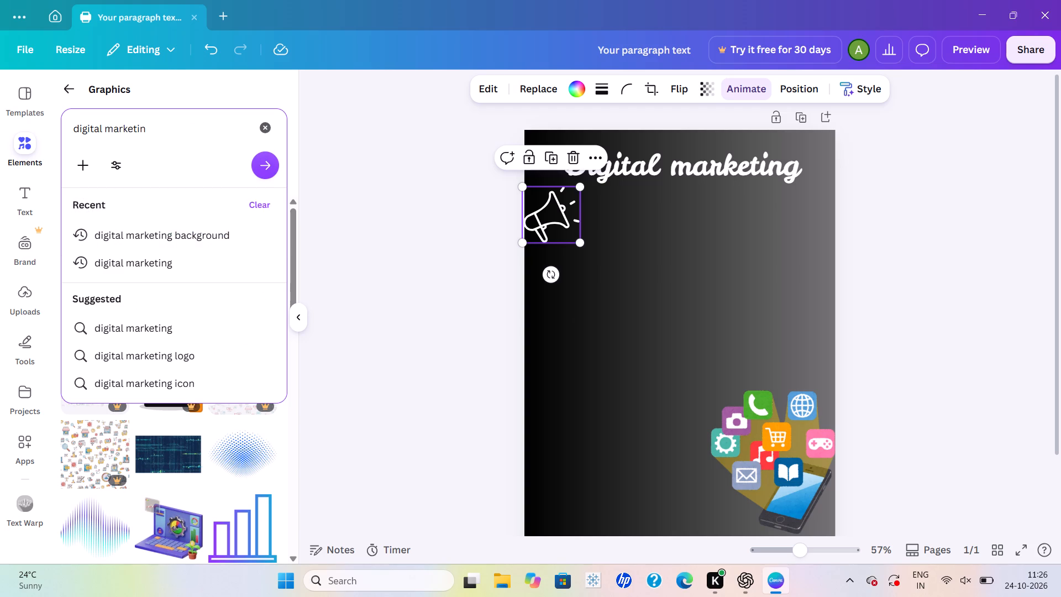
left_click(222, 386)
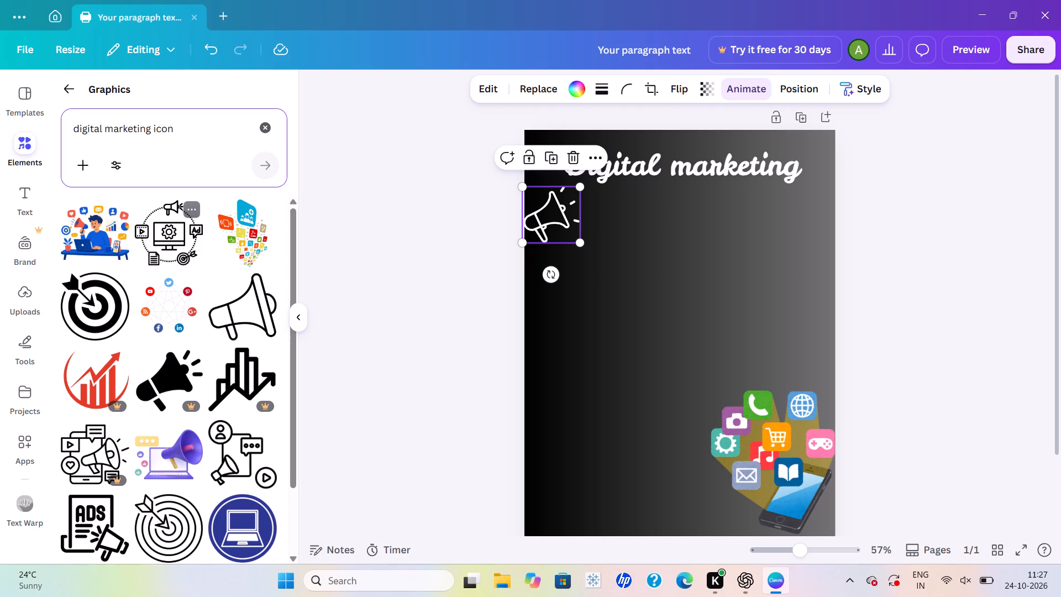
scroll(132, 383, "down", 1)
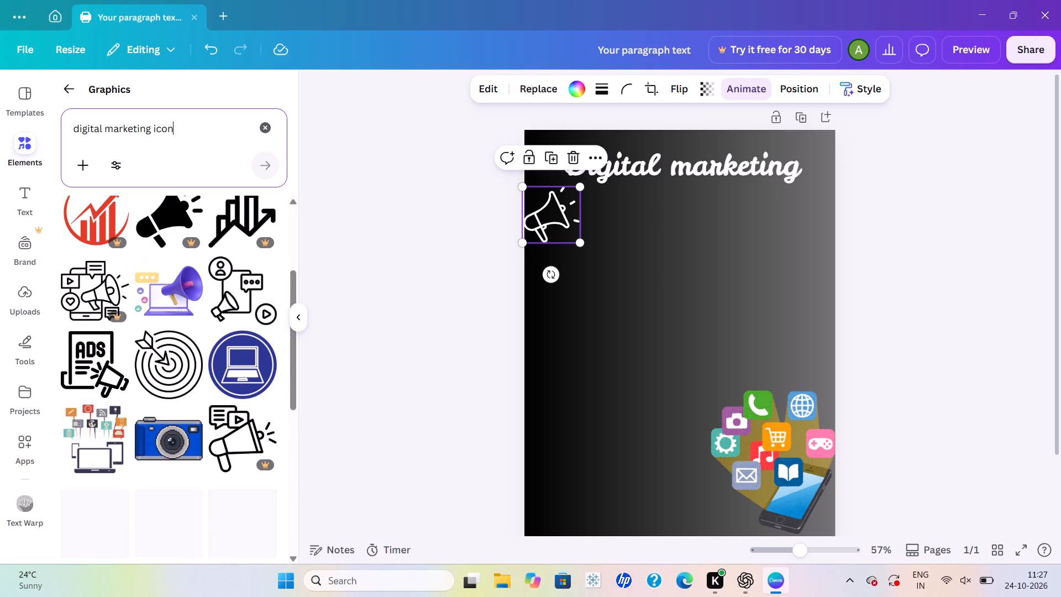
scroll(132, 383, "down", 2)
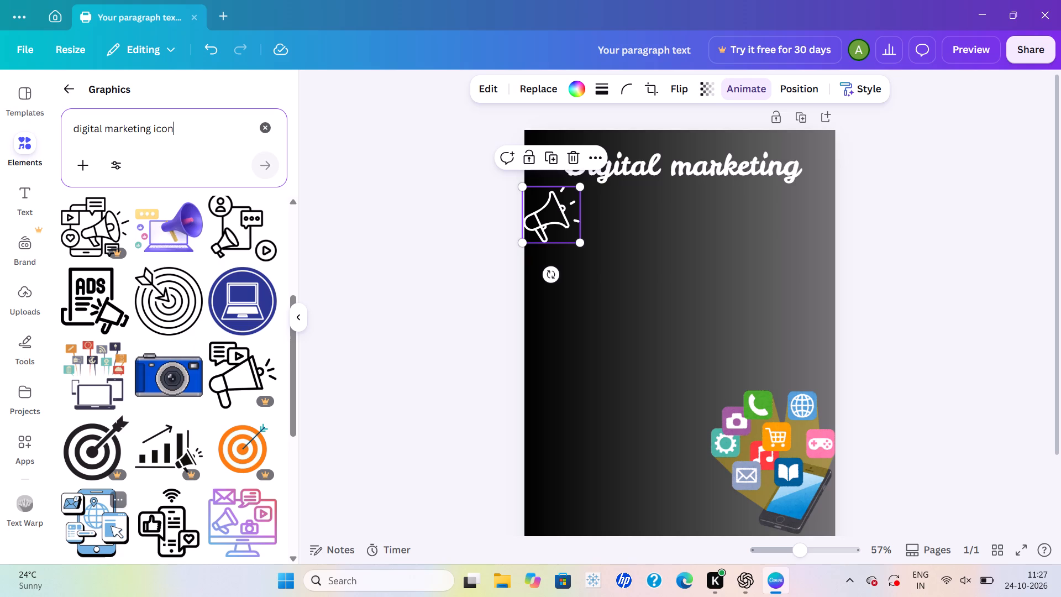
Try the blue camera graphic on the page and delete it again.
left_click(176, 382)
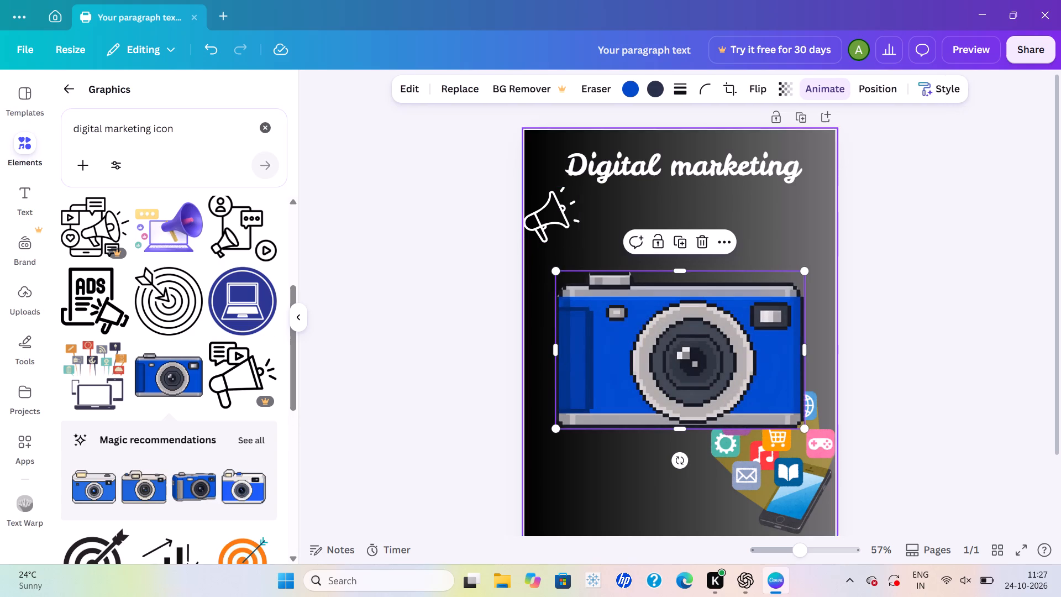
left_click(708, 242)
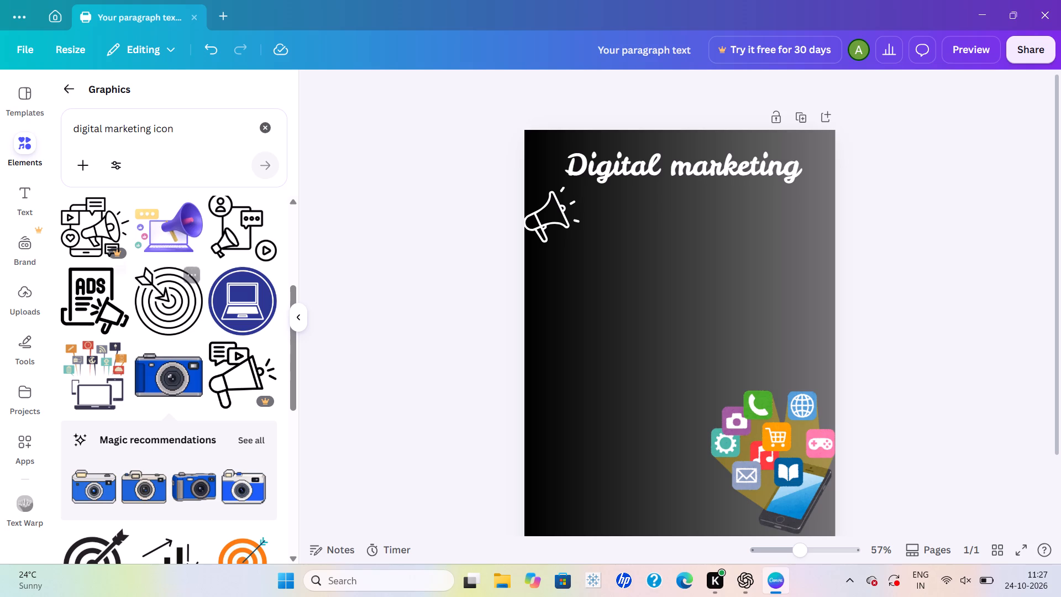
Search the graphics for "digital marketing images" and add the illustration of three people working at a chart board.
left_click(237, 124)
key("BackSpace")
key("BackSpace")
key("BackSpace")
key("BackSpace")
key("BackSpace")
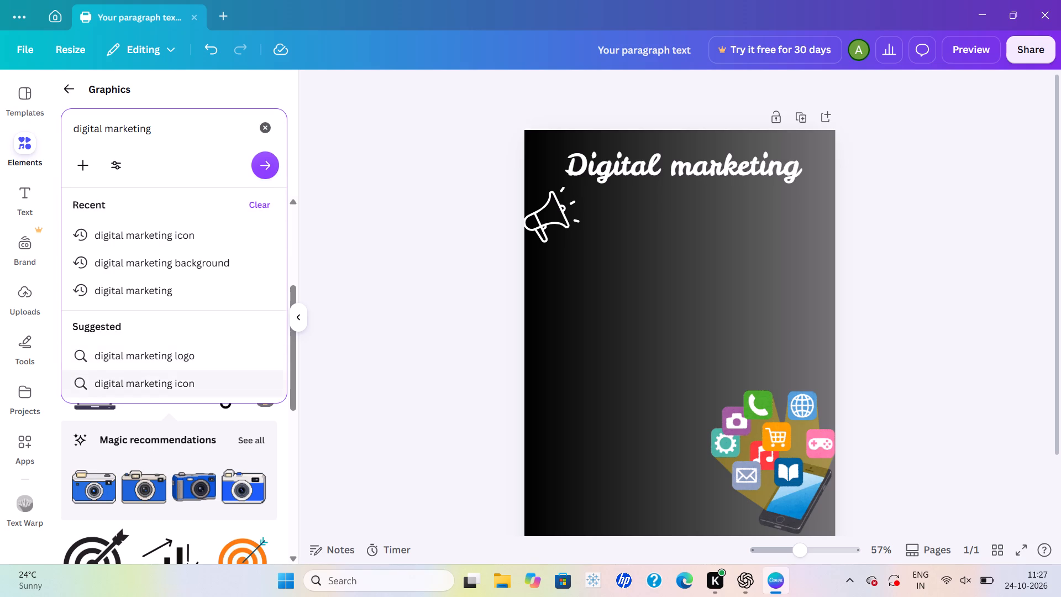
key("space")
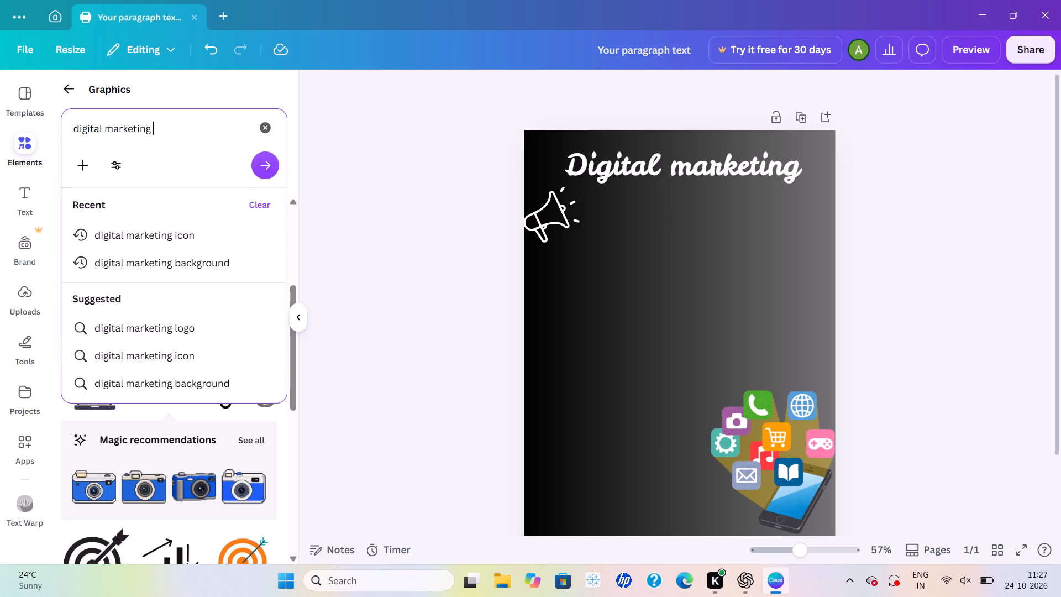
type("i")
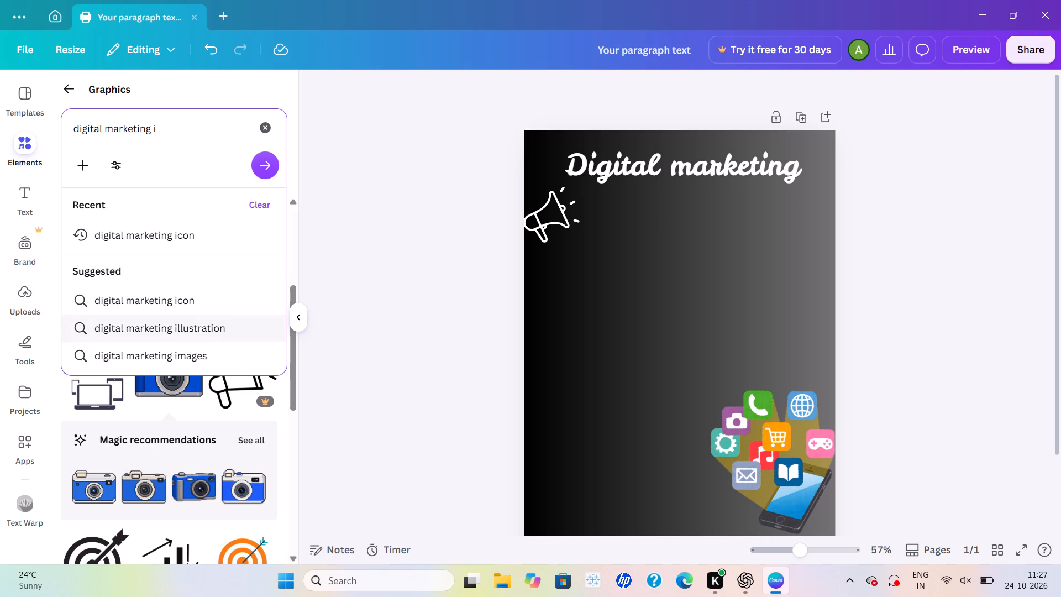
left_click(171, 360)
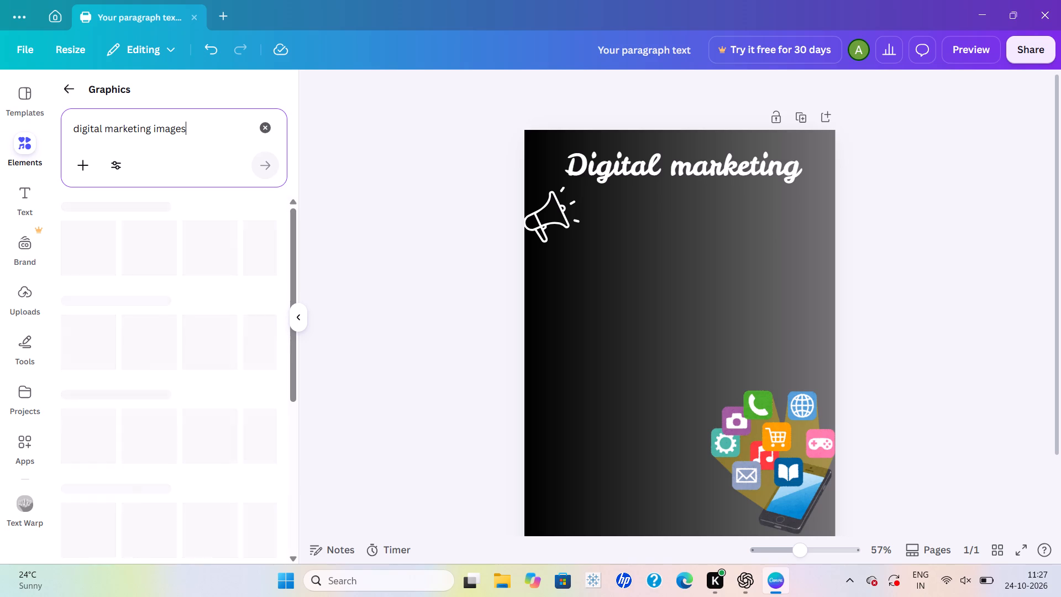
scroll(188, 305, "down", 1)
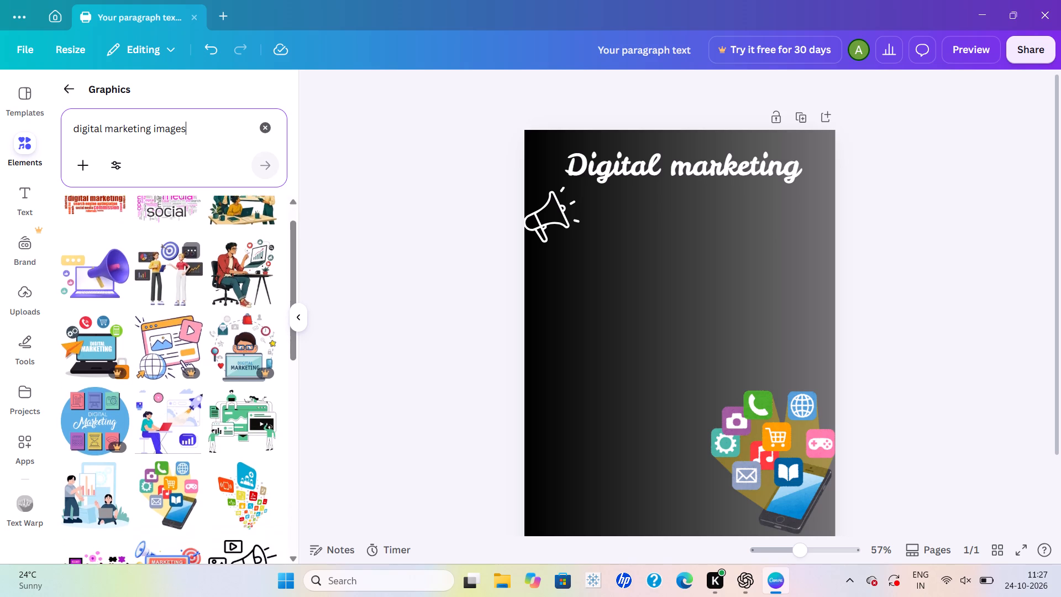
scroll(188, 305, "down", 3)
scroll(188, 305, "up", 5)
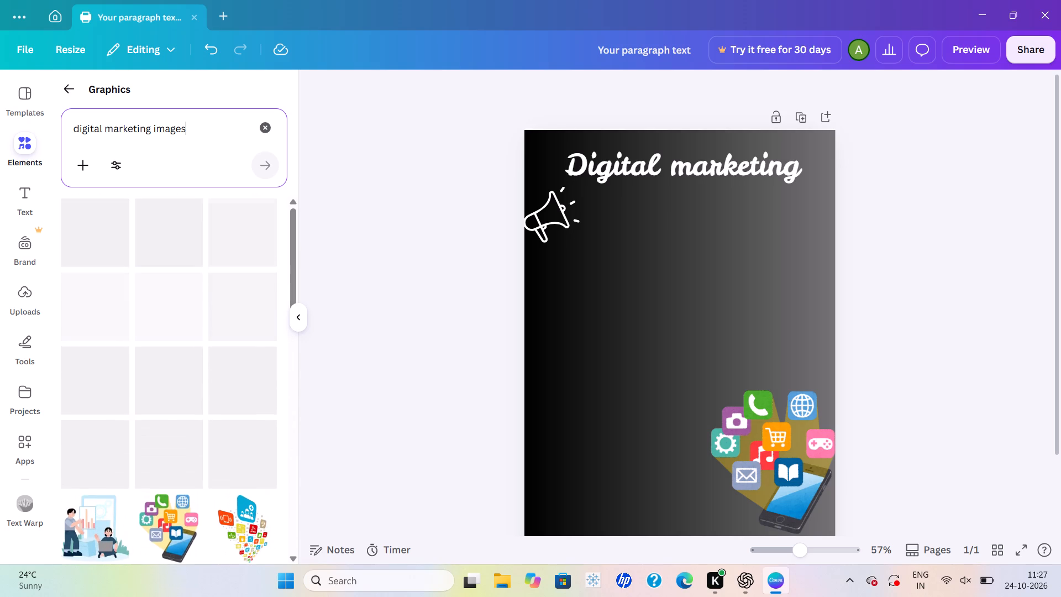
scroll(188, 305, "up", 1)
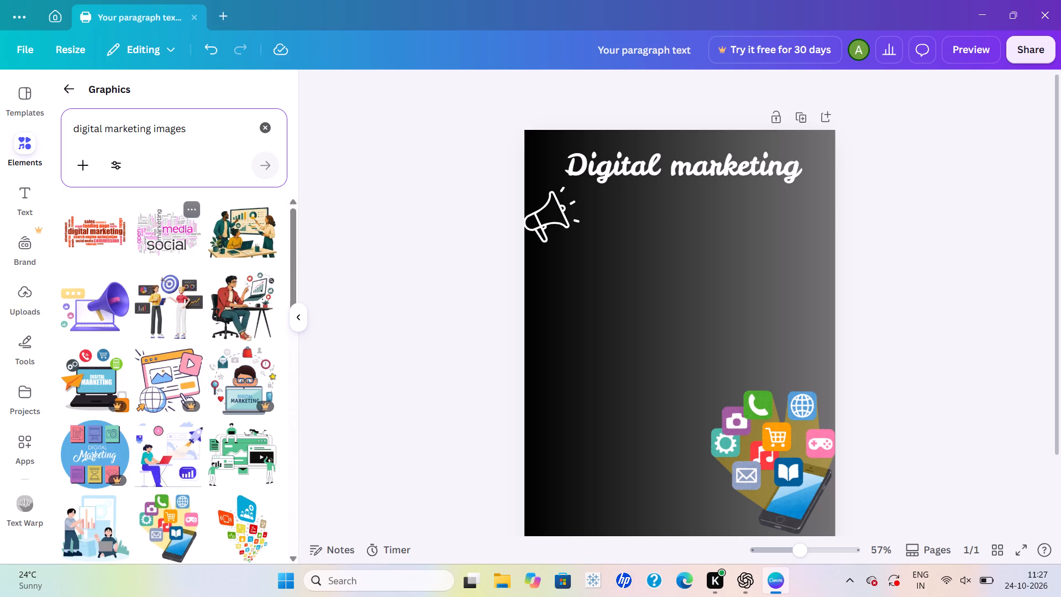
left_click(233, 240)
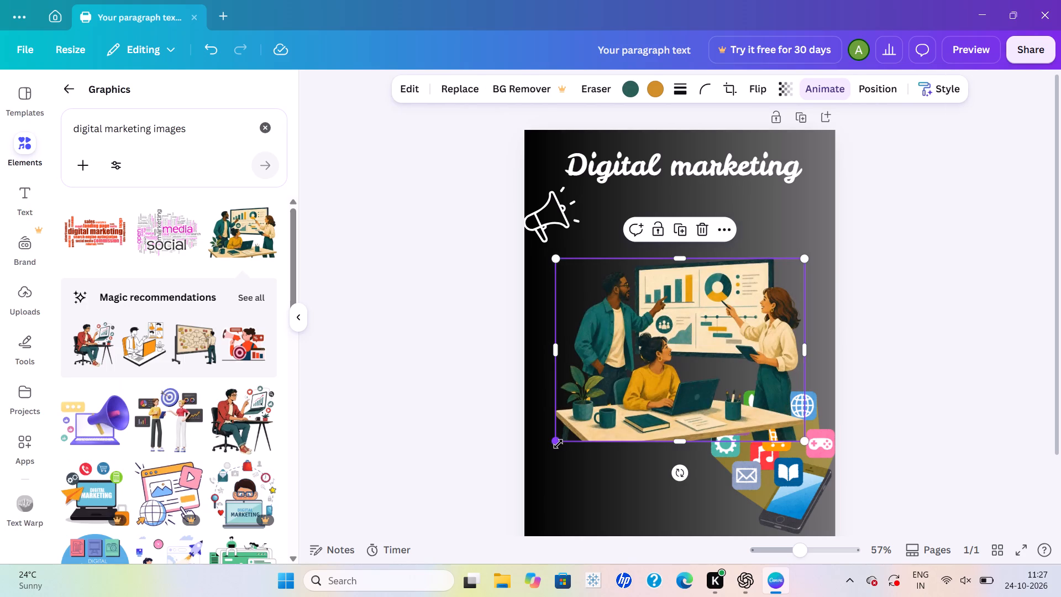
Shrink the illustration of three people at the chart board, try it near the page's lower-left corner, and delete it.
left_click_drag(558, 444, 620, 374)
left_click_drag(686, 294, 650, 316)
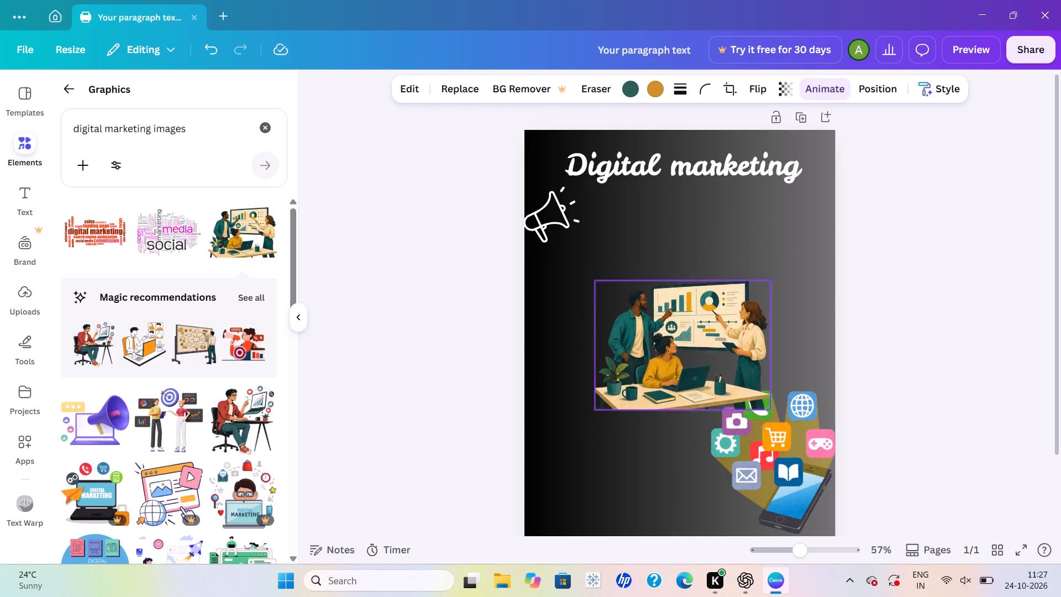
left_click_drag(650, 316, 581, 338)
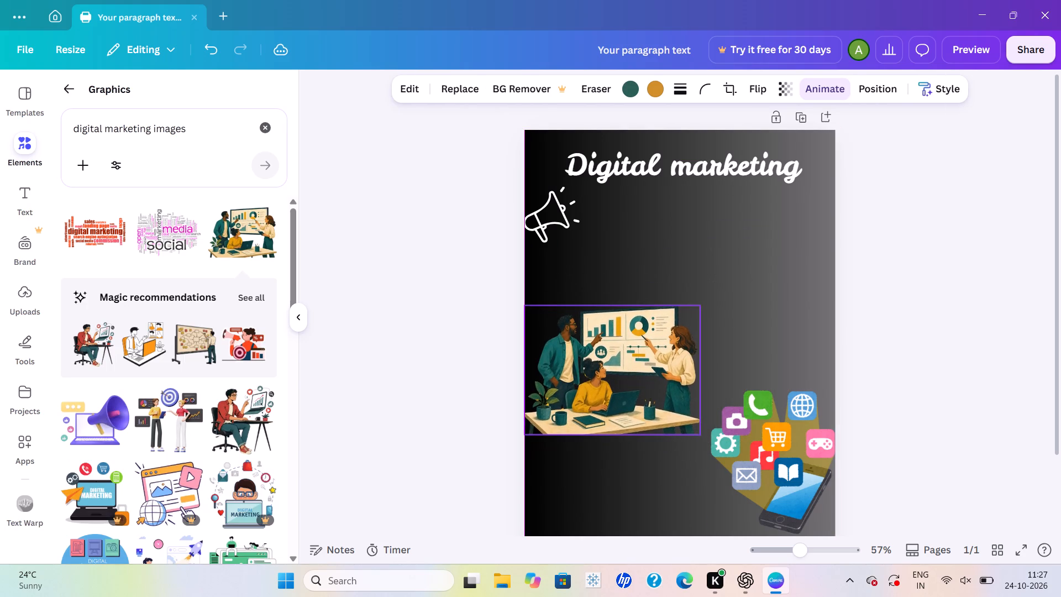
left_click_drag(581, 338, 577, 432)
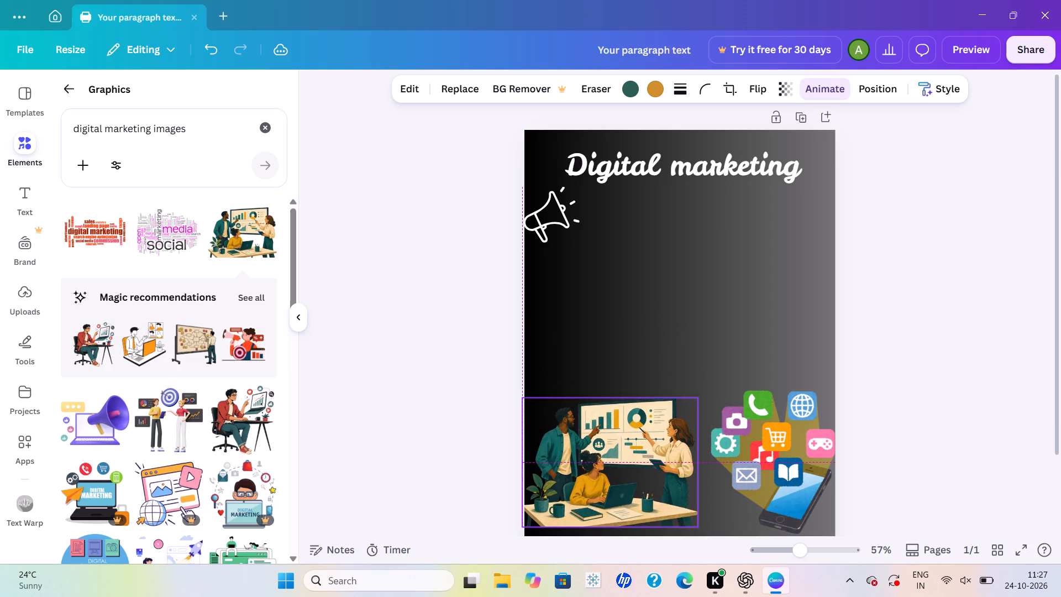
left_click_drag(577, 432, 604, 411)
left_click(661, 344)
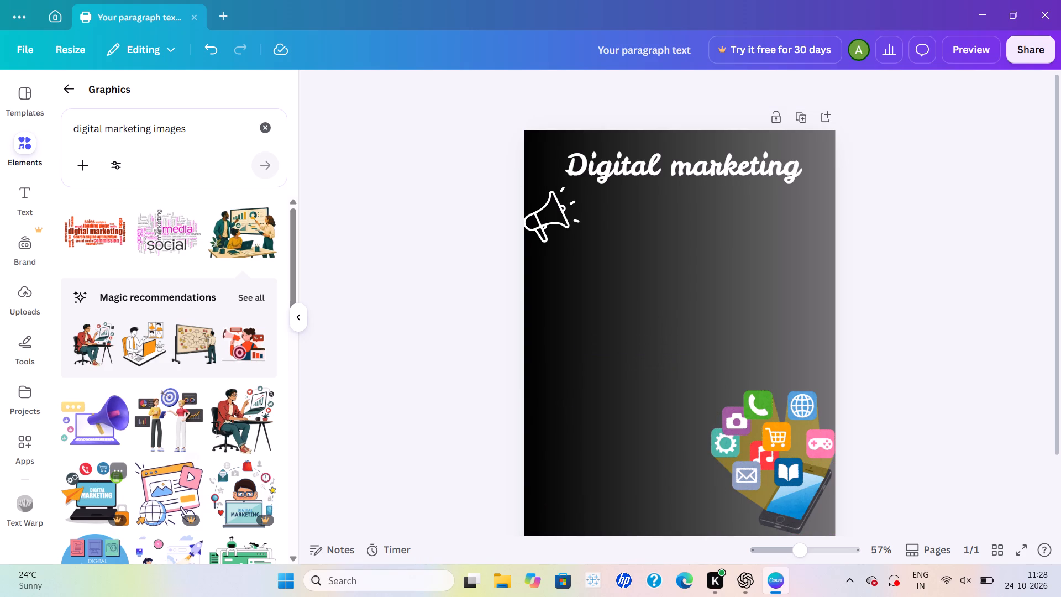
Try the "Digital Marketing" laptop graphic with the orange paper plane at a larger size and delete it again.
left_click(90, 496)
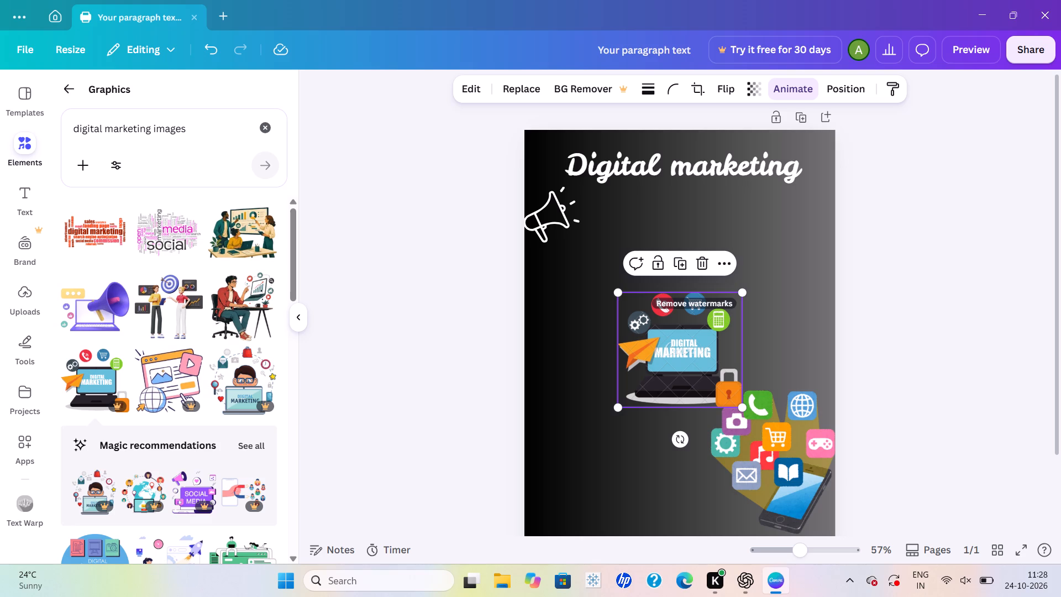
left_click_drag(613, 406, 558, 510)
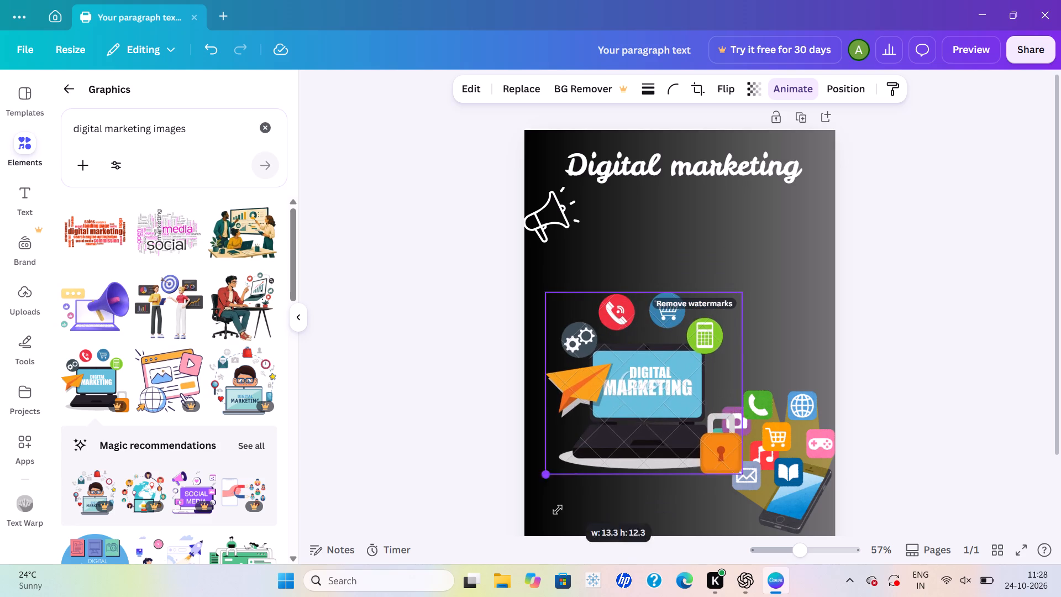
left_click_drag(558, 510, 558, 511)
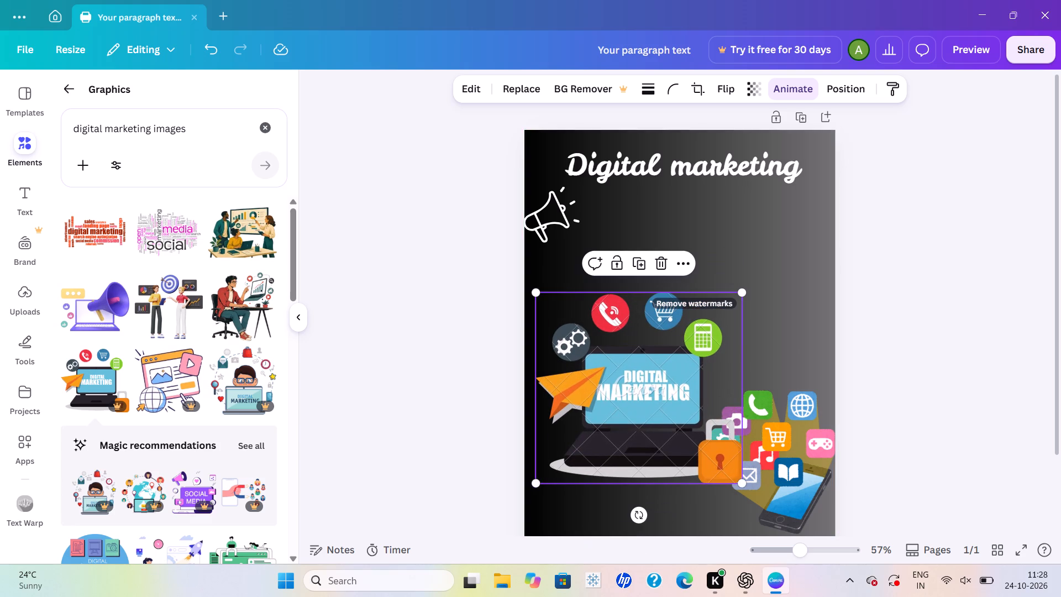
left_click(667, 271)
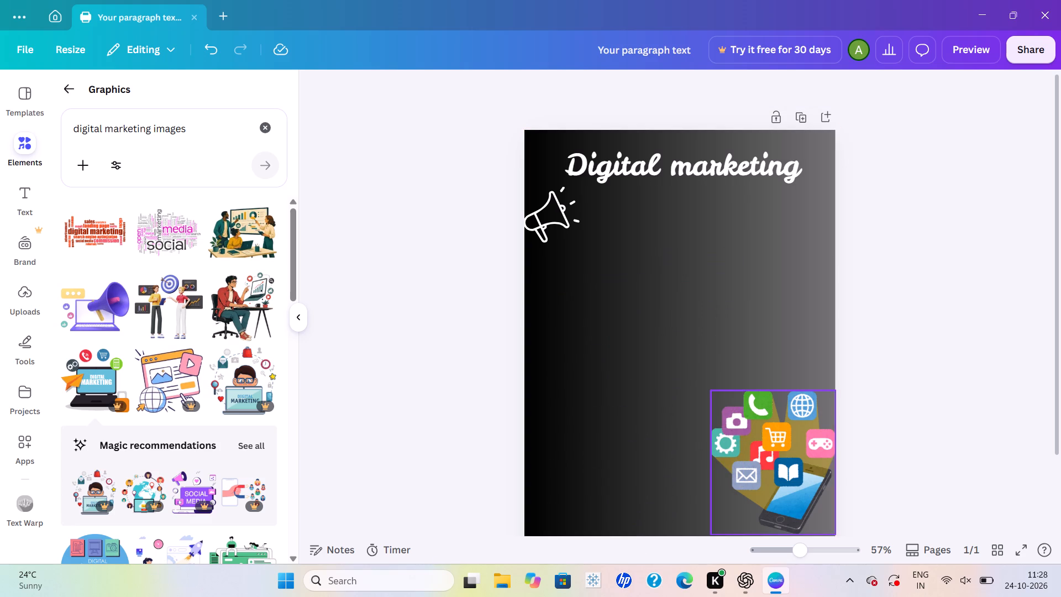
Delete the graphic of the smartphone with colourful app icons from the page's lower-right corner.
left_click(775, 409)
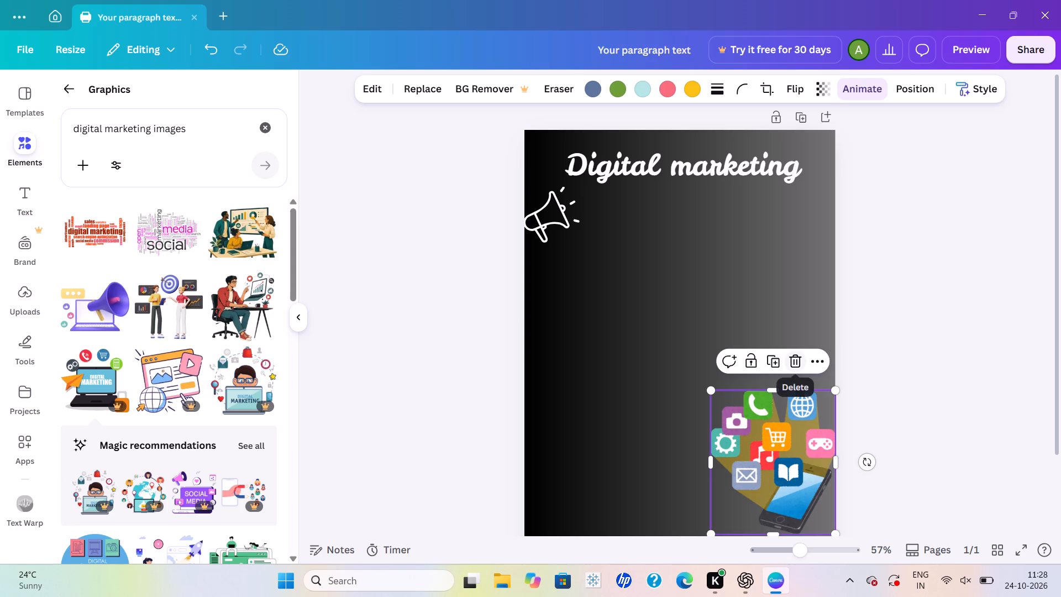
left_click(799, 360)
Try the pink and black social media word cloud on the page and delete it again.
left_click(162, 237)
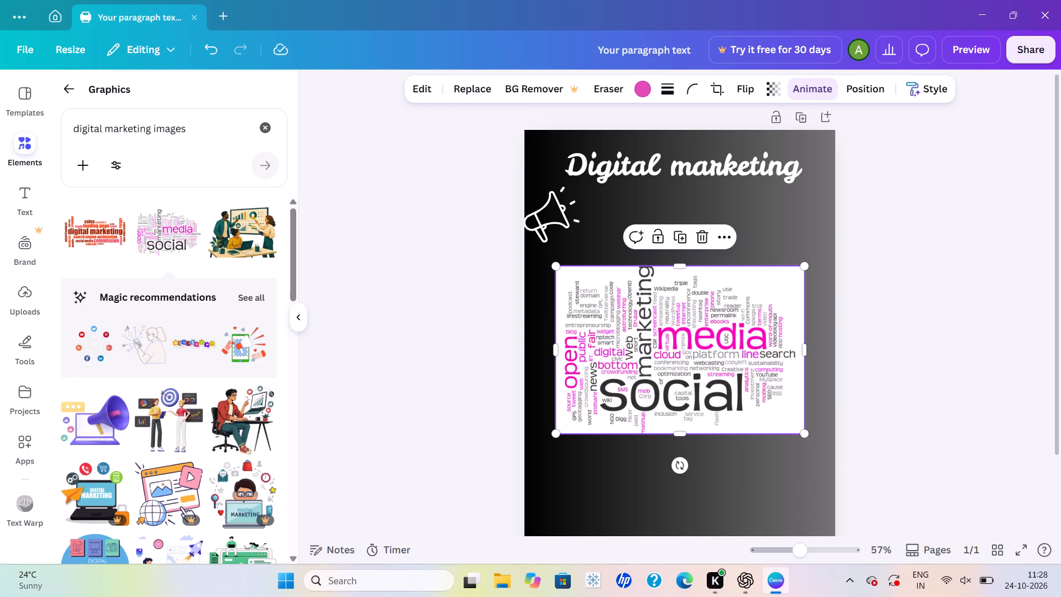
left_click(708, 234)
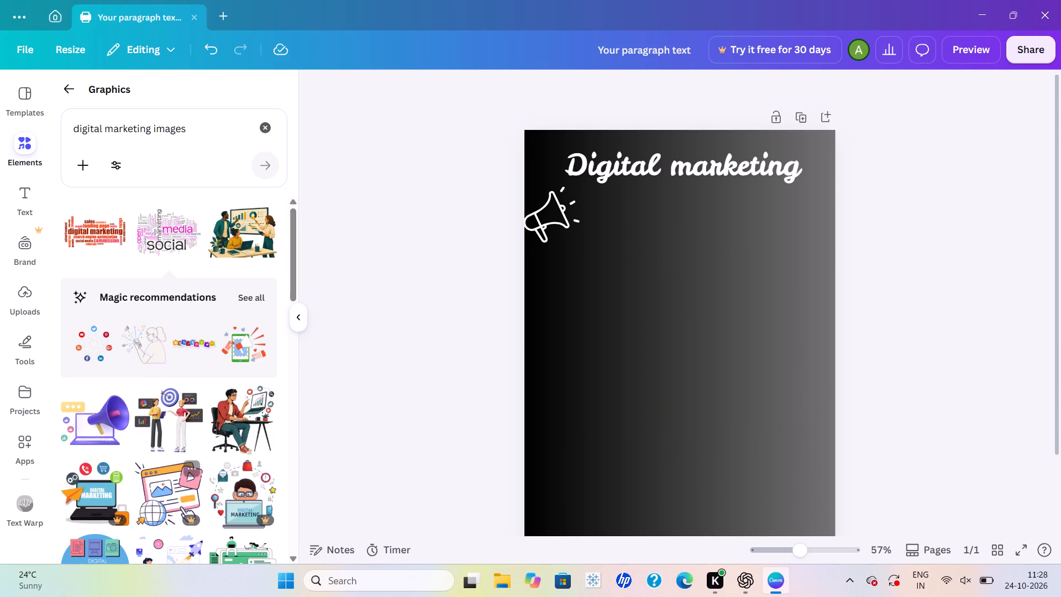
Add the illustration of a man with glasses behind a "Digital Marketing" laptop and place it in the page's lower centre.
scroll(199, 517, "down", 1)
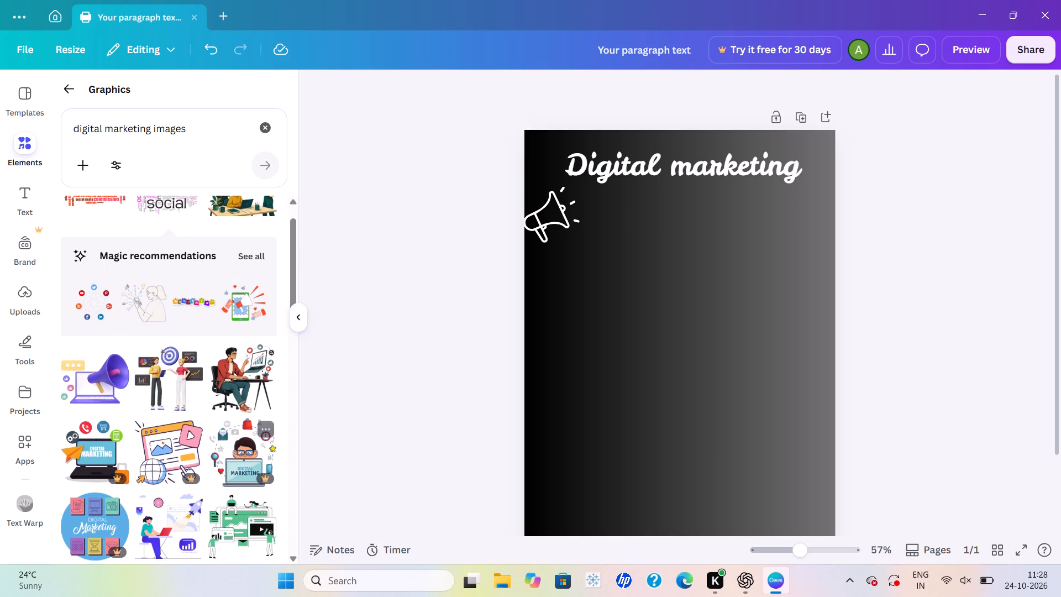
left_click(237, 460)
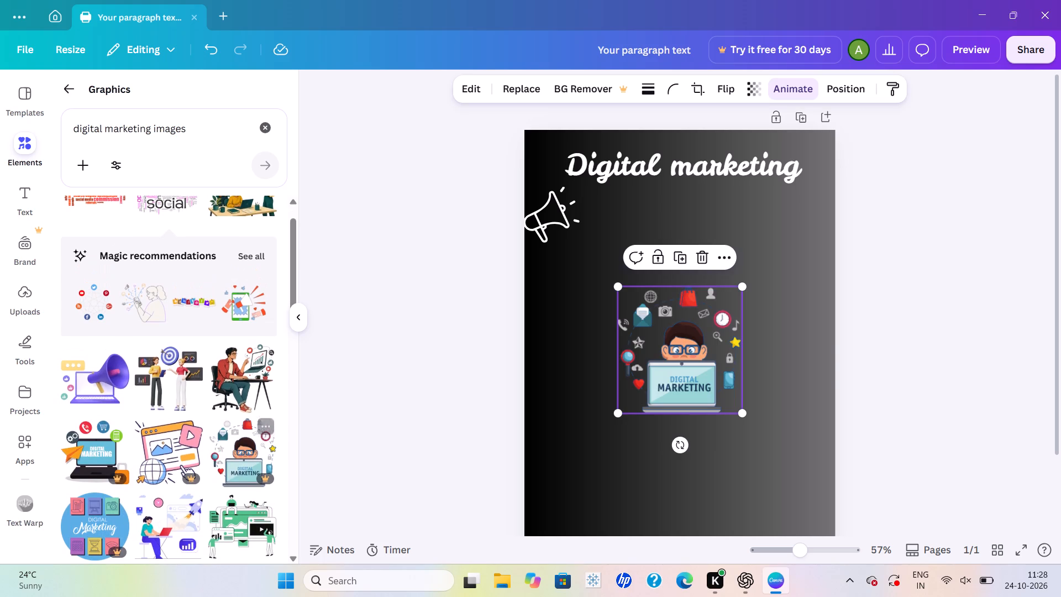
left_click_drag(624, 408, 624, 421)
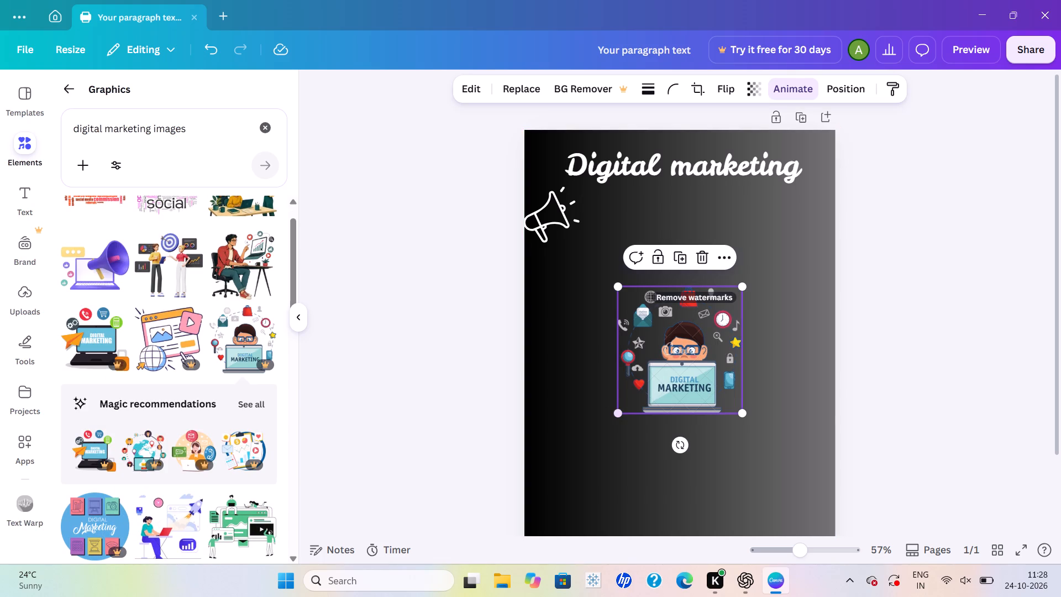
left_click_drag(624, 421, 593, 475)
left_click_drag(593, 475, 608, 476)
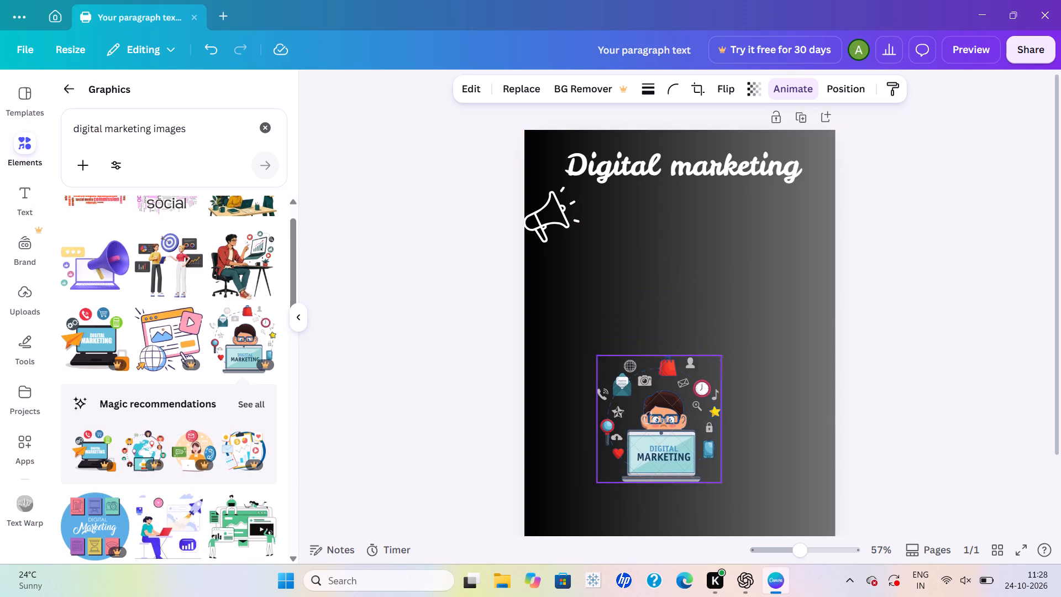
left_click_drag(608, 476, 610, 475)
left_click(669, 513)
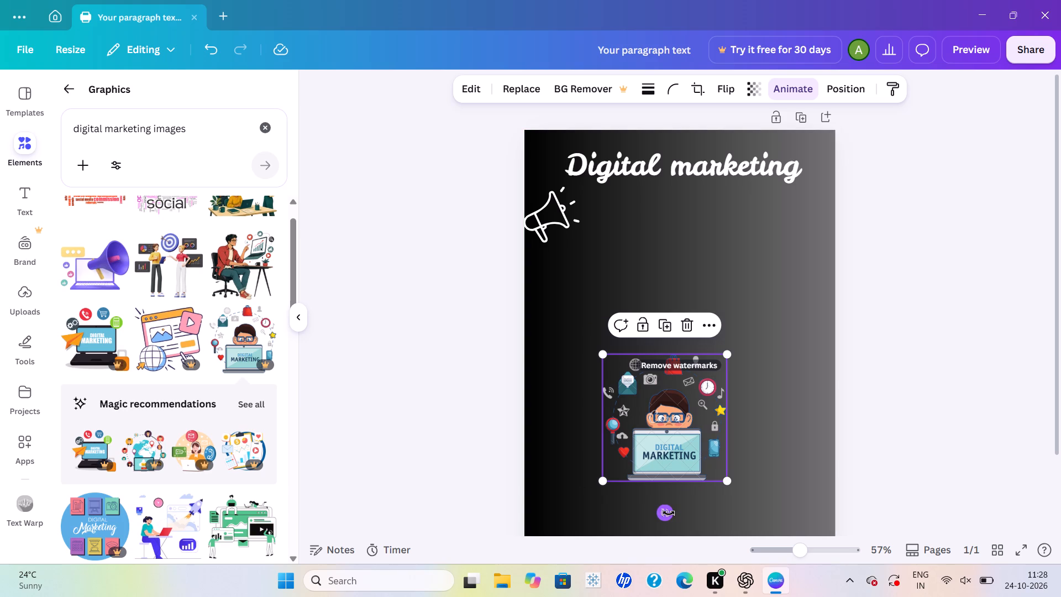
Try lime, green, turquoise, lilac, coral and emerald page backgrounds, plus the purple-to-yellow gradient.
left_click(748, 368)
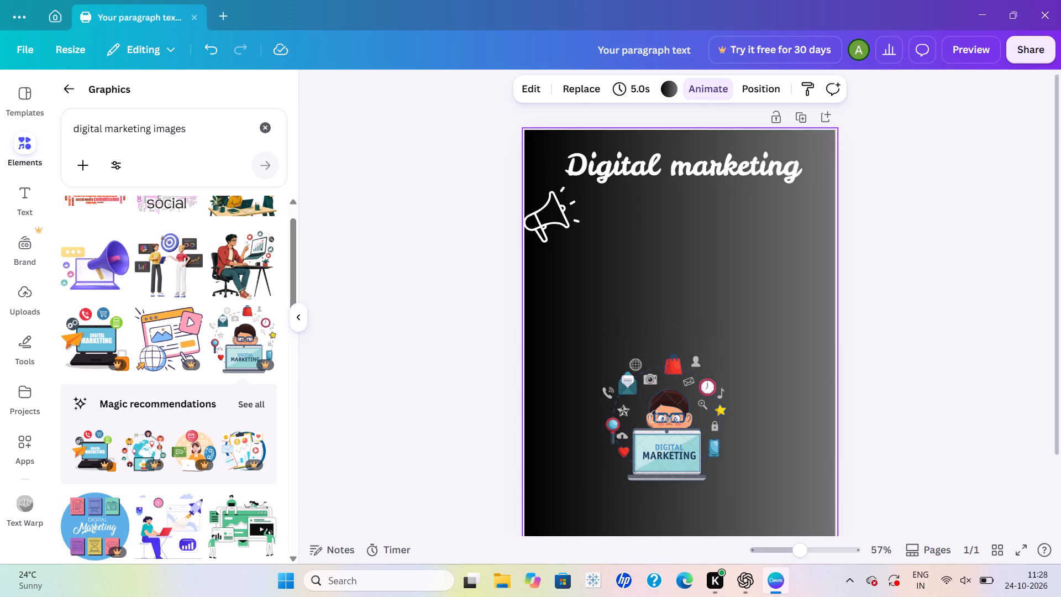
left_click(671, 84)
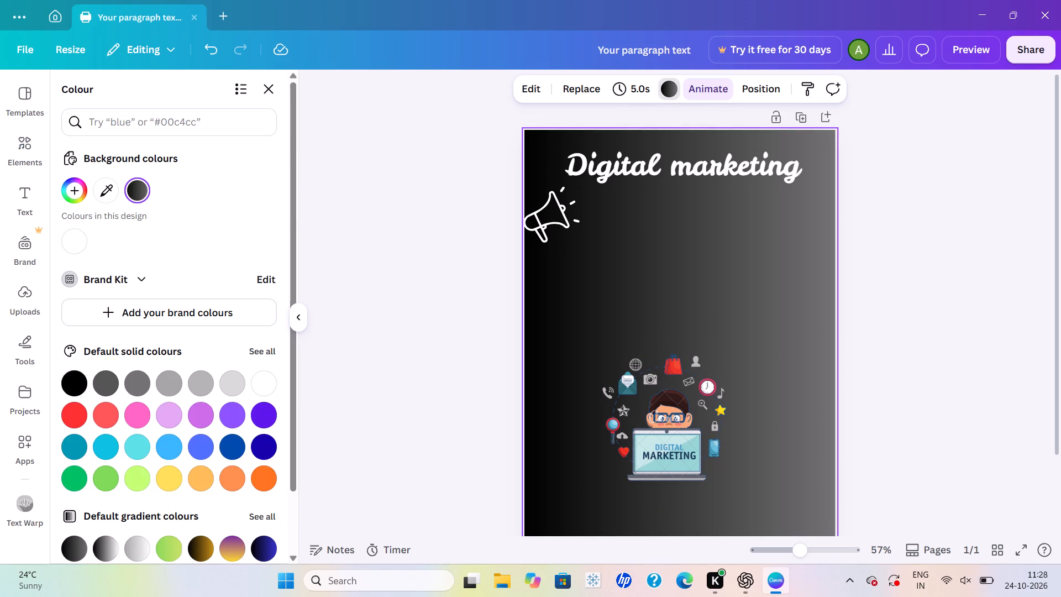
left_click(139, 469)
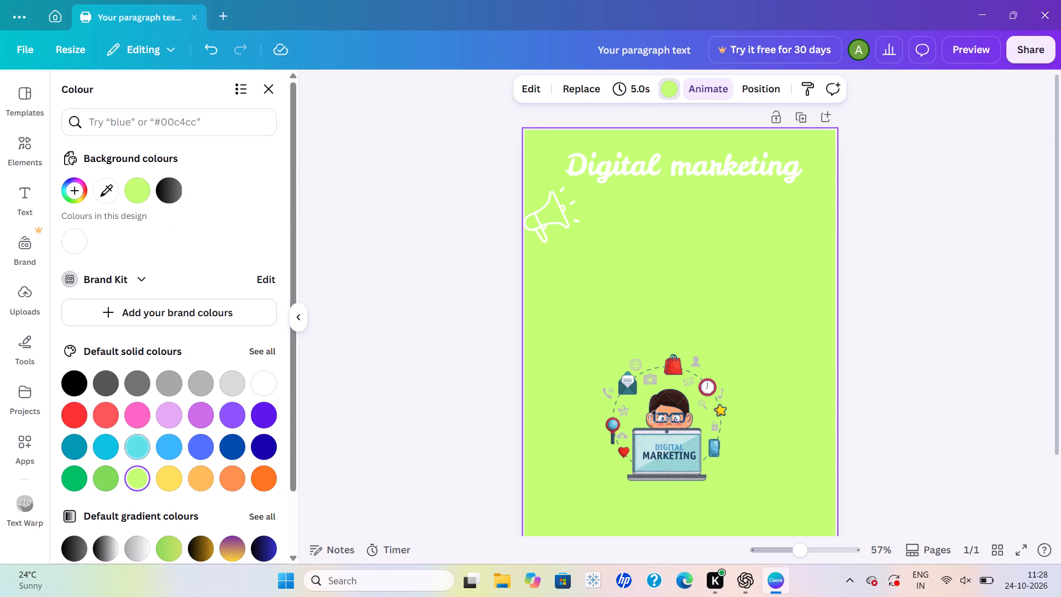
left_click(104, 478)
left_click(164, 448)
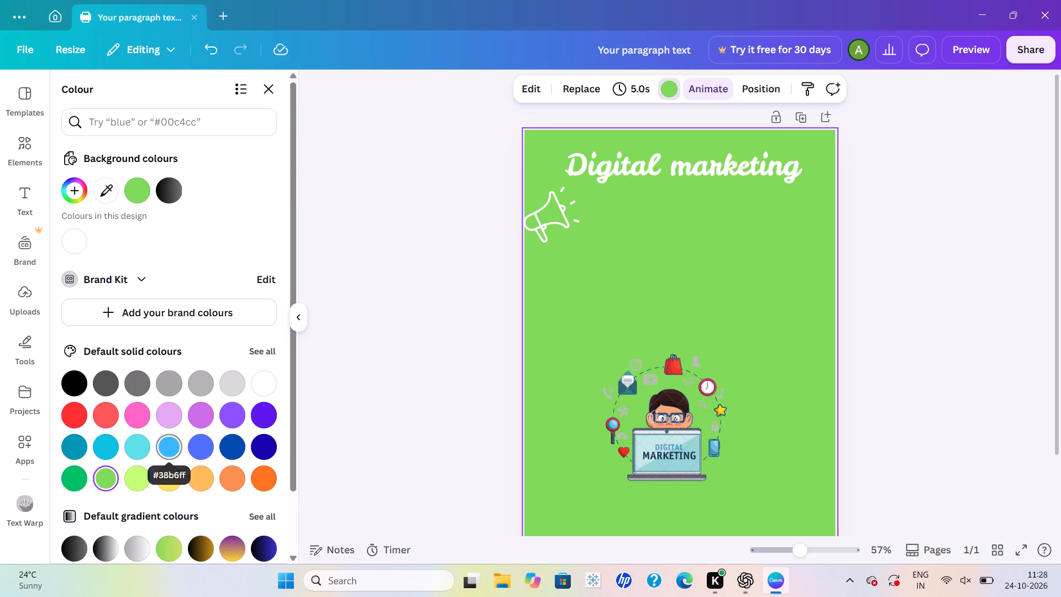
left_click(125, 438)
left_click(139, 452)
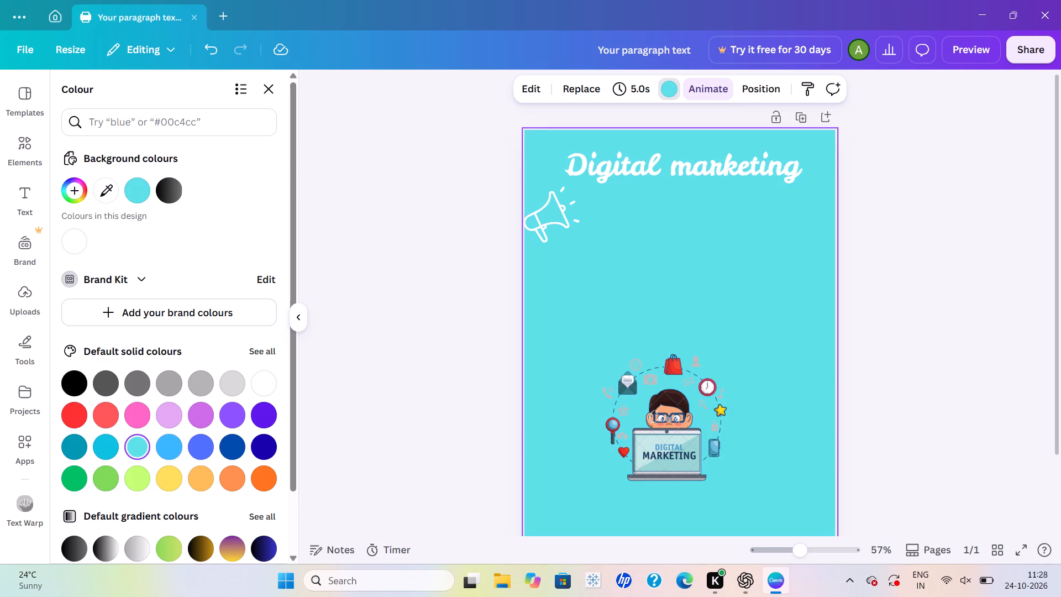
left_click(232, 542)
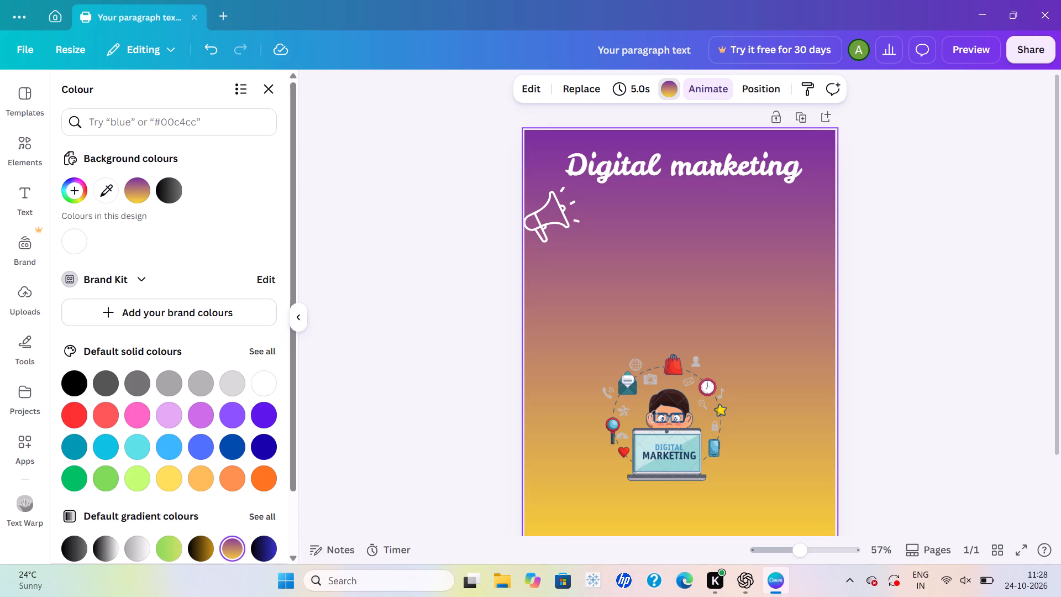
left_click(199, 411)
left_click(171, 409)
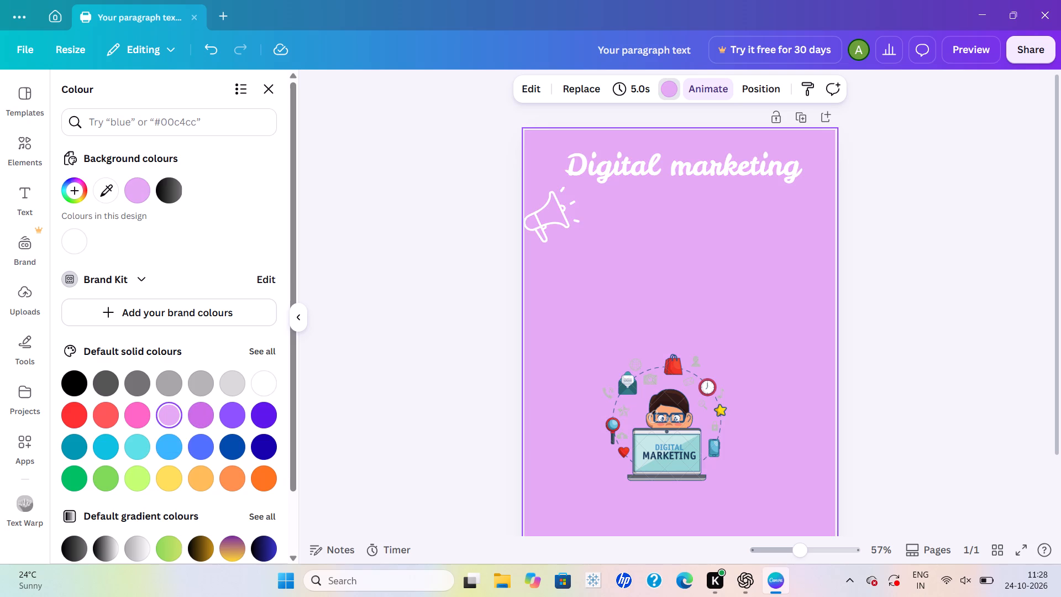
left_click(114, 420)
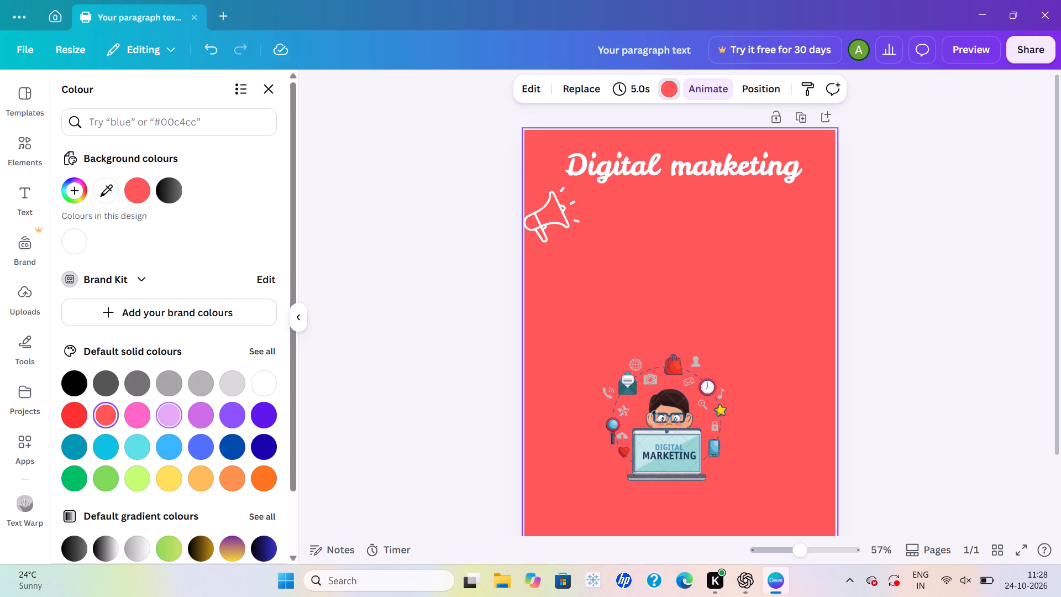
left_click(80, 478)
Try several default gradients as the page background, including black-to-white, black-to-gold and turquoise-to-blue, and apply the blue-to-purple one.
scroll(86, 494, "down", 1)
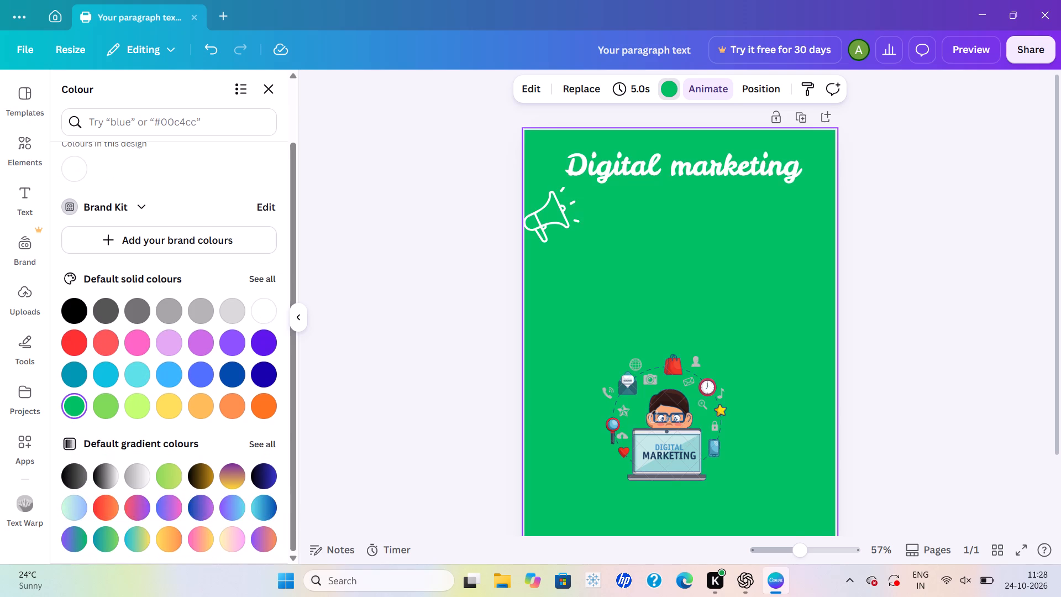
left_click(95, 480)
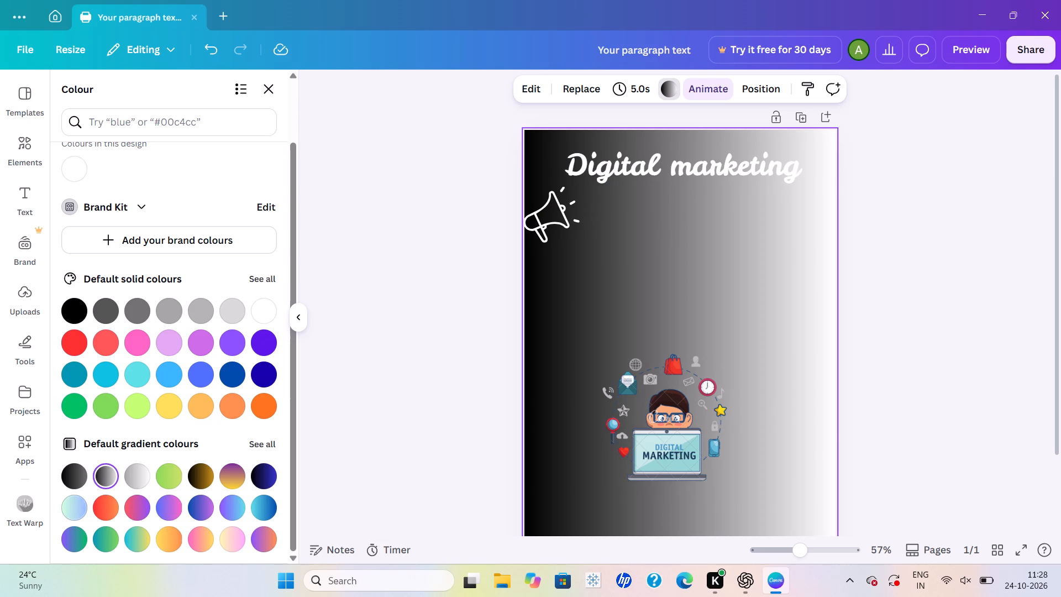
left_click(70, 516)
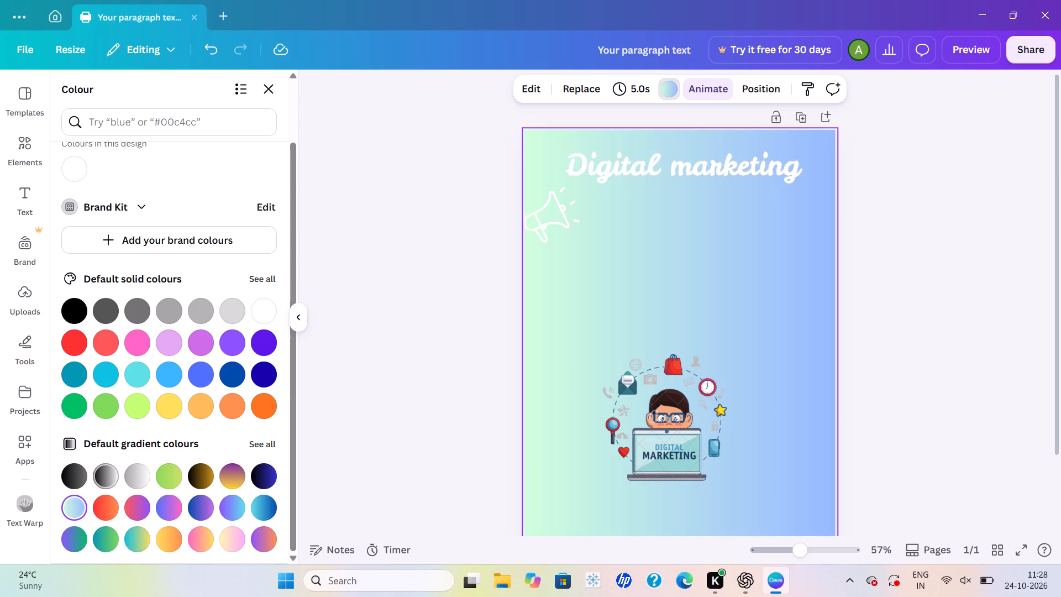
left_click(111, 474)
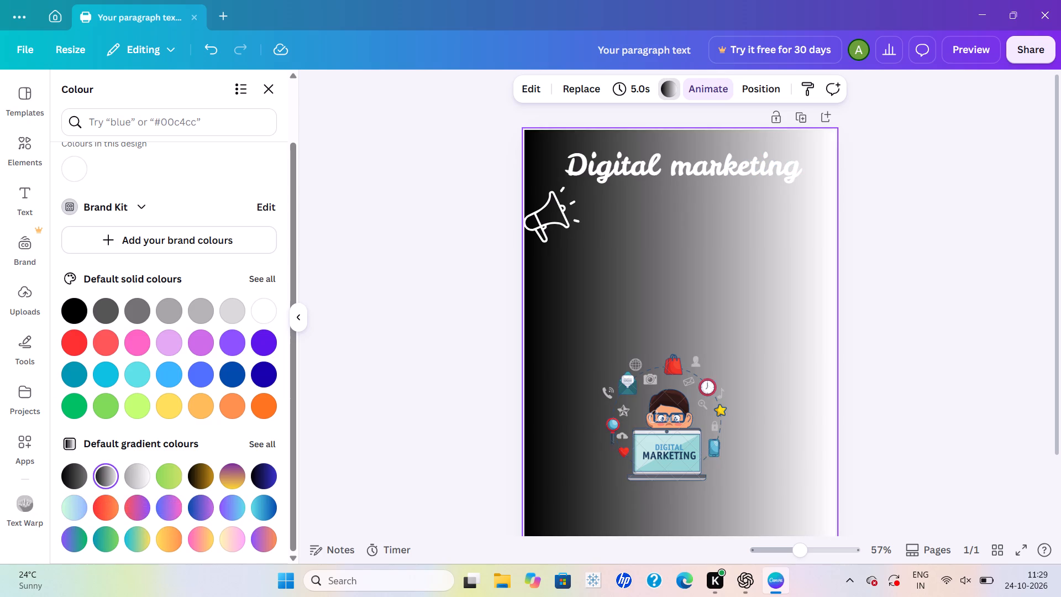
left_click(118, 474)
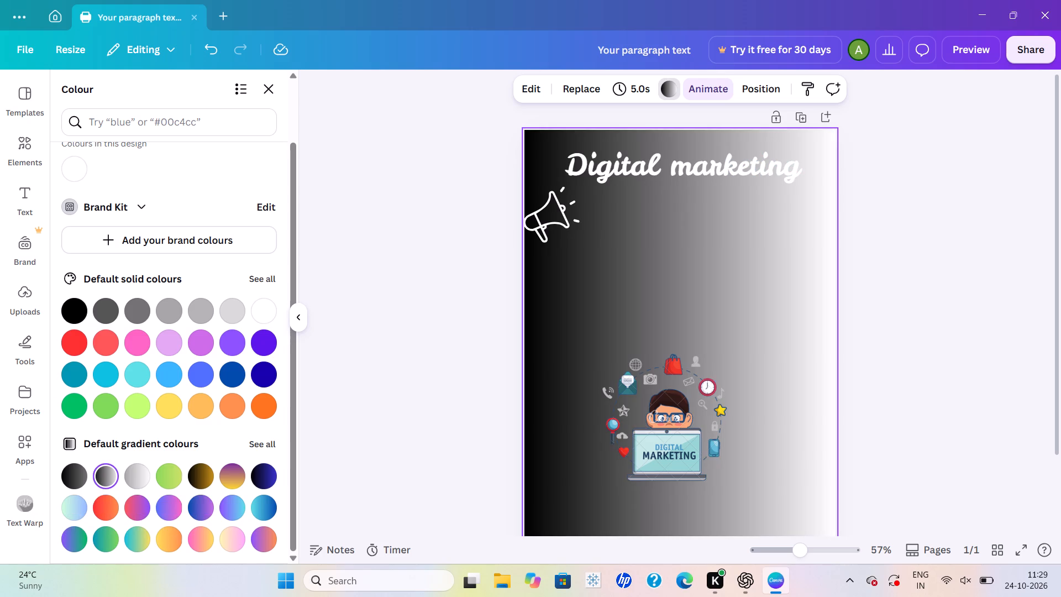
left_click(255, 472)
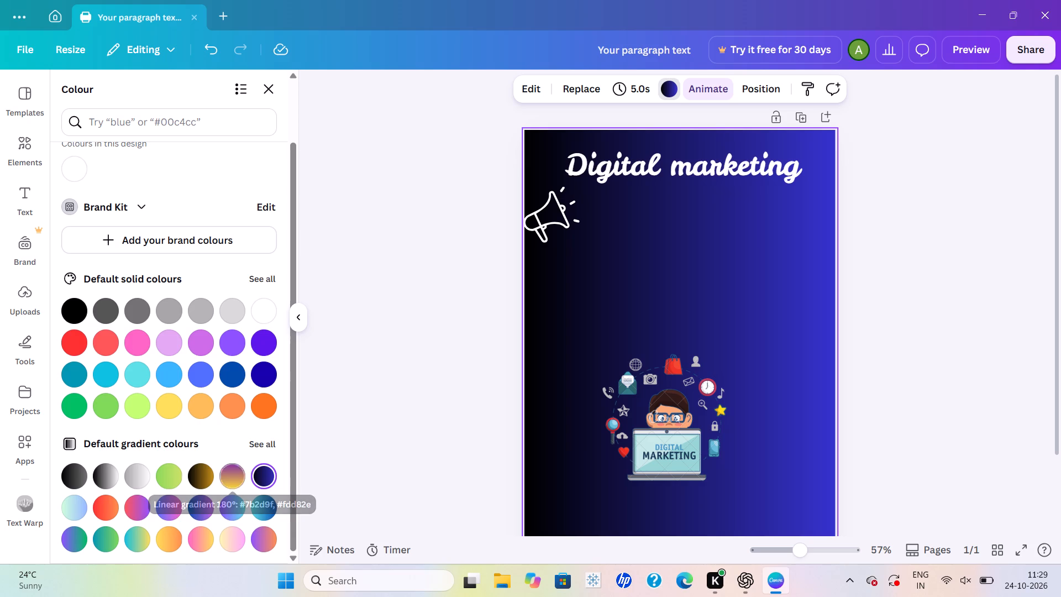
left_click(233, 473)
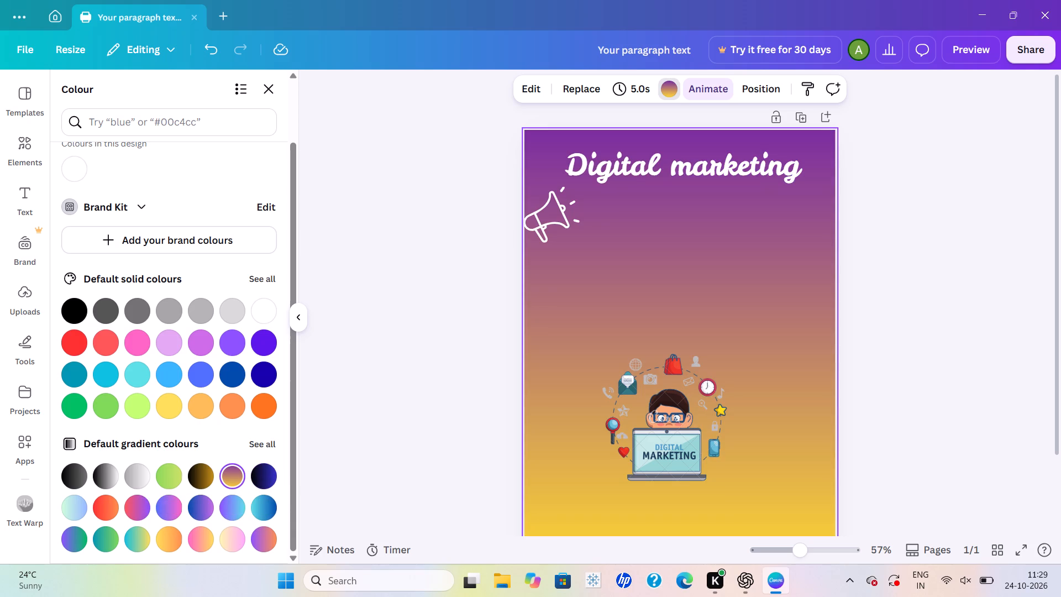
left_click(209, 477)
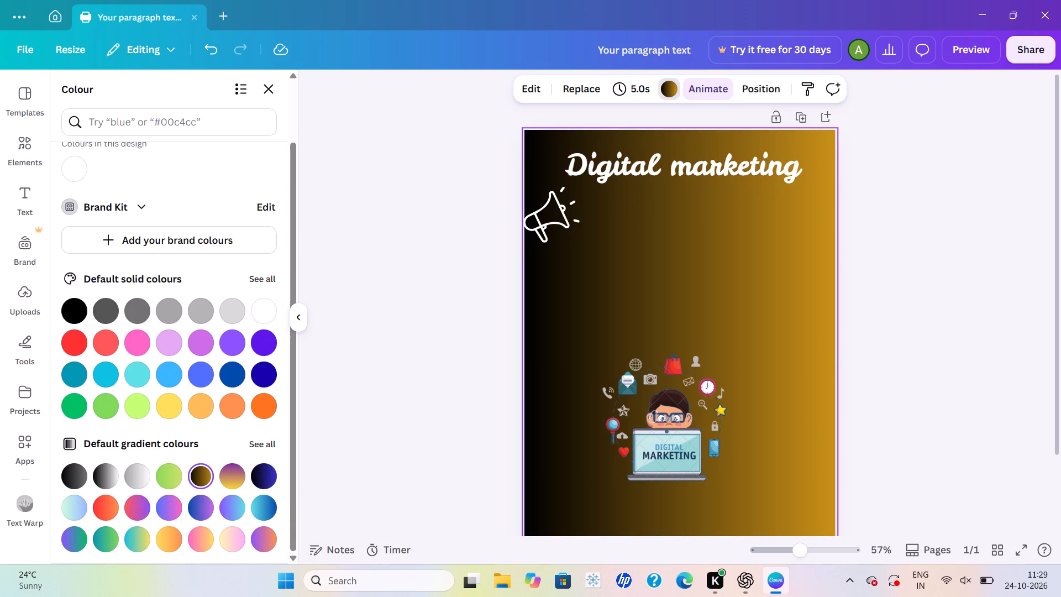
left_click(256, 504)
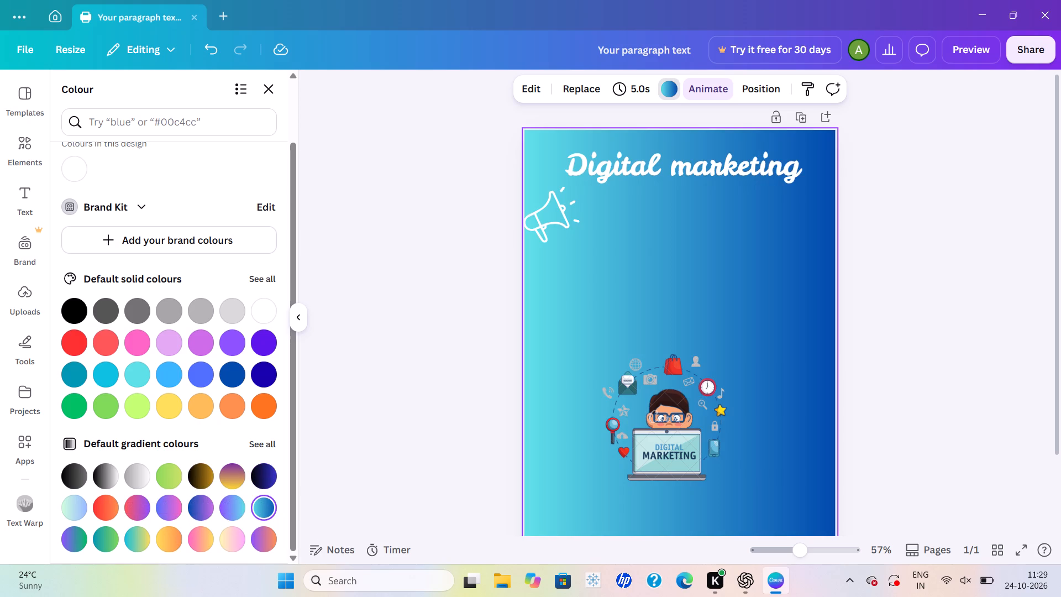
left_click(235, 506)
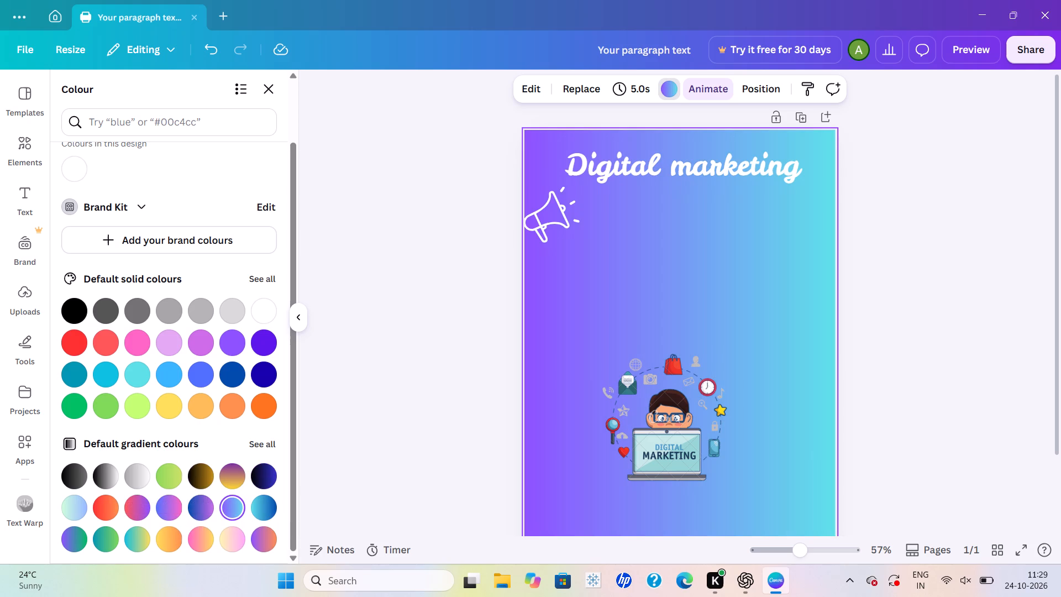
left_click(211, 512)
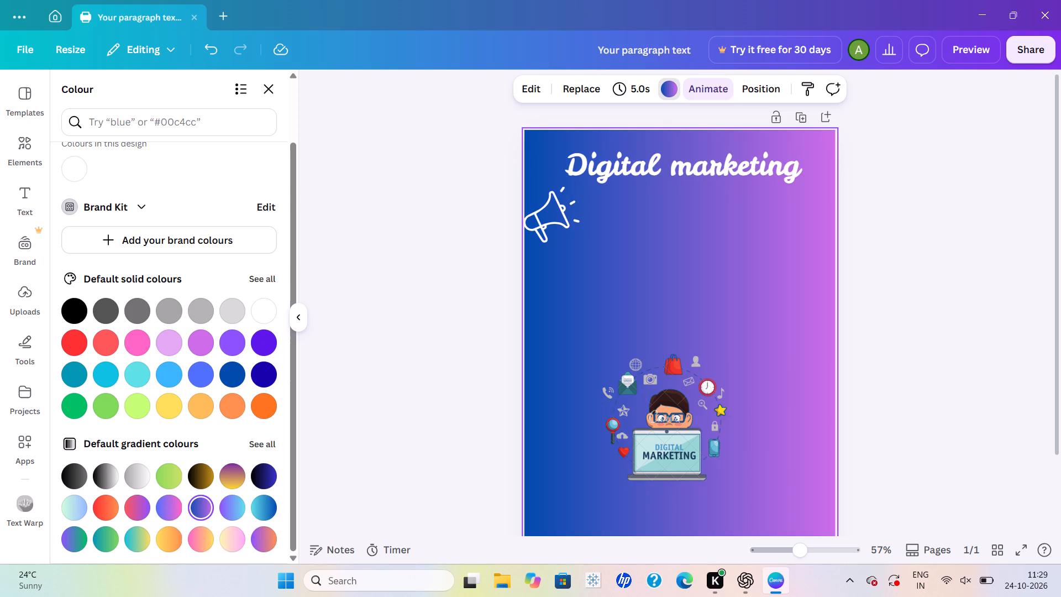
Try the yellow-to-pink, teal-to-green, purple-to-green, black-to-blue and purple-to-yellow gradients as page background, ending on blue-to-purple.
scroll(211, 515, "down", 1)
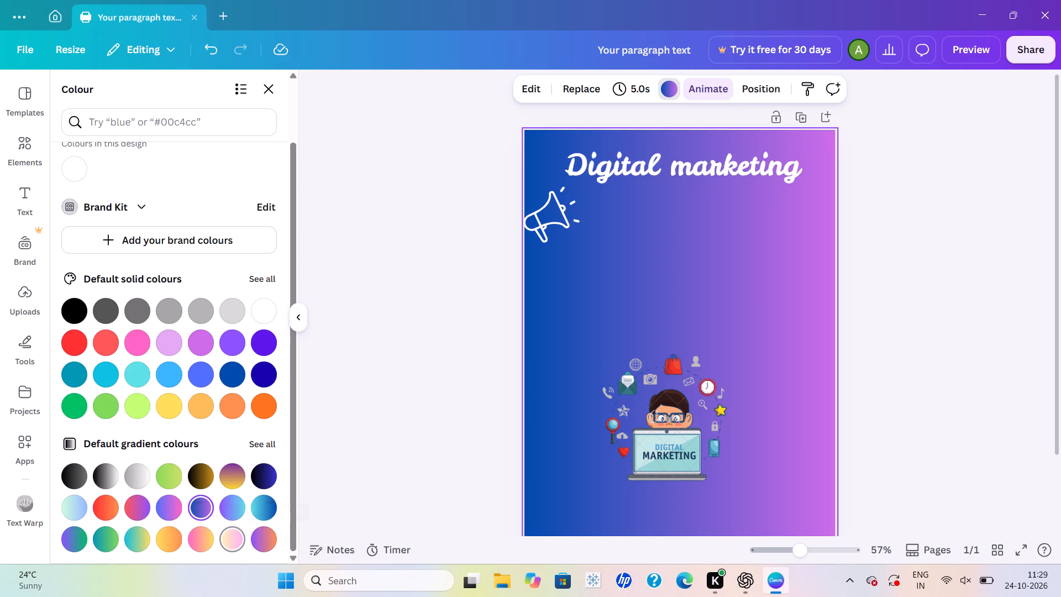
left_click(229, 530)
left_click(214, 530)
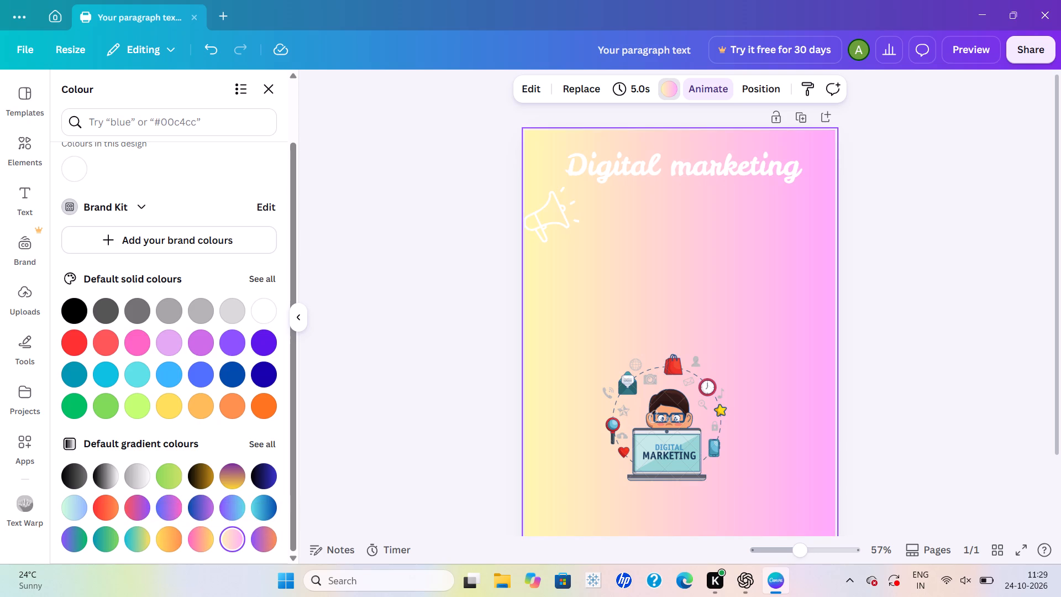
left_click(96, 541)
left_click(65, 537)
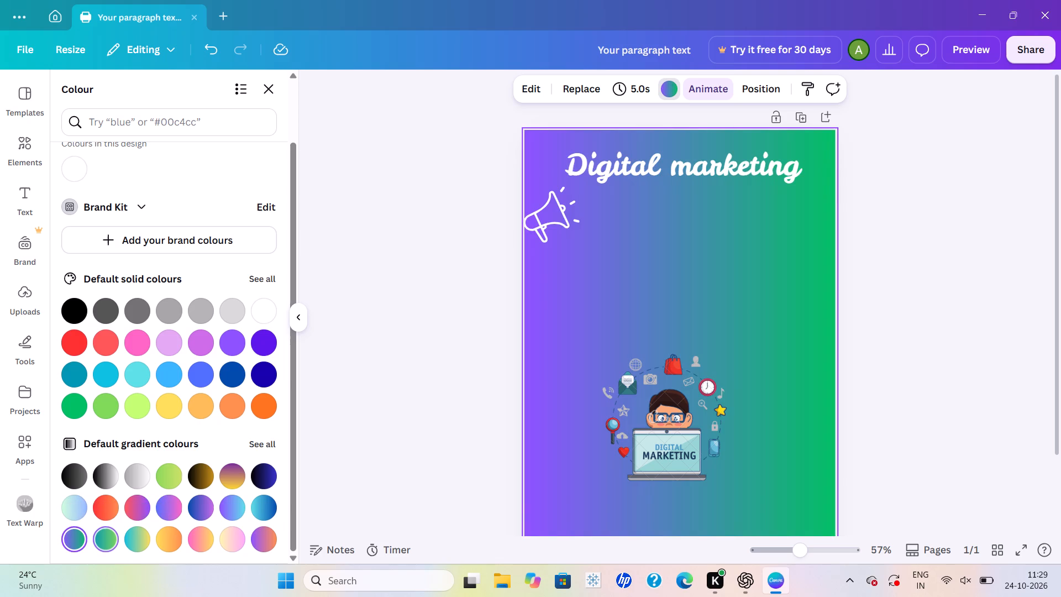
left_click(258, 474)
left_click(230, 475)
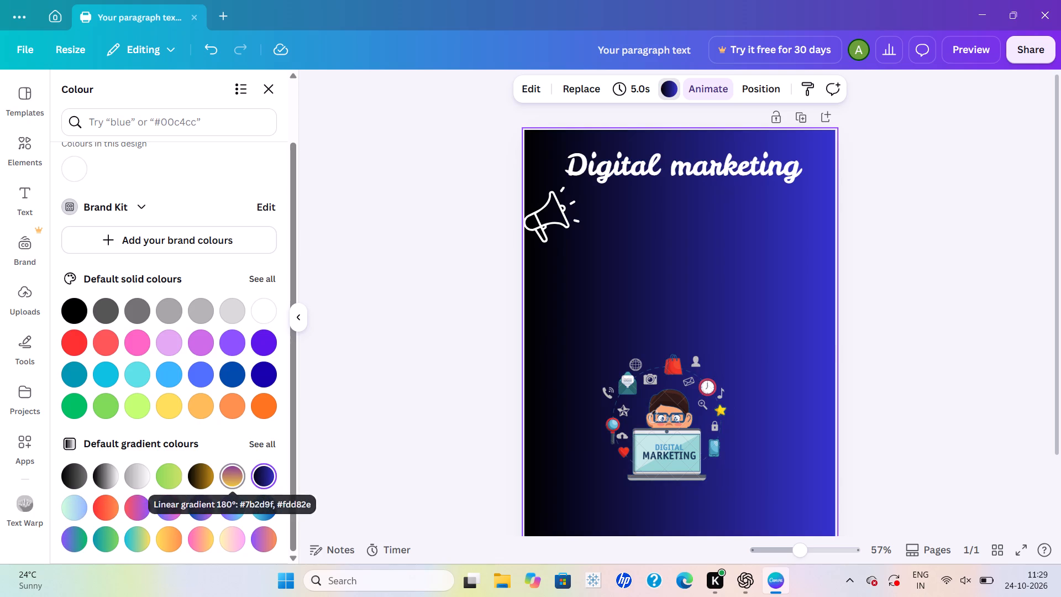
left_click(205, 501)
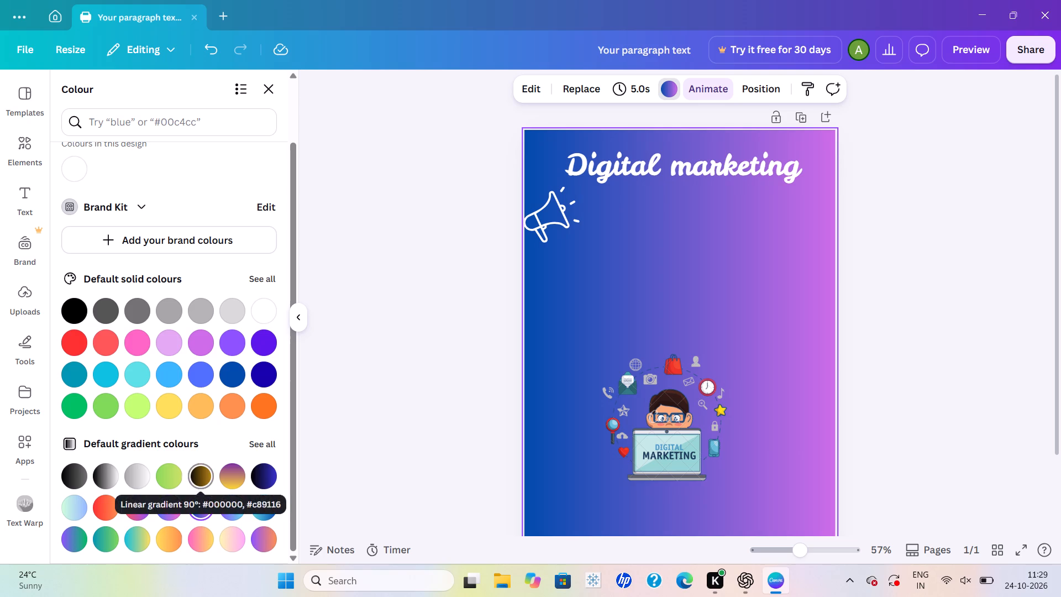
Try orange, light orange, grey, coral #ff5757 and red #ff3131 page backgrounds, plus the black-to-grey gradient (#000000, #737373).
left_click(228, 401)
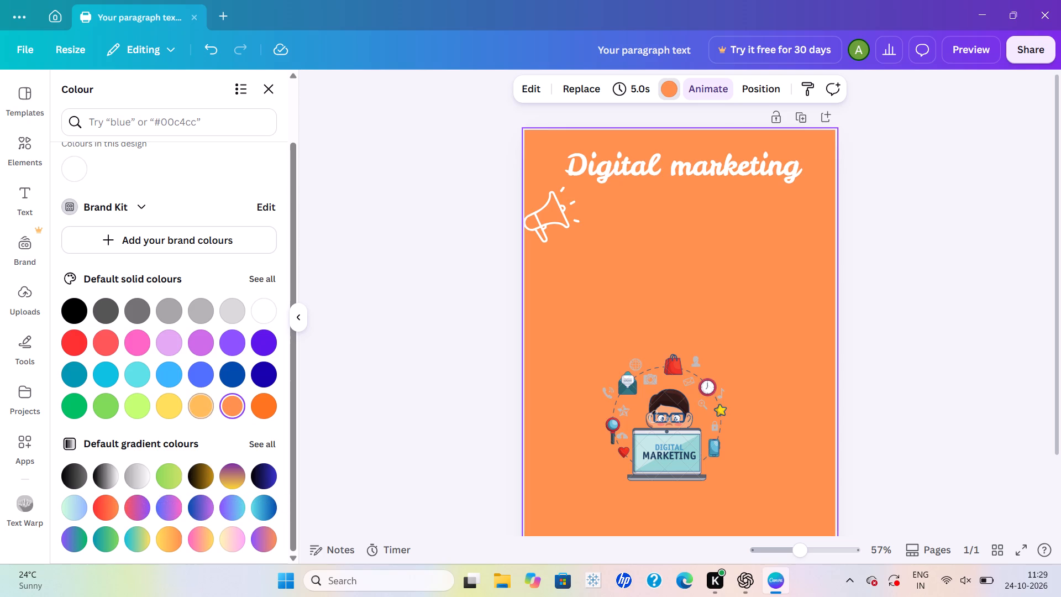
left_click(205, 403)
left_click(170, 314)
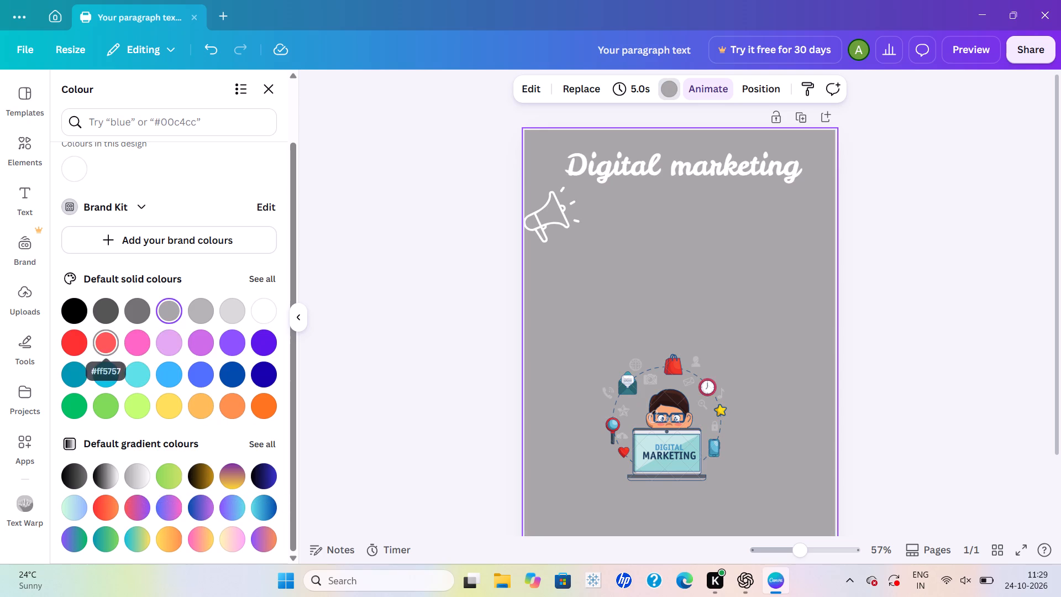
left_click(114, 334)
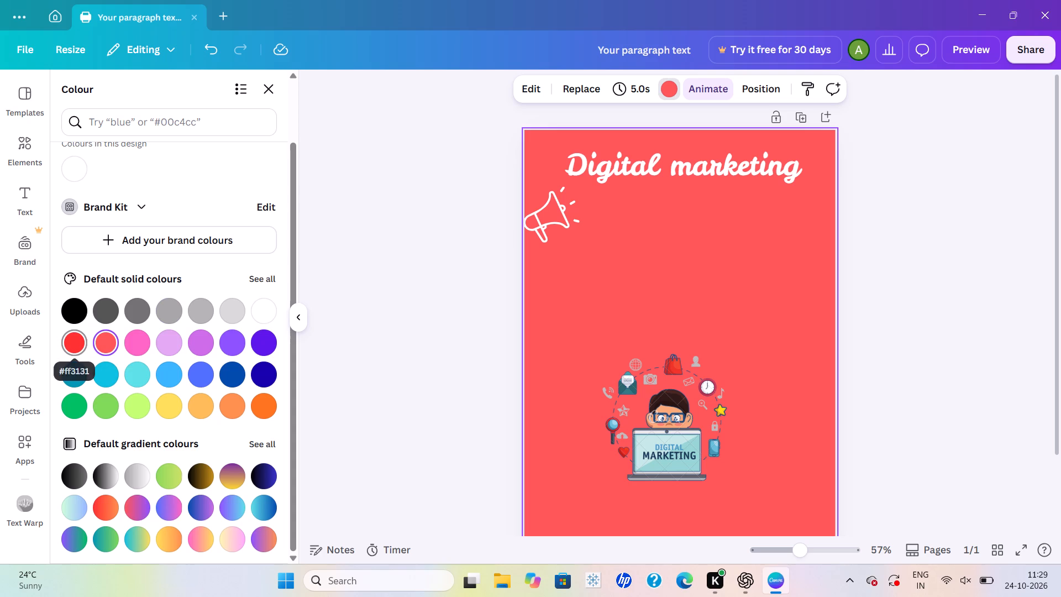
left_click(76, 344)
left_click(85, 392)
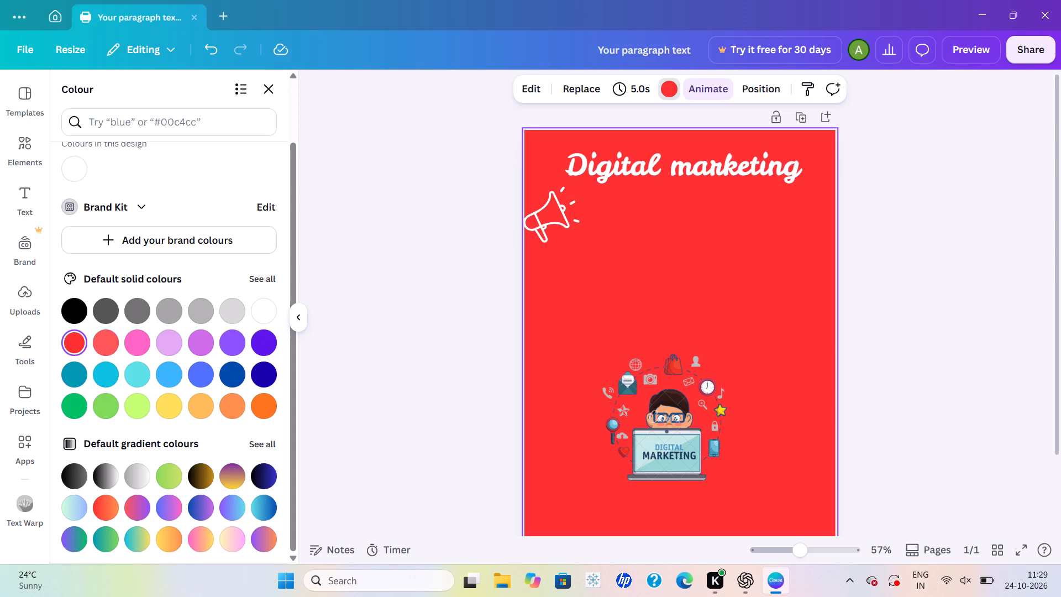
left_click(79, 467)
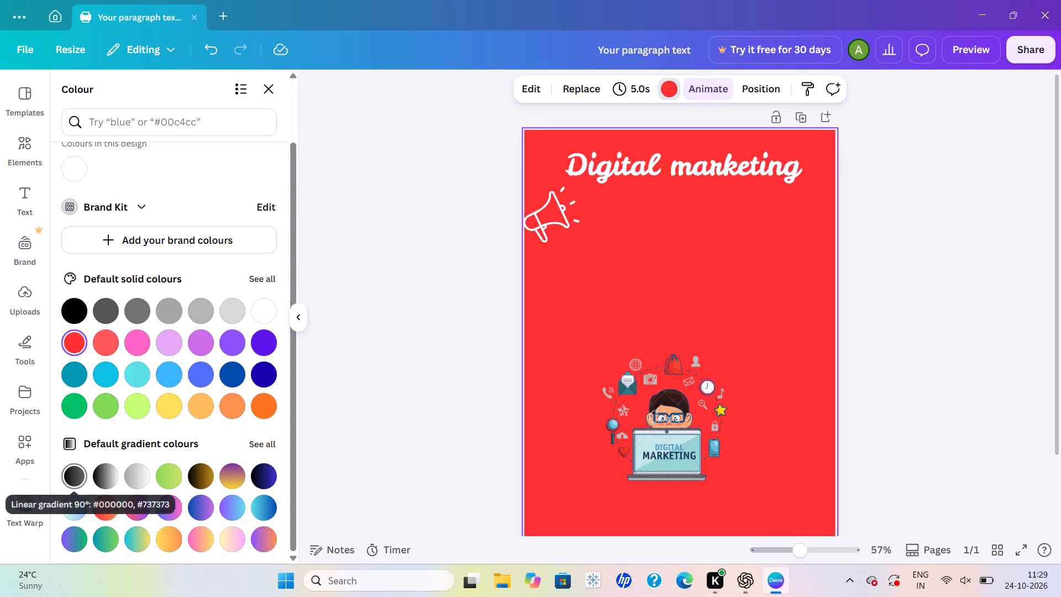
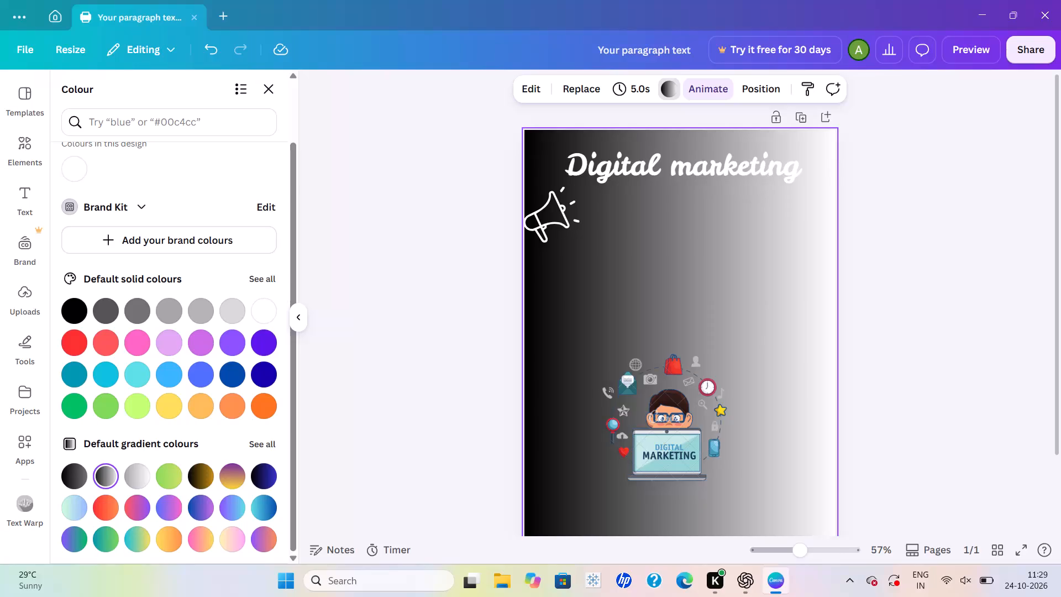
Move the man-at-laptop "Digital Marketing" illustration to the page's lower-right corner, just inside the edge.
left_click_drag(698, 420, 705, 404)
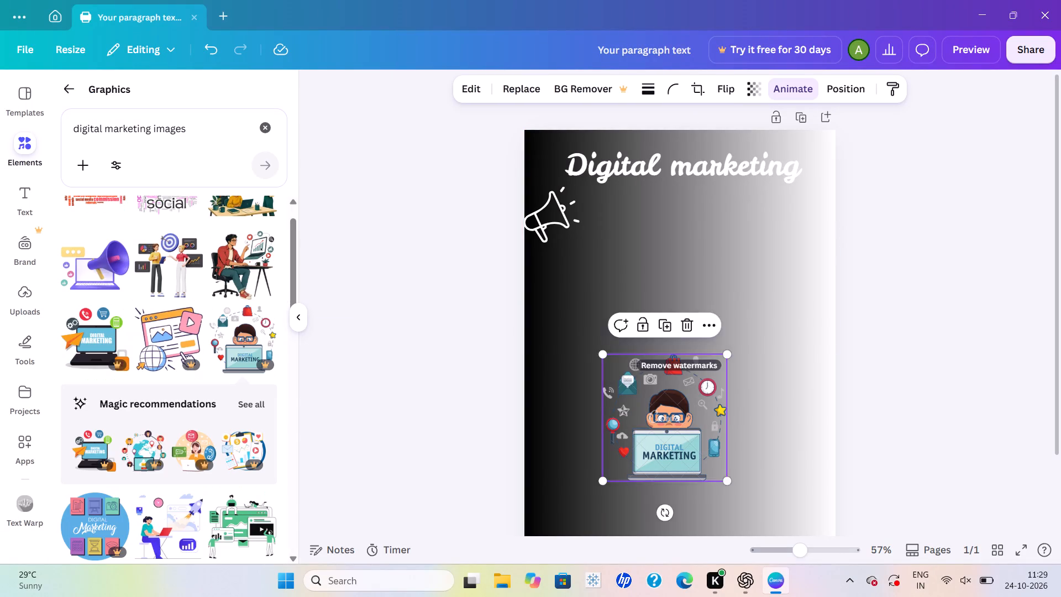
left_click_drag(705, 404, 763, 392)
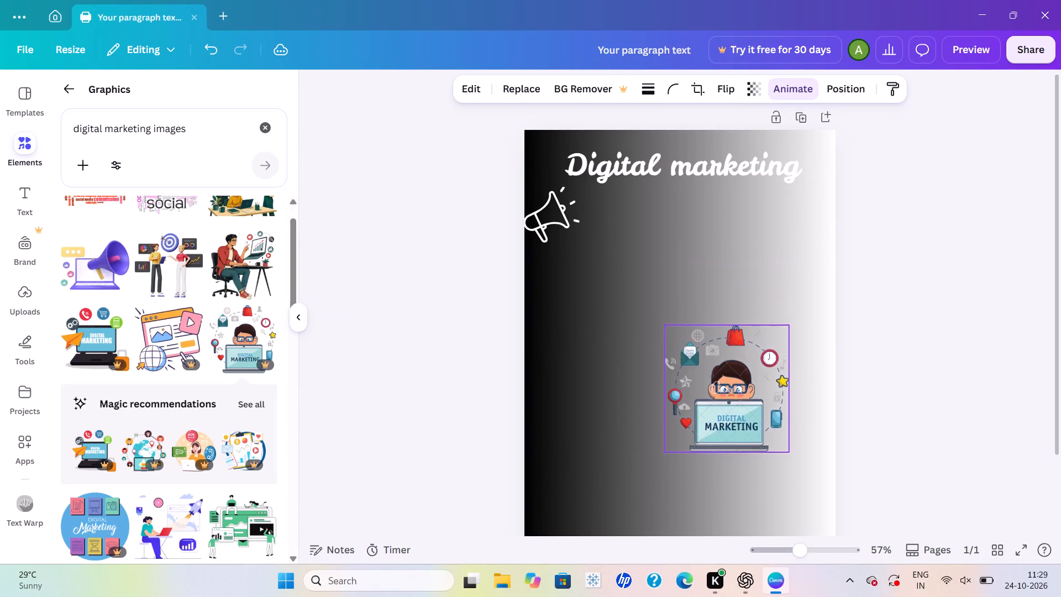
left_click_drag(763, 392, 803, 458)
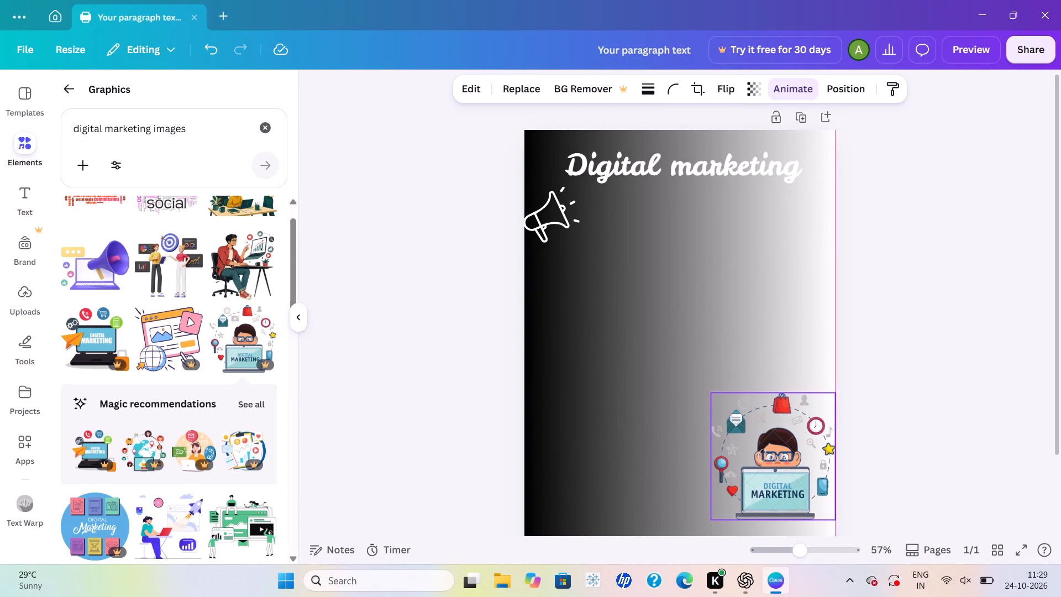
left_click_drag(803, 458, 799, 463)
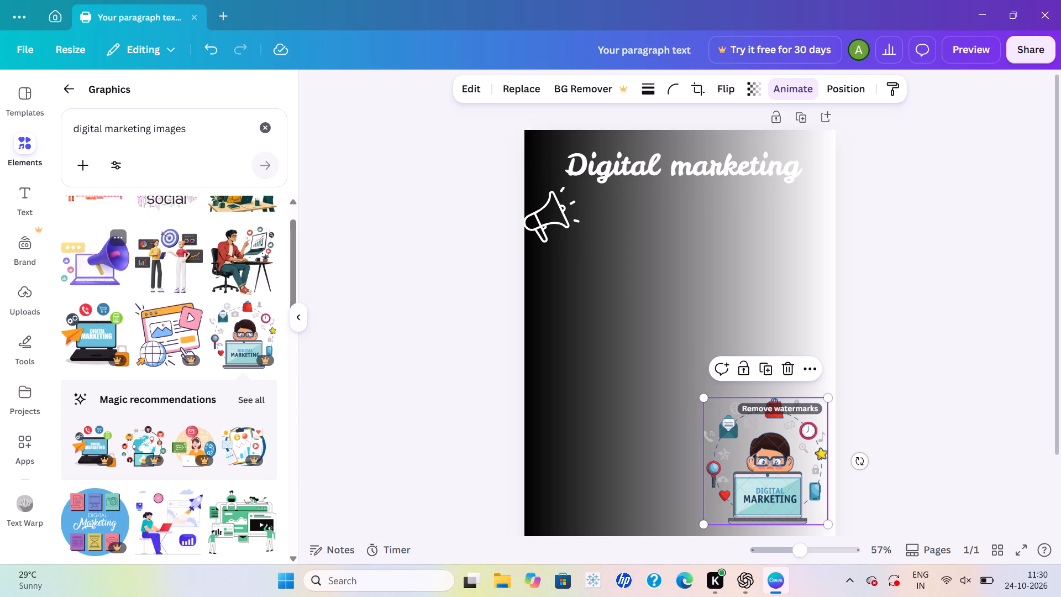
Look through more of the current graphics results, then search the graphics for "digital marketing icon".
scroll(84, 295, "up", 3)
scroll(84, 295, "down", 5)
scroll(84, 295, "up", 1)
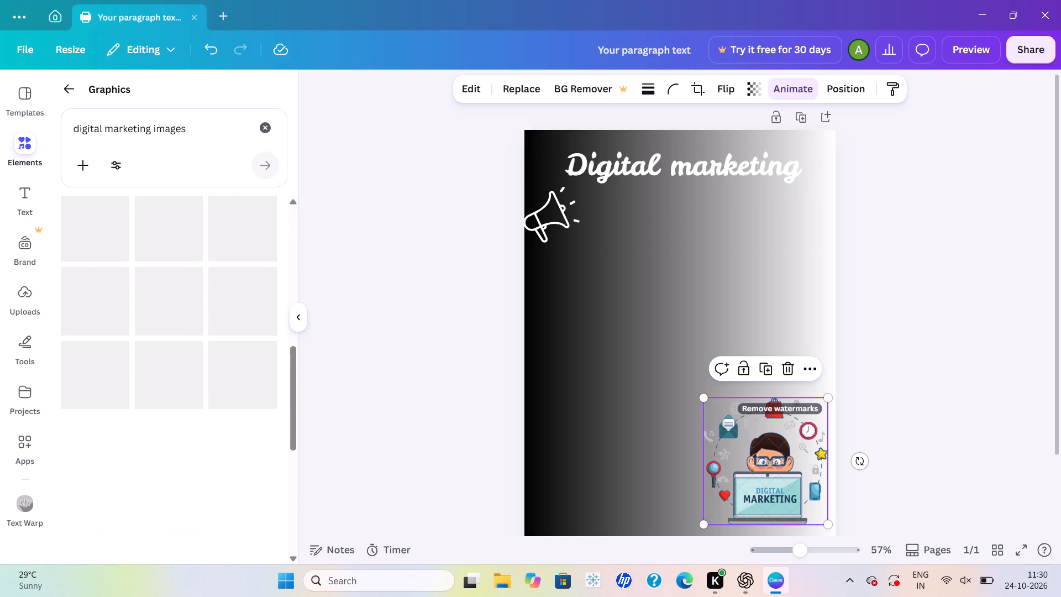
scroll(84, 295, "up", 1)
left_click(198, 124)
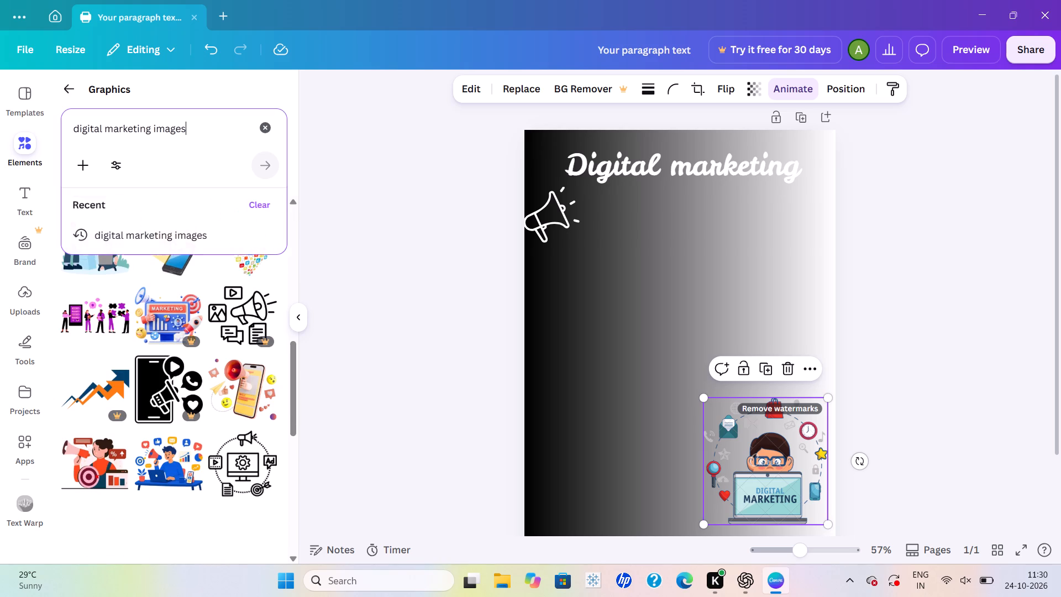
key("BackSpace")
key("BackSpace")
key("BackSpace")
key("BackSpace")
key("BackSpace")
key("BackSpace")
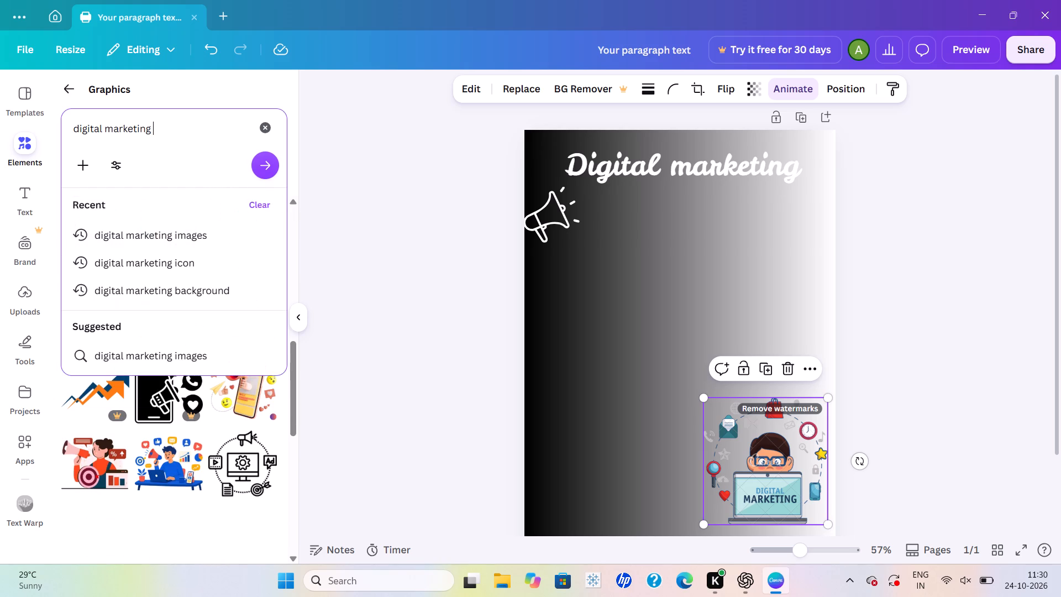
left_click(170, 251)
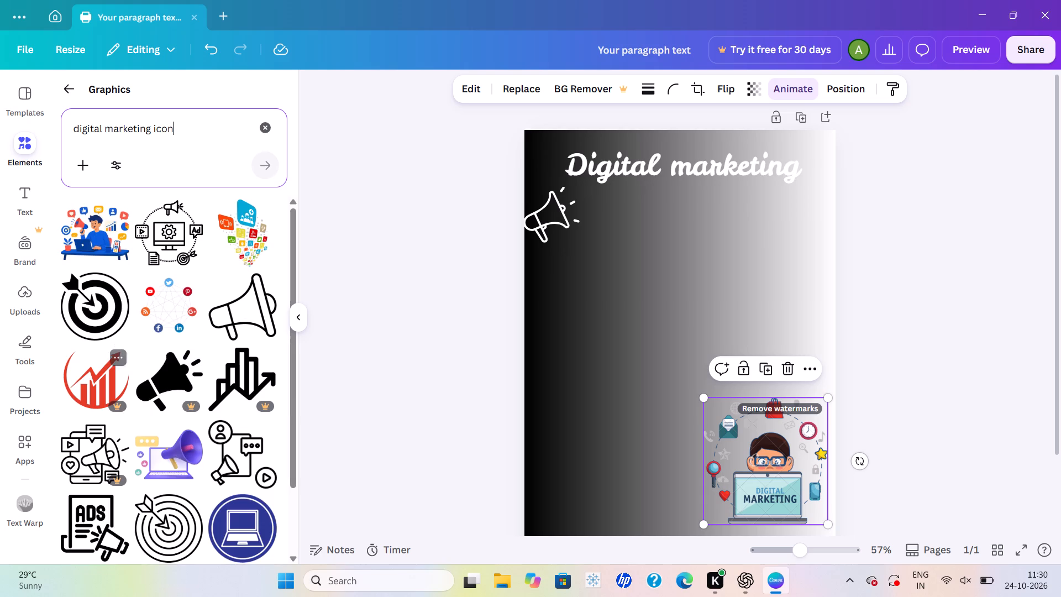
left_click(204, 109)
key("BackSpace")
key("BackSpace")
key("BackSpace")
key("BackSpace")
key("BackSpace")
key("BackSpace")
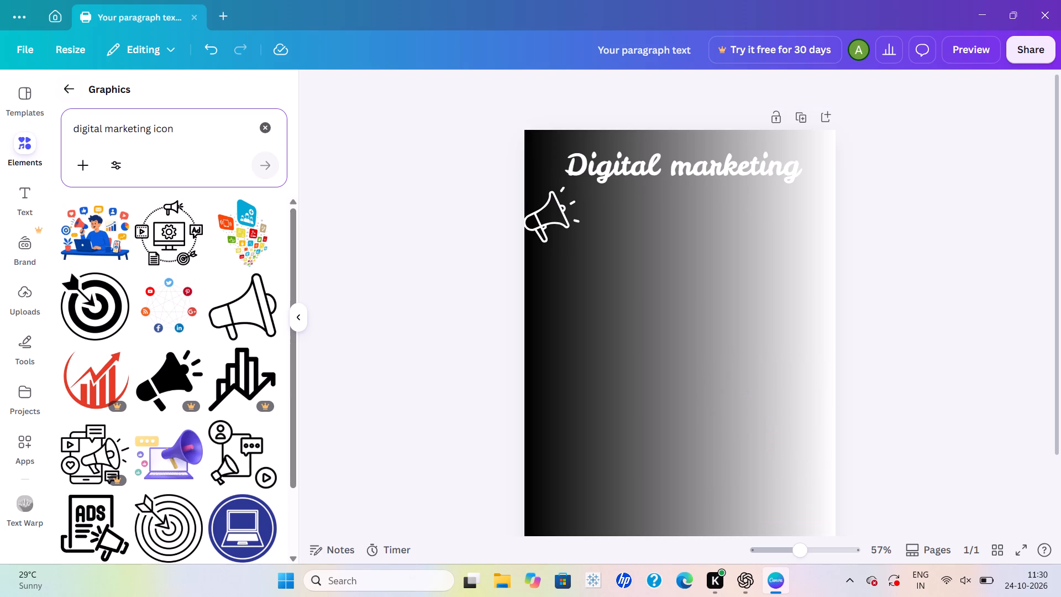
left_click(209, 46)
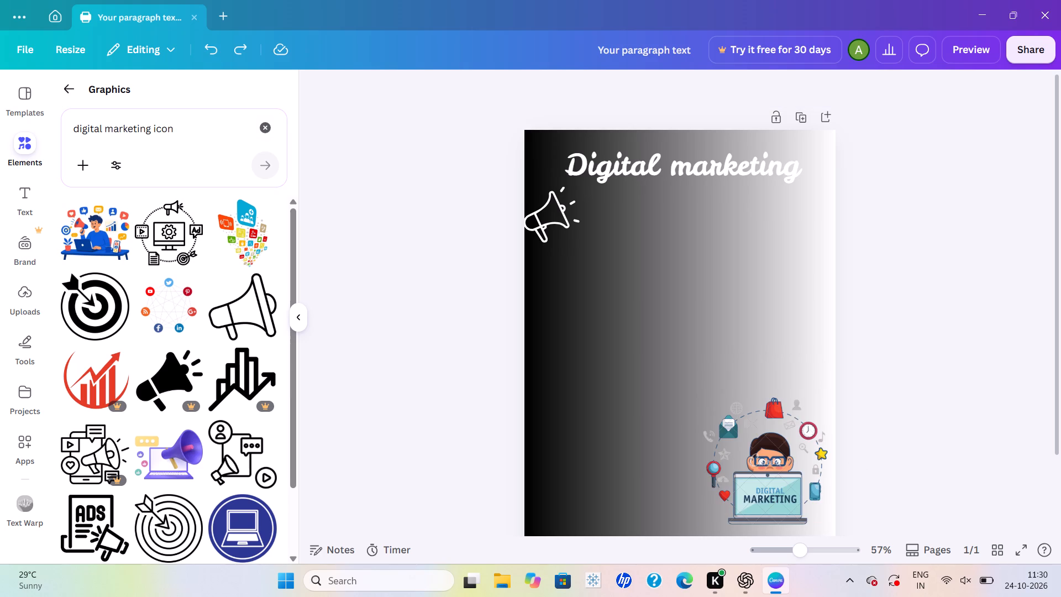
Search the graphics for "digital marketing growth" and look over the results.
left_click(198, 129)
key("BackSpace")
key("BackSpace")
key("BackSpace")
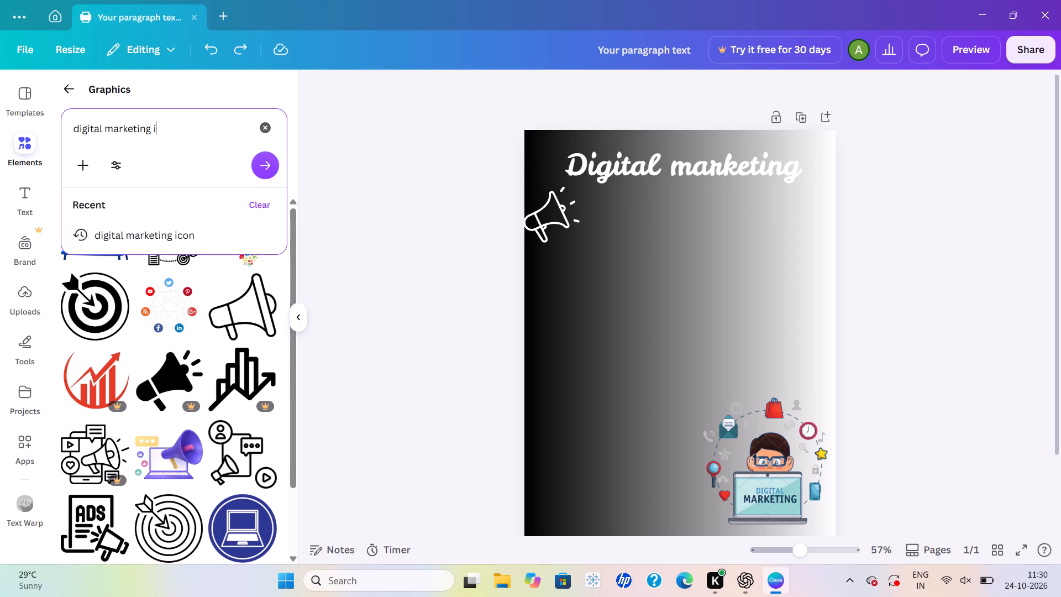
key("BackSpace")
type("gr")
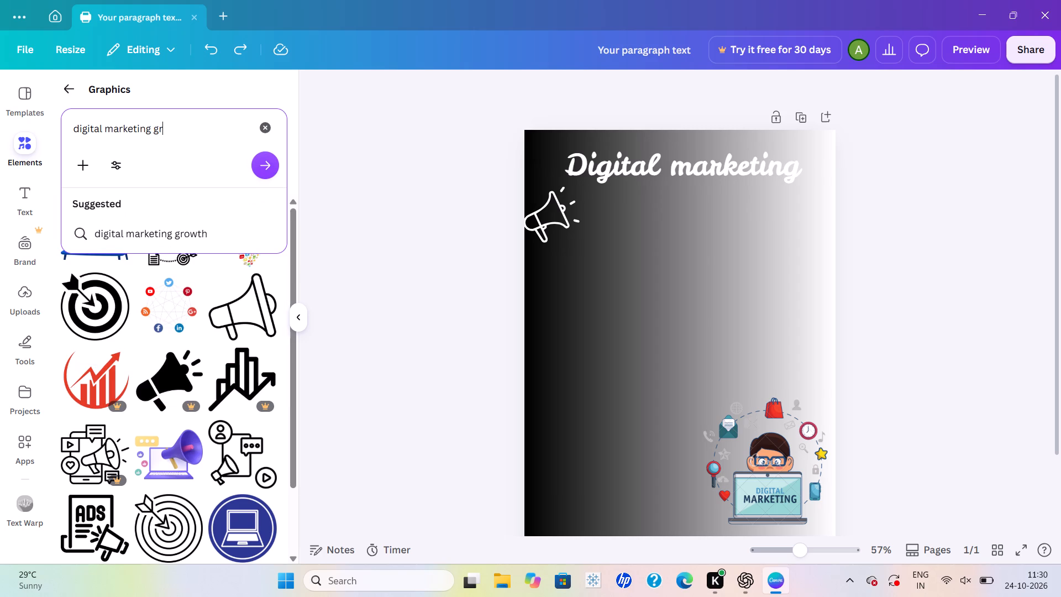
left_click(184, 240)
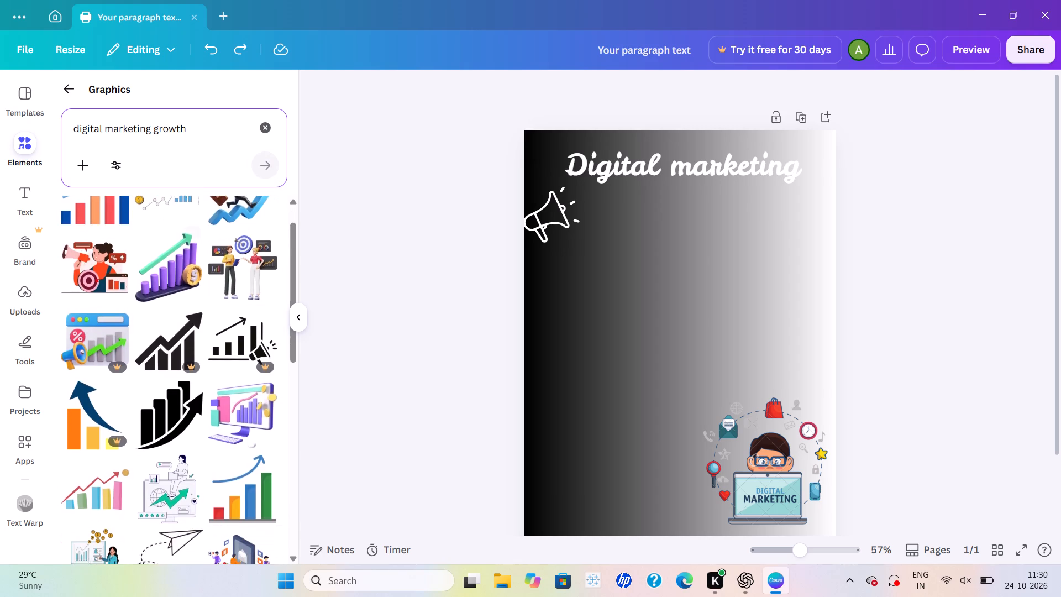
scroll(184, 240, "right", 1)
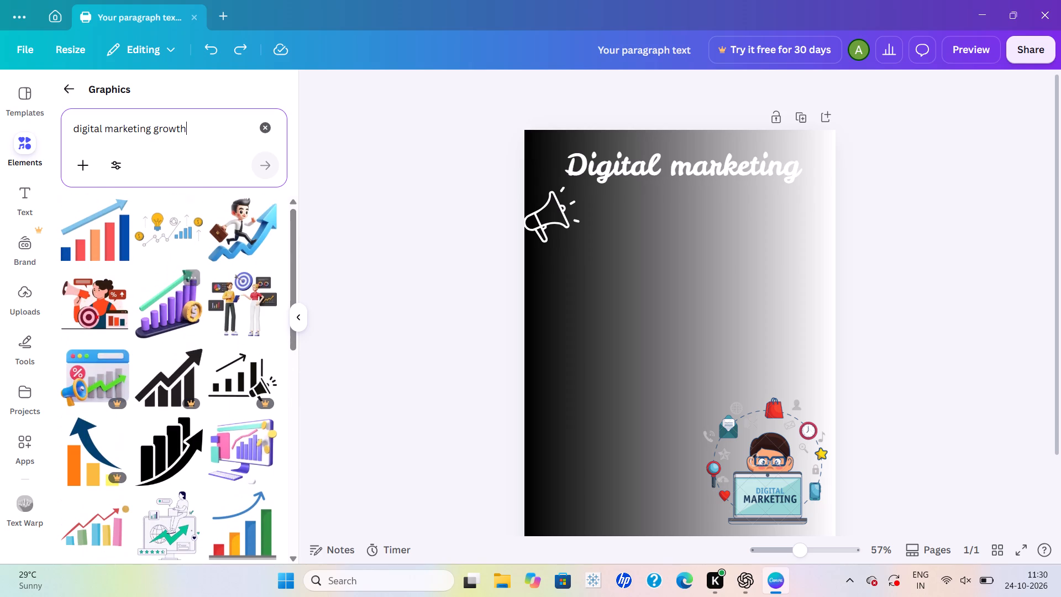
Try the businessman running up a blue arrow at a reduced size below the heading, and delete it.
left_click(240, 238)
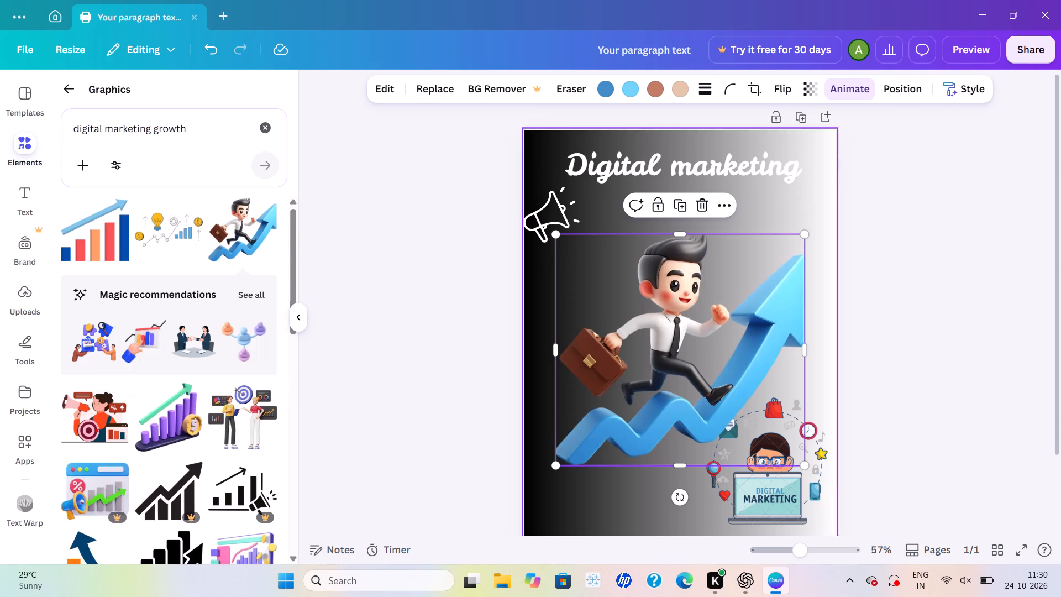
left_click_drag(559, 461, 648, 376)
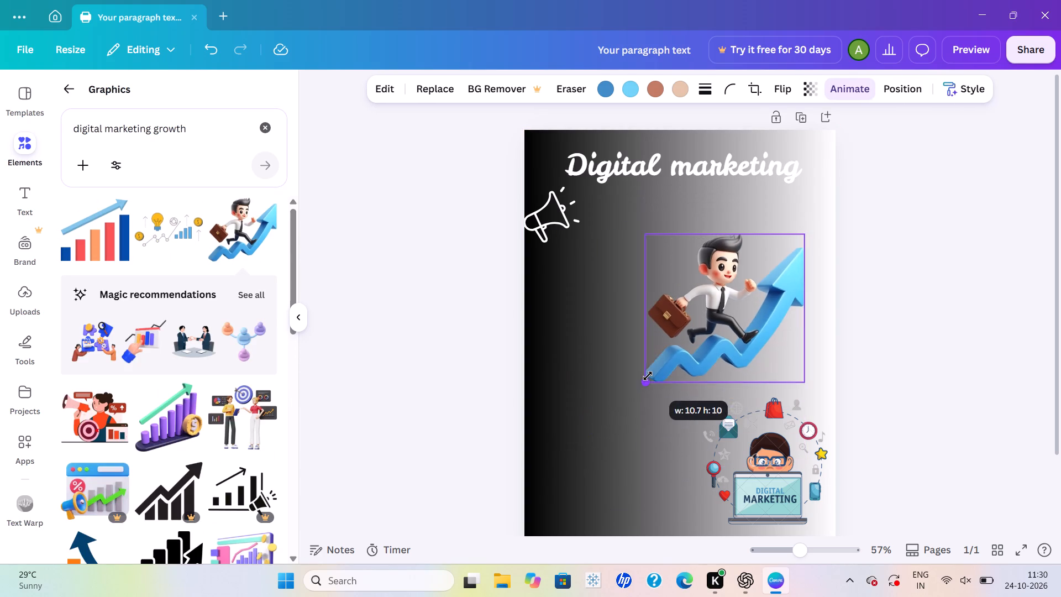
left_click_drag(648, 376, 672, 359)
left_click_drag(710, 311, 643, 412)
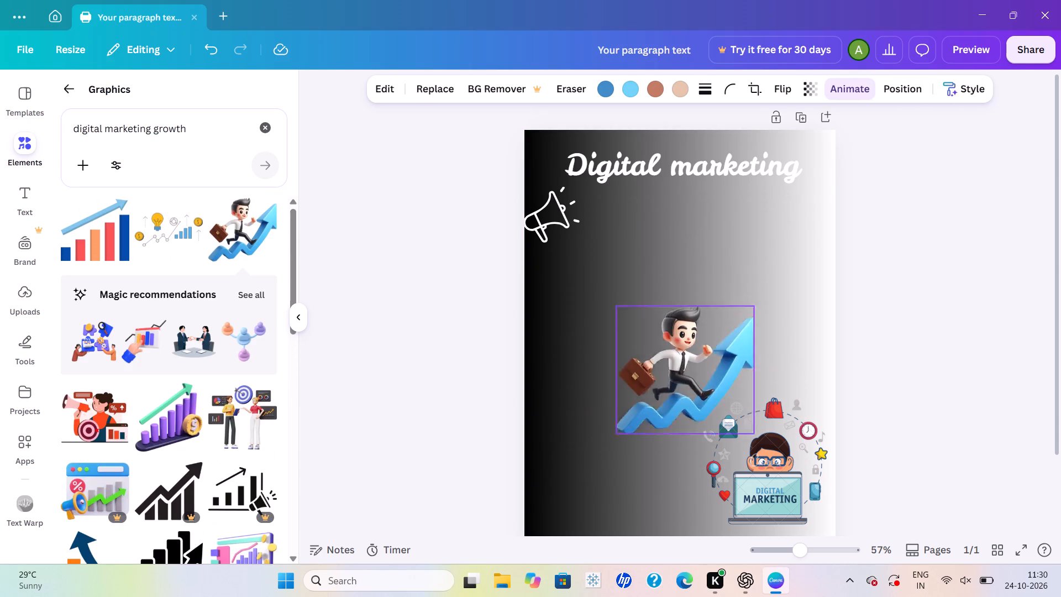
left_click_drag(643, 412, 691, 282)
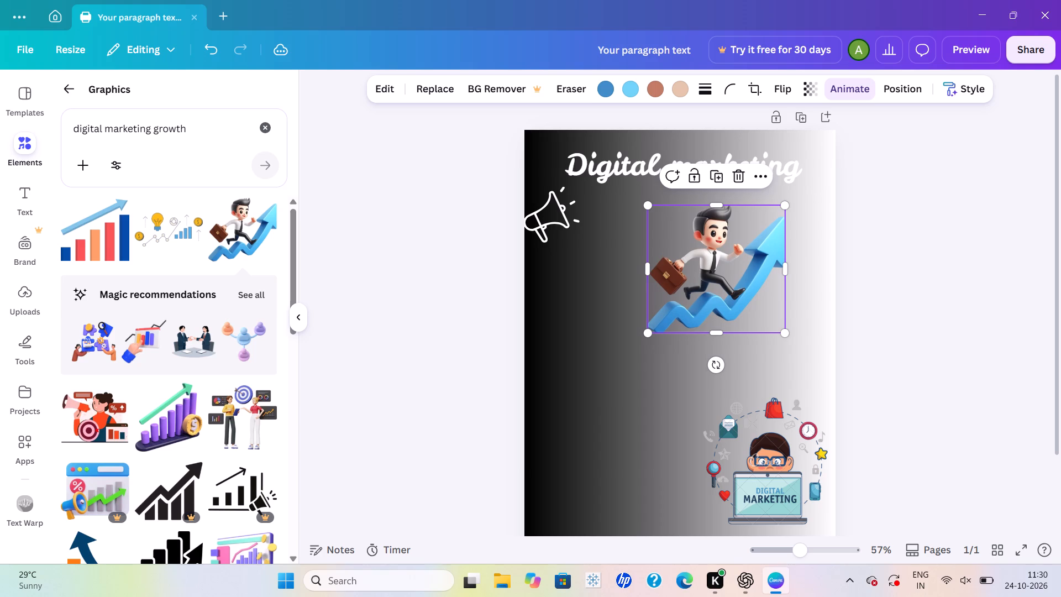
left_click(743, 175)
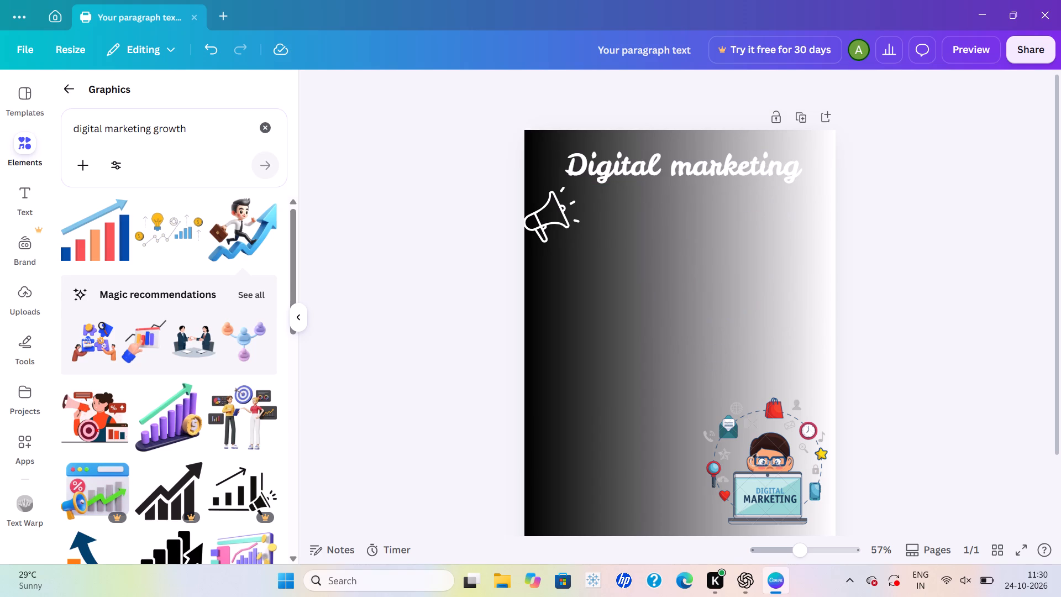
Add the orange and yellow bar chart with the dark blue arrow, shrunk small, at the page's right edge just below the heading.
scroll(185, 245, "down", 2)
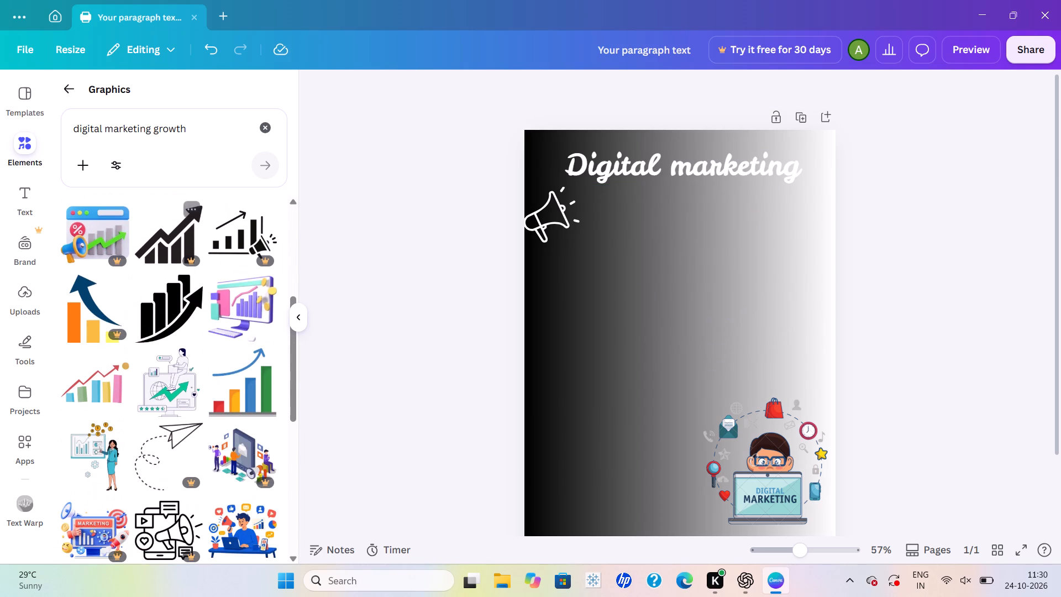
scroll(185, 245, "down", 1)
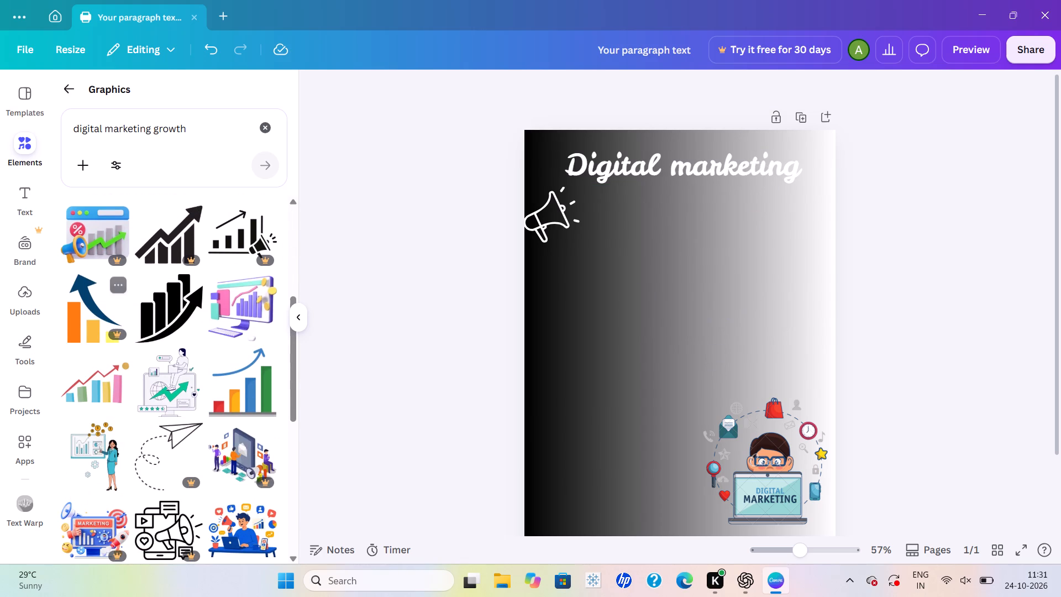
left_click(85, 334)
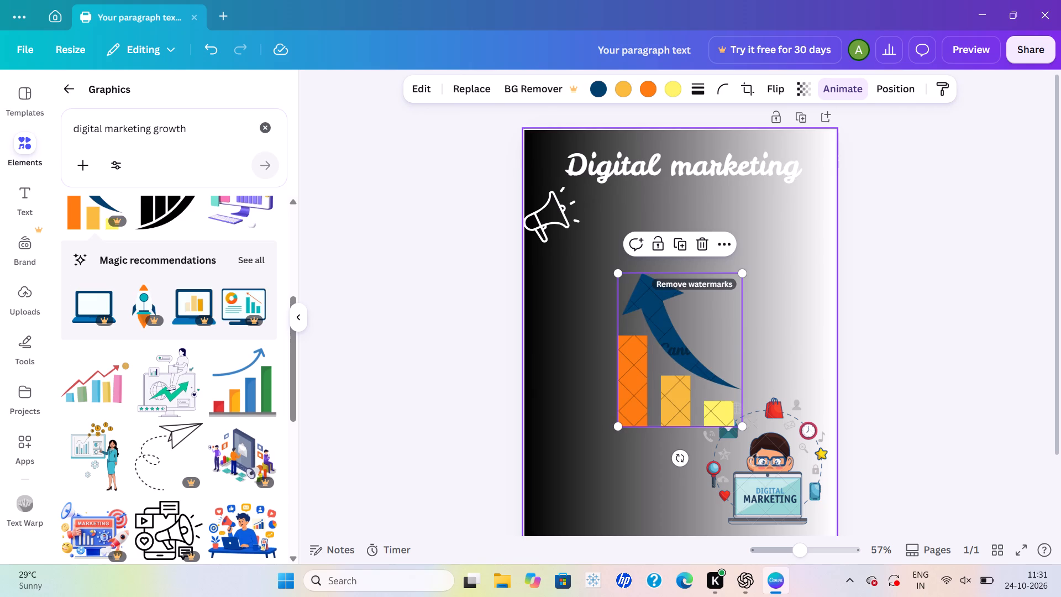
left_click_drag(611, 427, 634, 417)
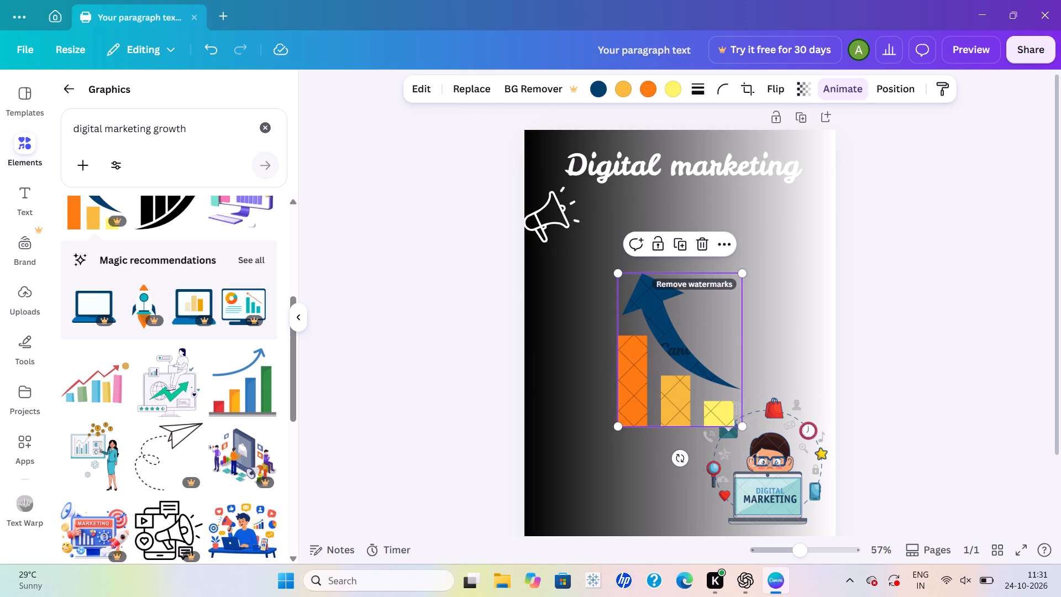
left_click_drag(616, 428, 705, 334)
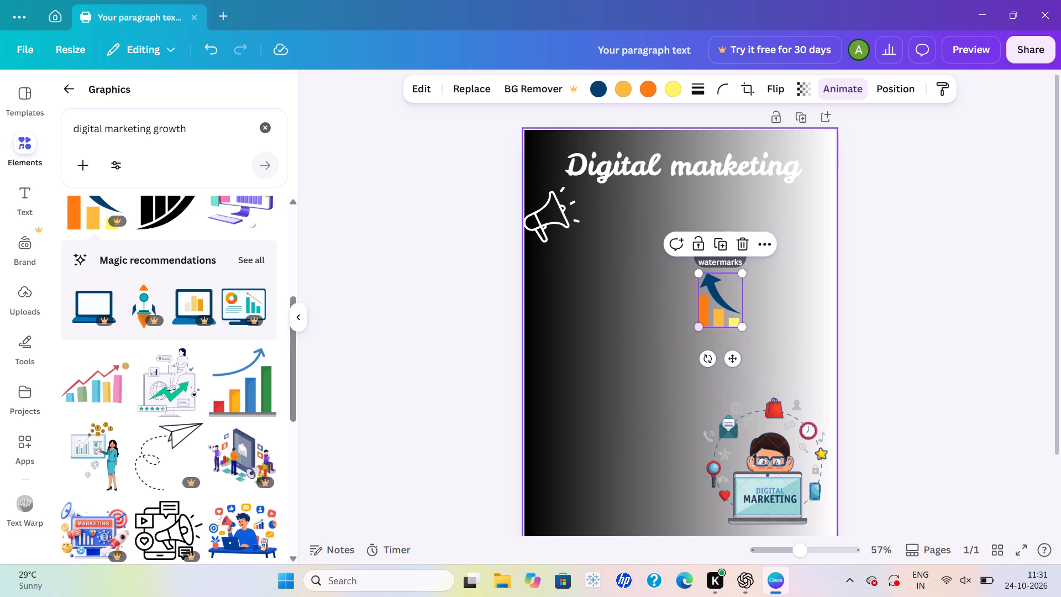
left_click_drag(722, 306, 790, 231)
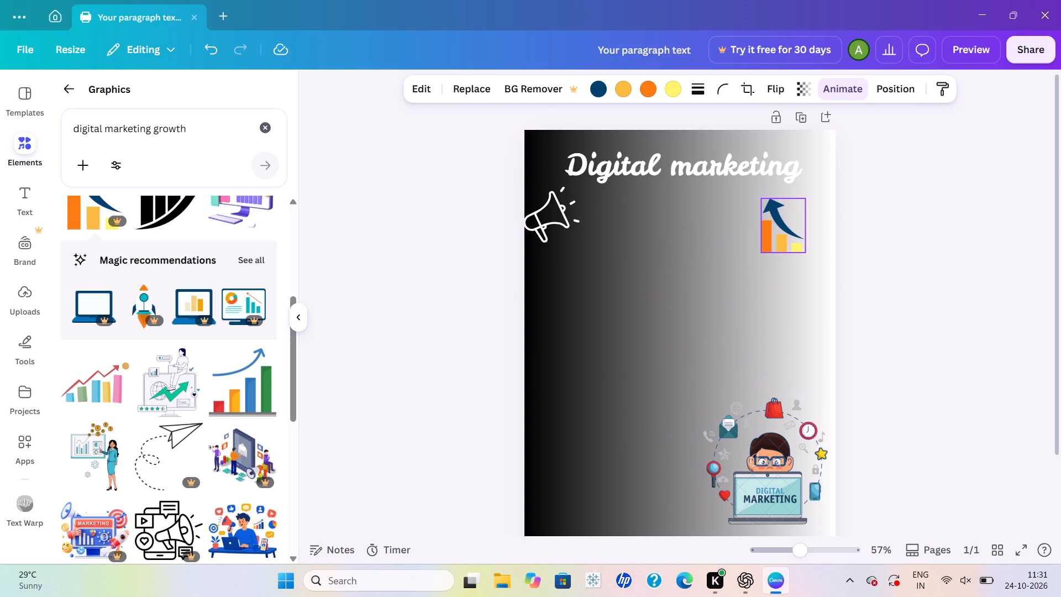
left_click_drag(790, 231, 802, 228)
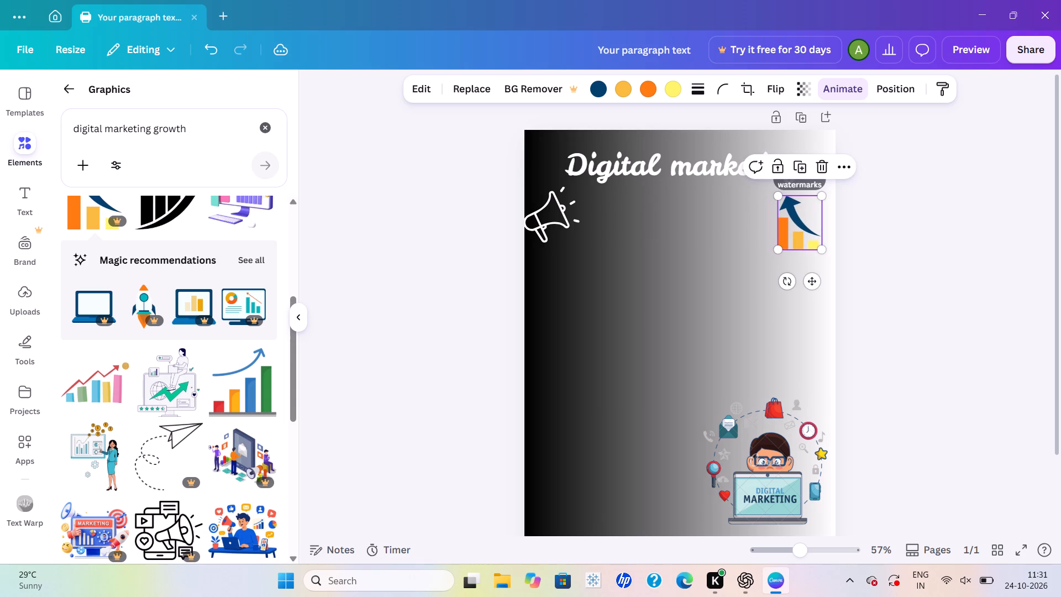
left_click_drag(821, 249, 834, 249)
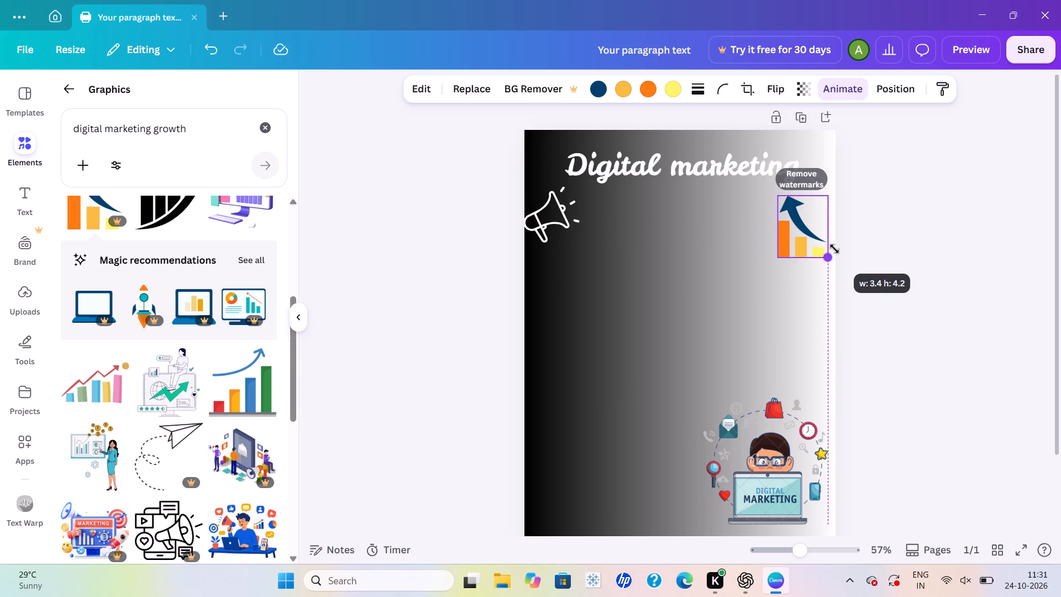
left_click_drag(834, 249, 838, 243)
left_click_drag(825, 228, 841, 219)
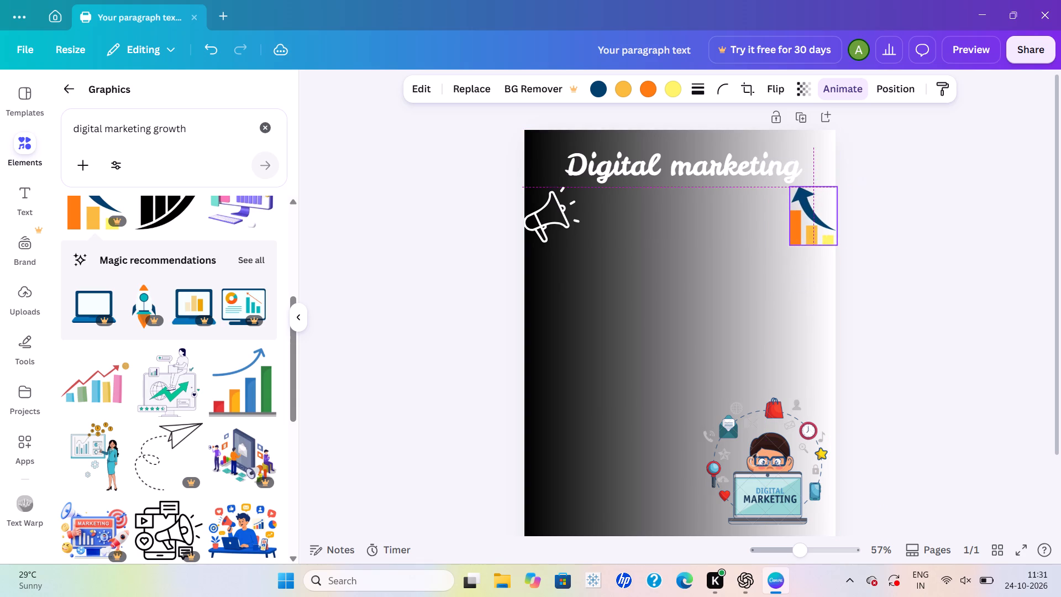
left_click_drag(841, 219, 838, 224)
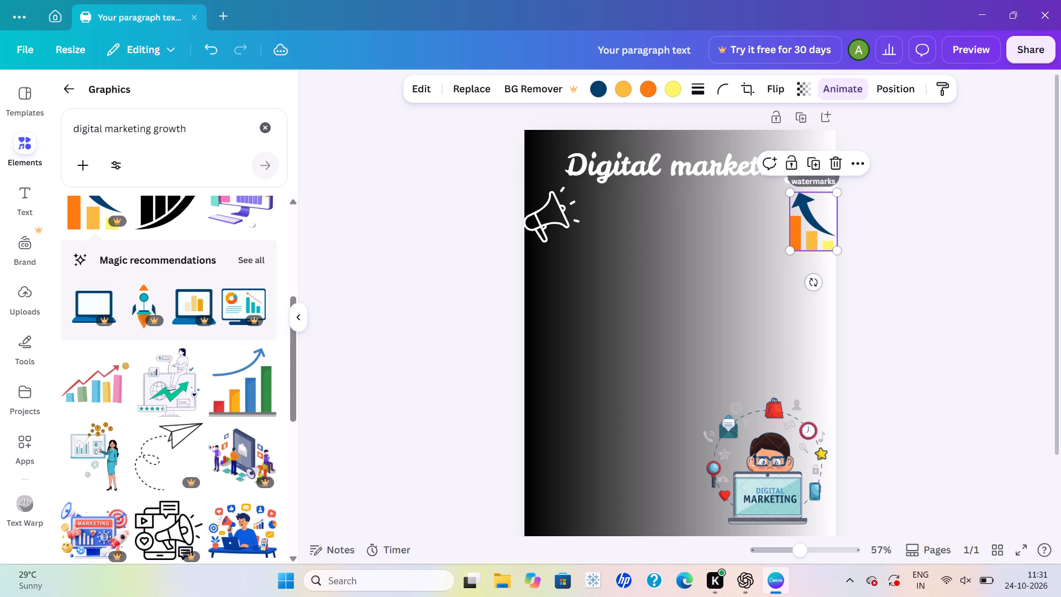
left_click(695, 270)
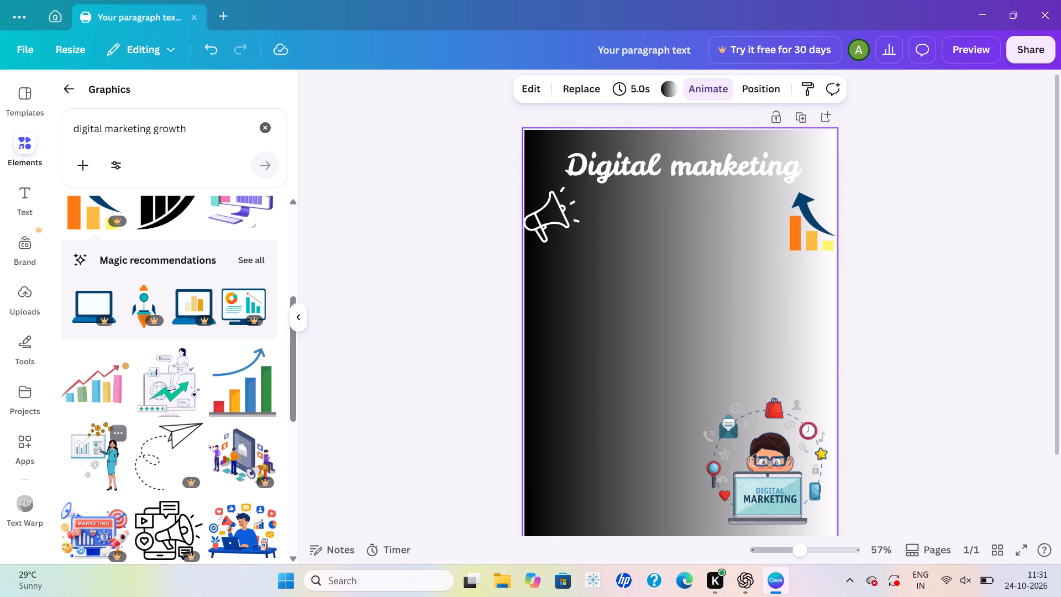
Look through more of the "digital marketing growth" graphics results.
scroll(122, 467, "down", 1)
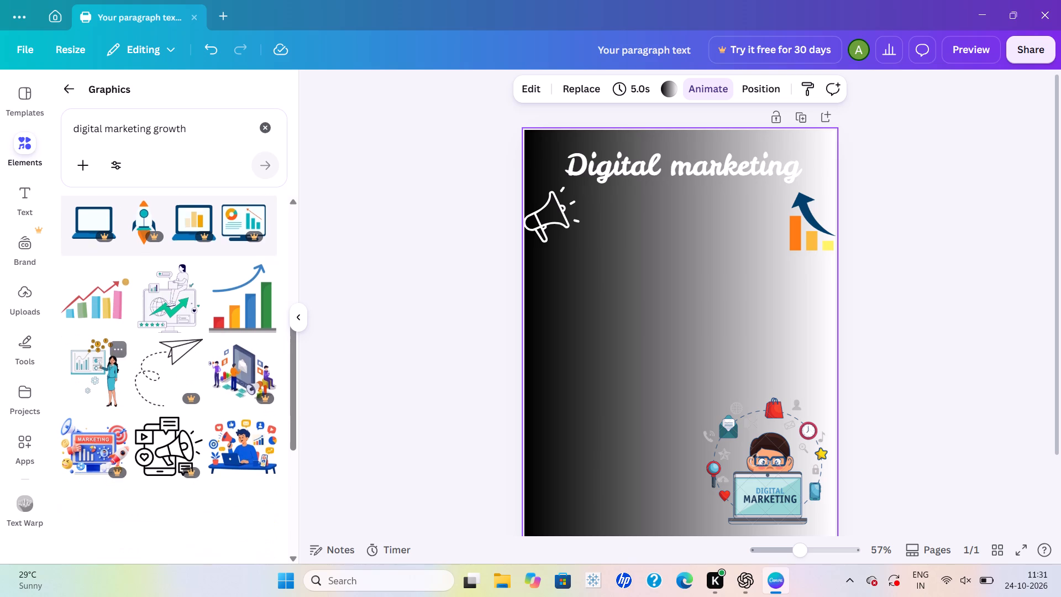
scroll(122, 467, "down", 1)
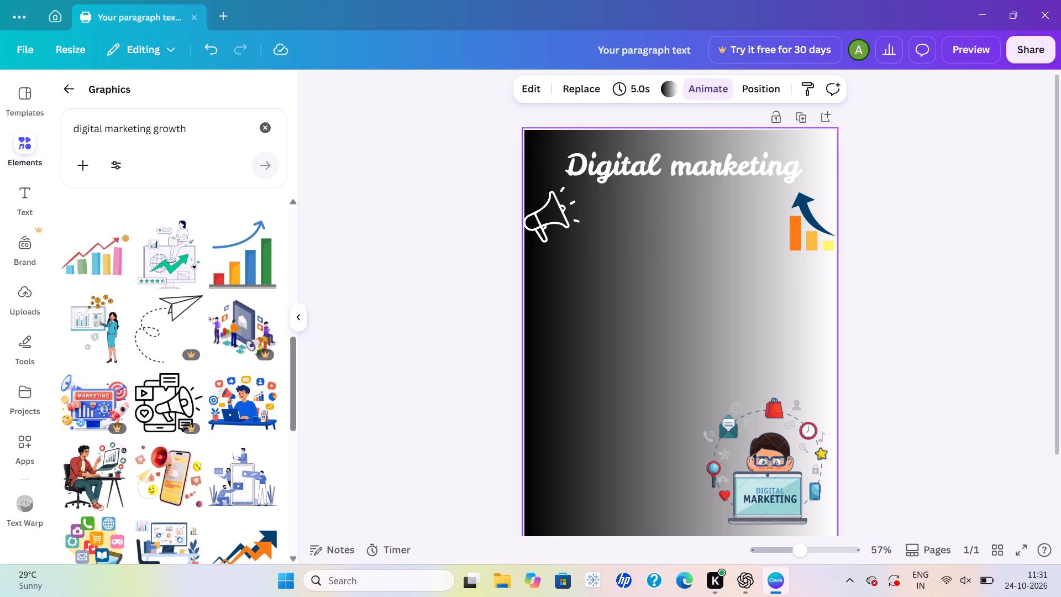
scroll(177, 529, "down", 5)
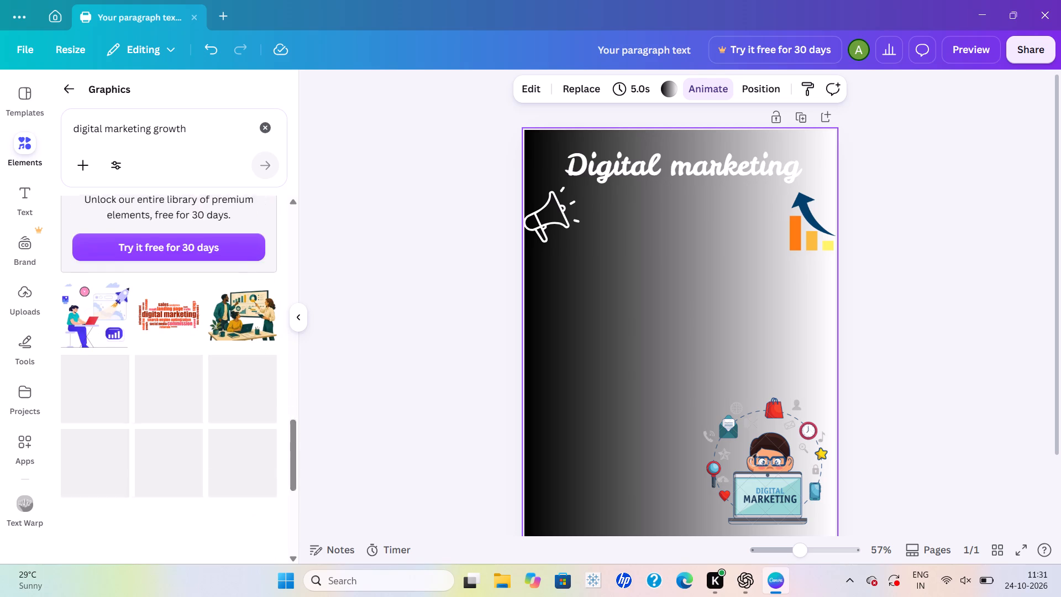
scroll(177, 529, "down", 3)
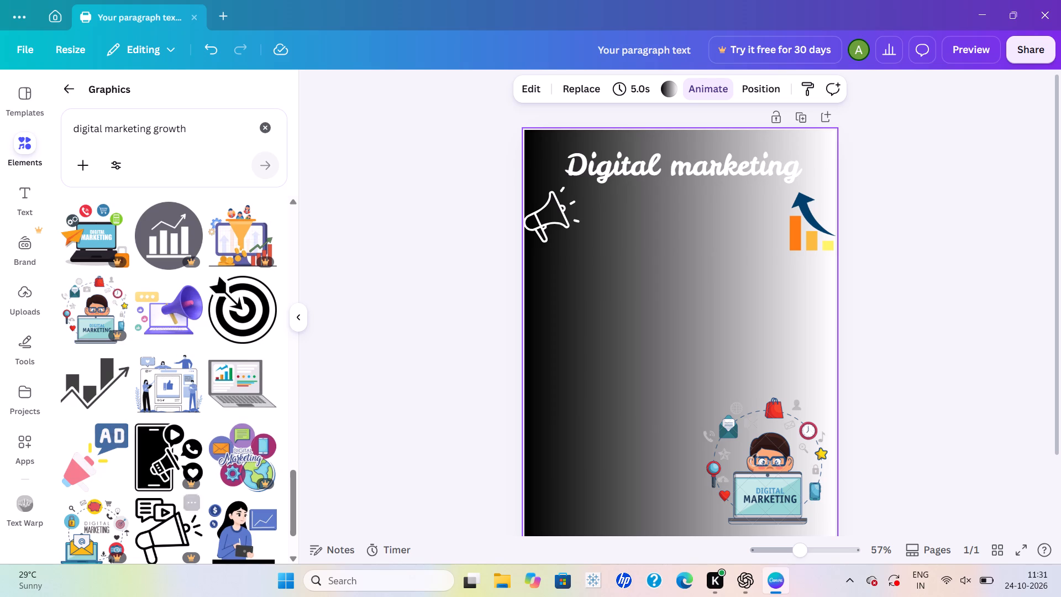
scroll(229, 537, "down", 1)
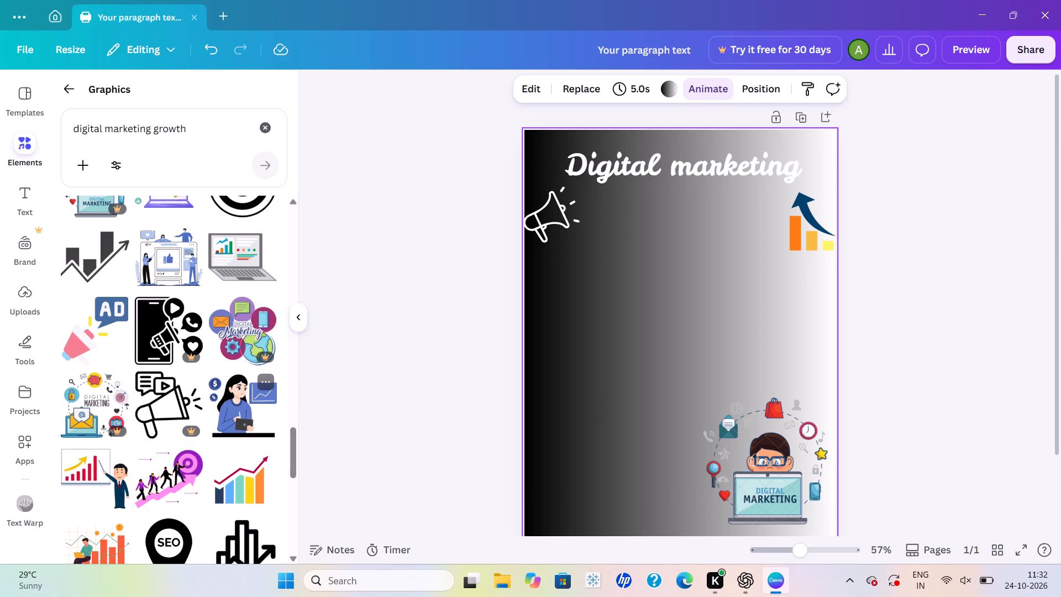
Delete the illustration of the man with glasses behind the "Digital Marketing" laptop from the lower right of the page.
left_click(774, 432)
left_click(784, 370)
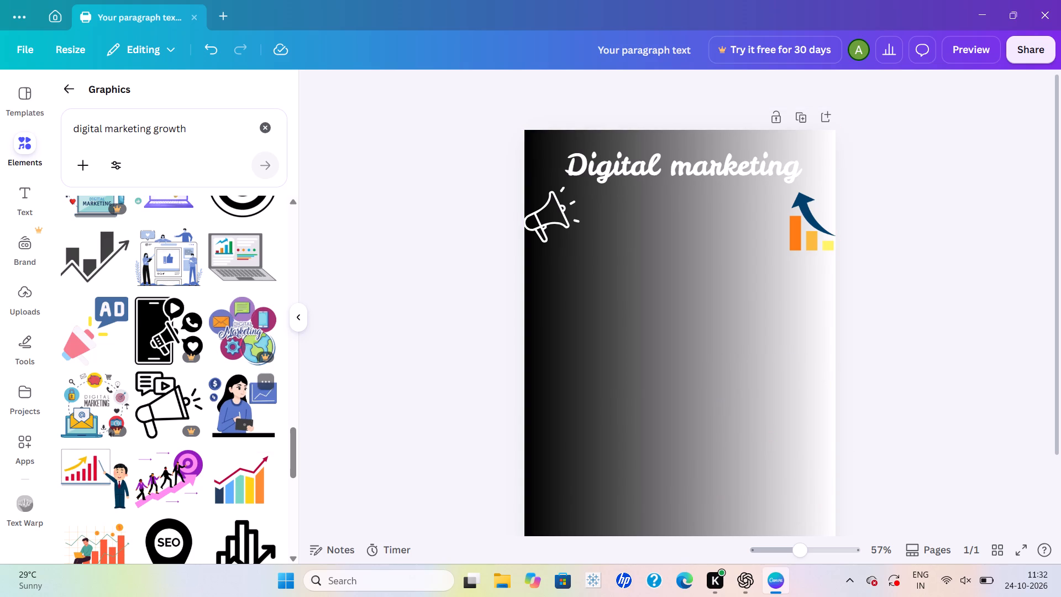
Search the graphics for "digital marketing women".
scroll(257, 421, "up", 5)
scroll(257, 421, "down", 1)
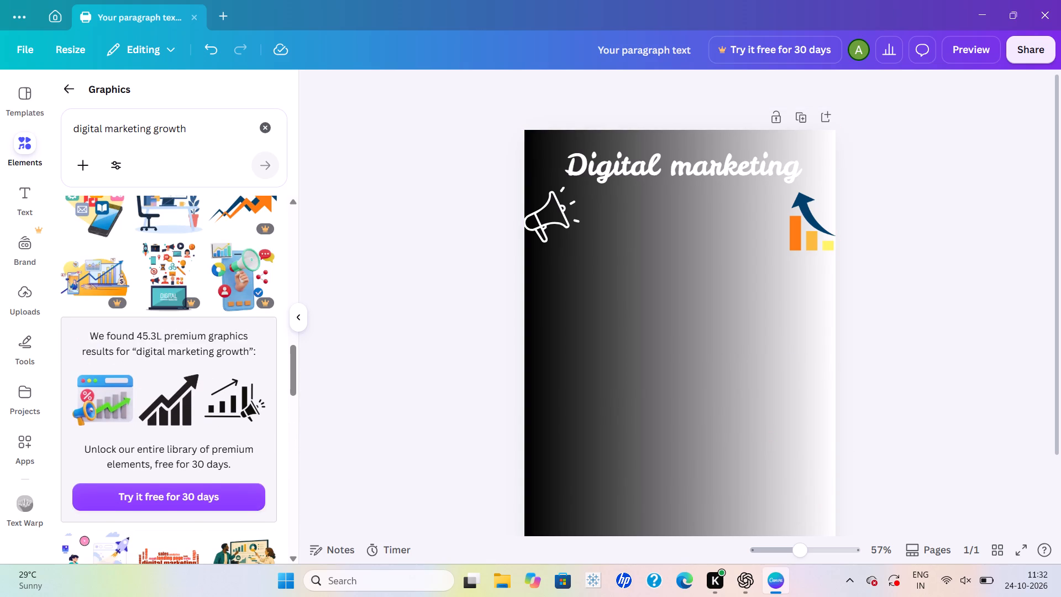
left_click(191, 129)
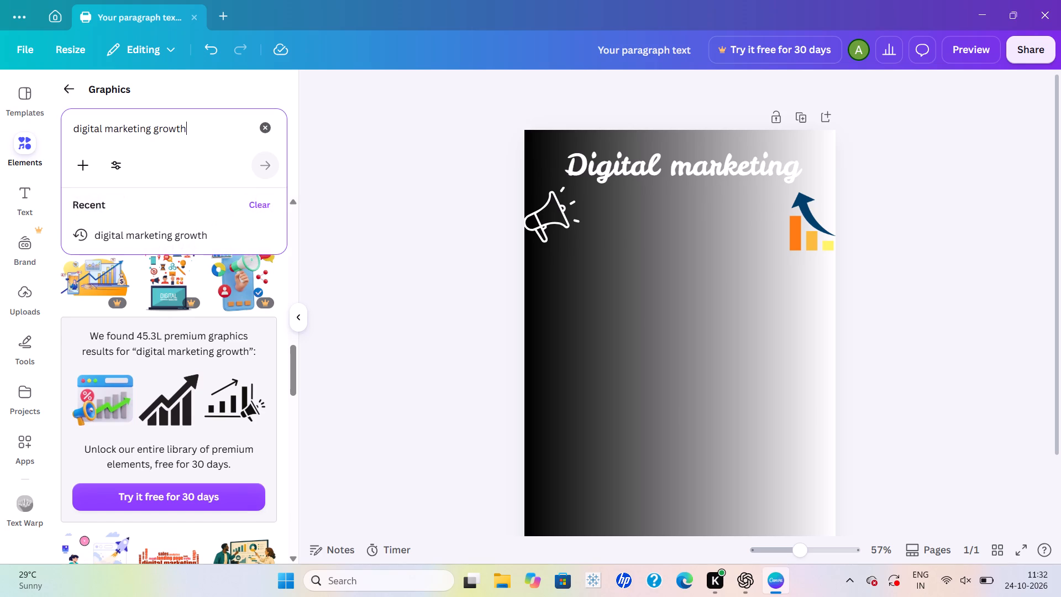
key("BackSpace")
key("BackSpace")
key("BackSpace")
key("BackSpace")
key("BackSpace")
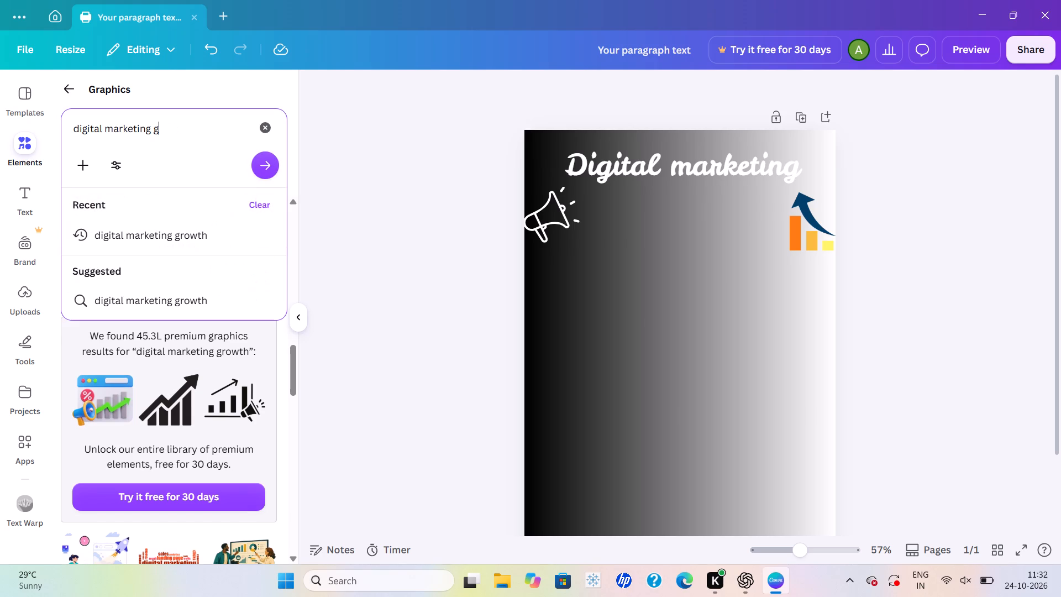
key("BackSpace")
type("men")
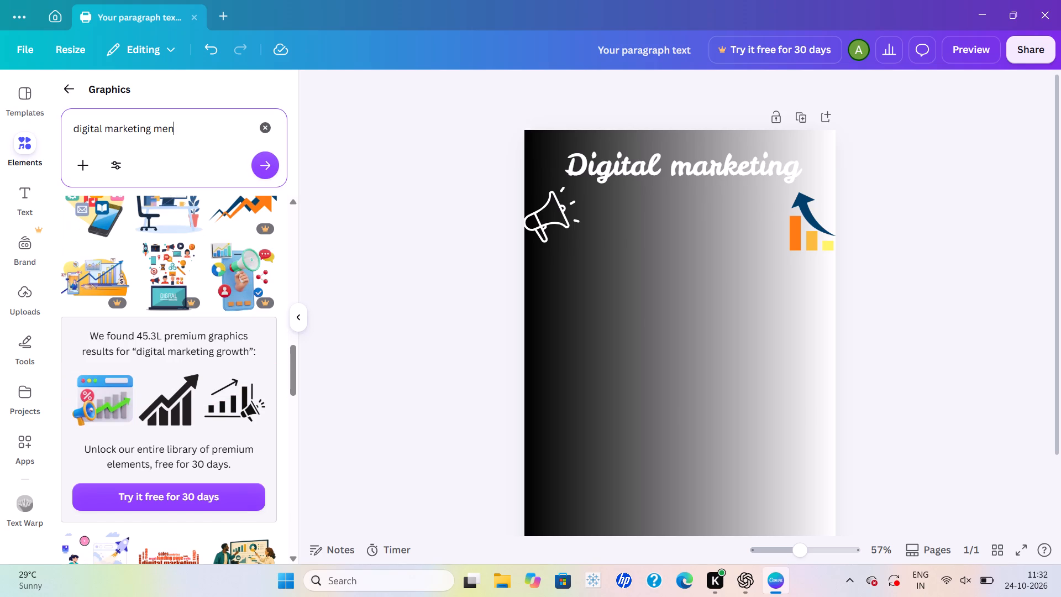
key("BackSpace")
key("BackSpace")
key("BackSpace")
key("w")
type("omen")
scroll(186, 264, "up", 6)
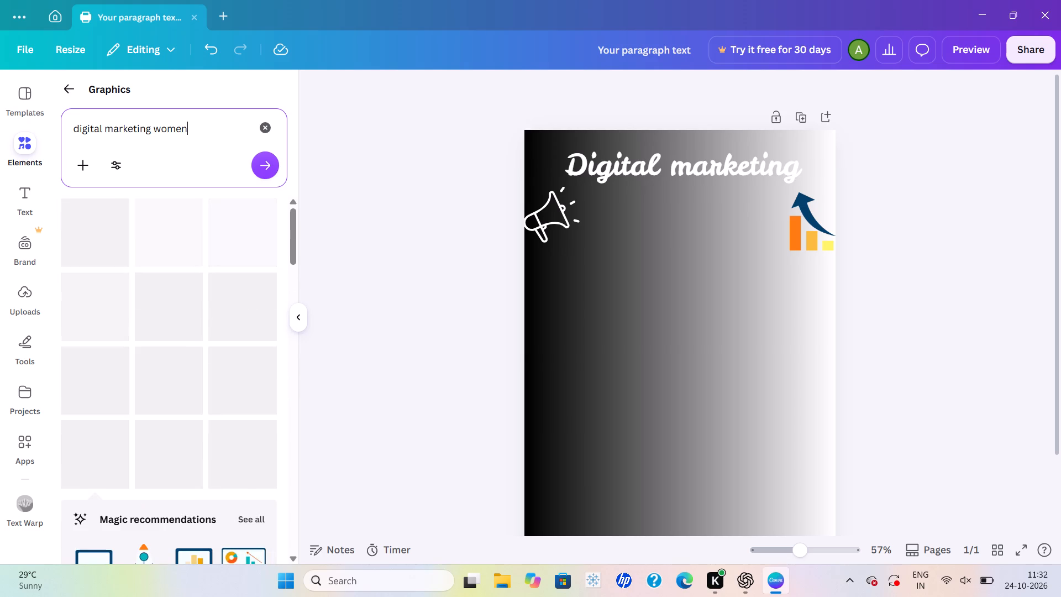
scroll(186, 264, "up", 1)
key("Return")
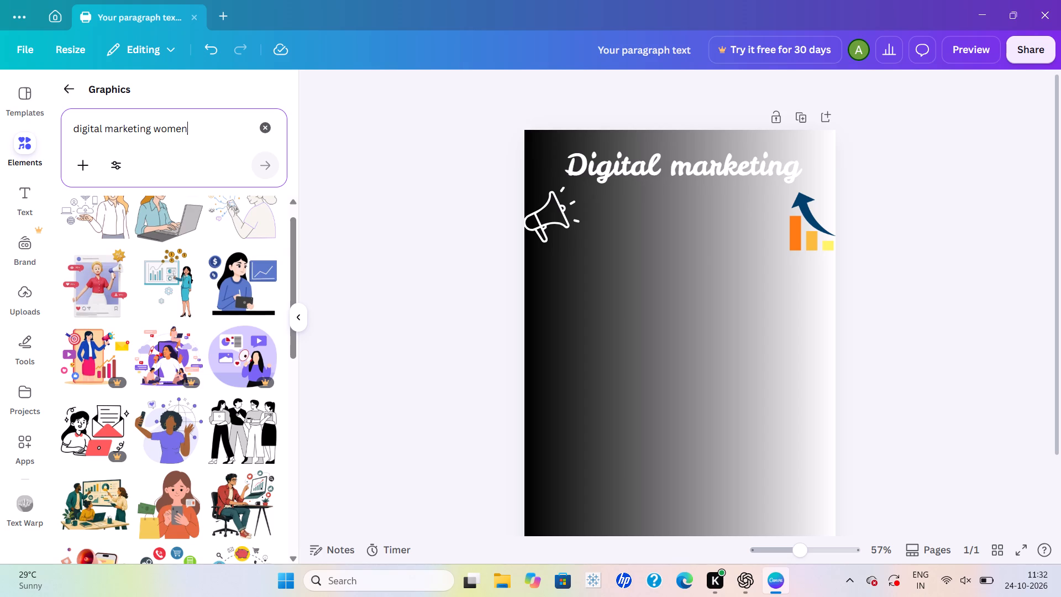
Add the illustration of three colleagues around a desk with a chart-filled presentation board to the page.
scroll(153, 344, "down", 2)
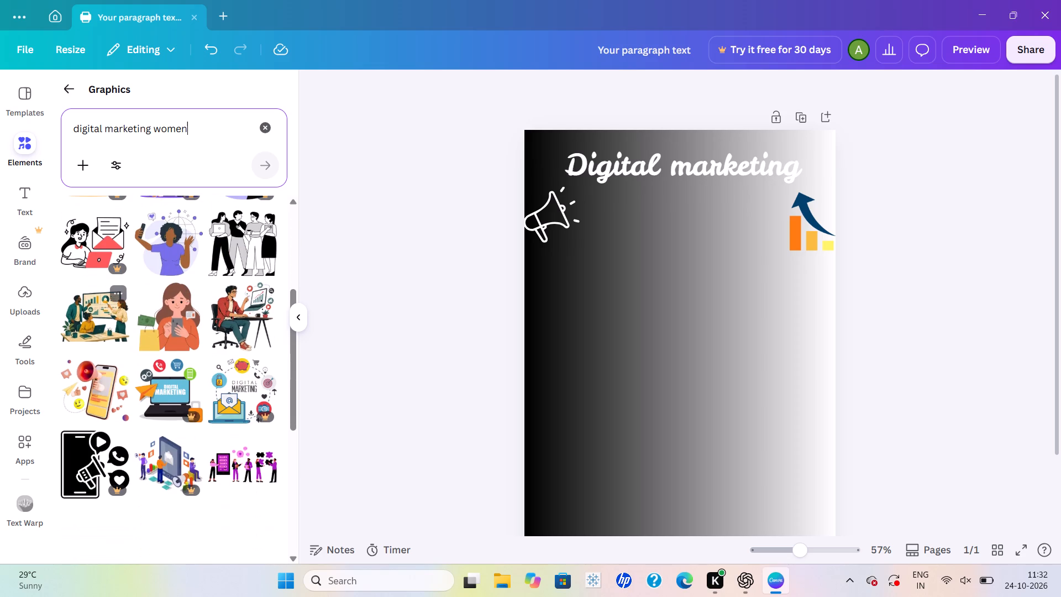
left_click(117, 309)
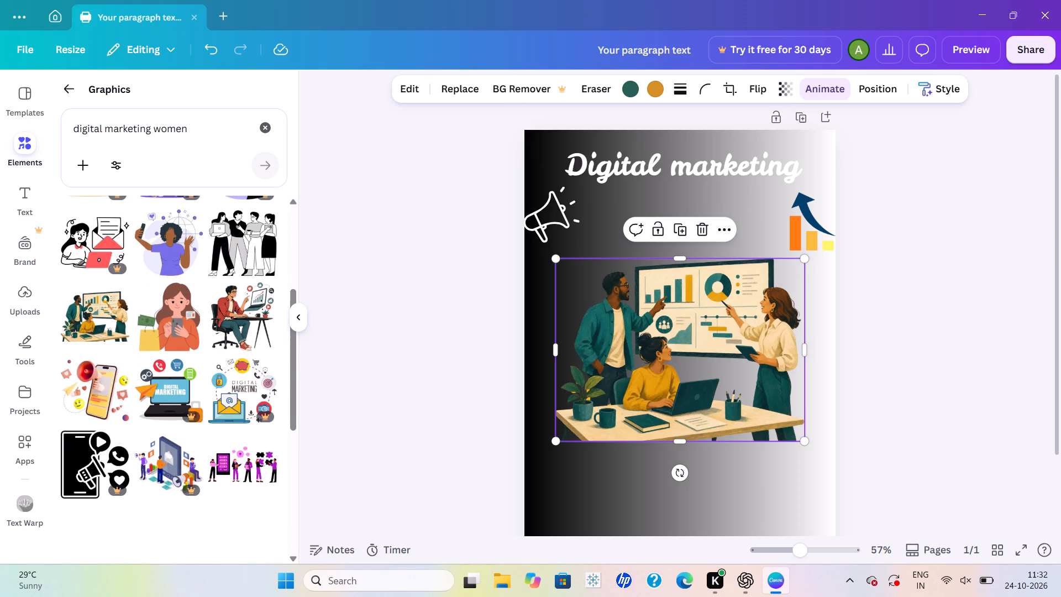
left_click(610, 423)
scroll(610, 423, "up", 1)
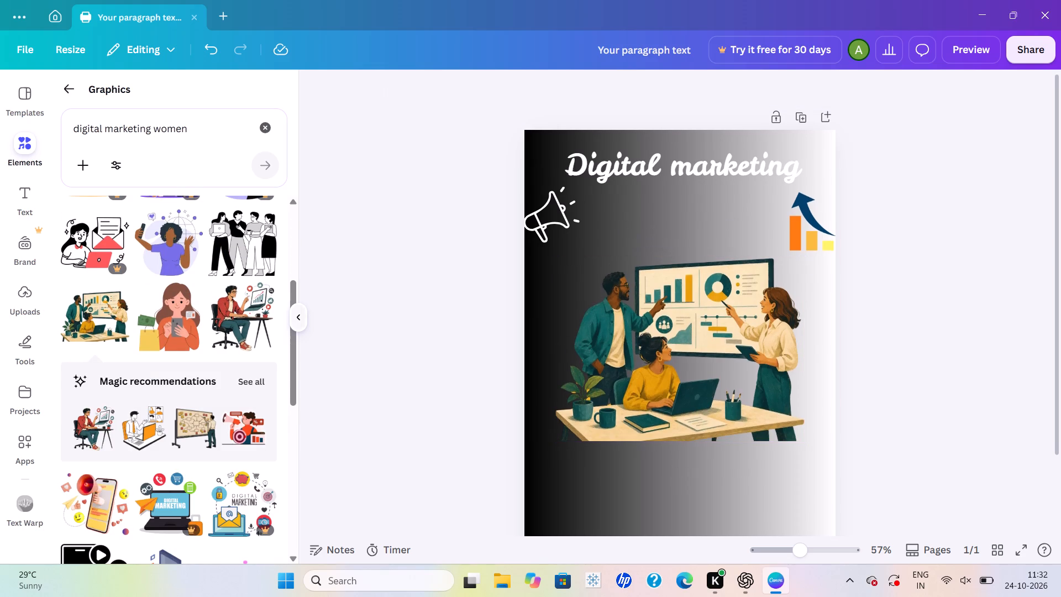
Shorten the graphics search text to "digital".
left_click(211, 129)
key("BackSpace")
key("BackSpace")
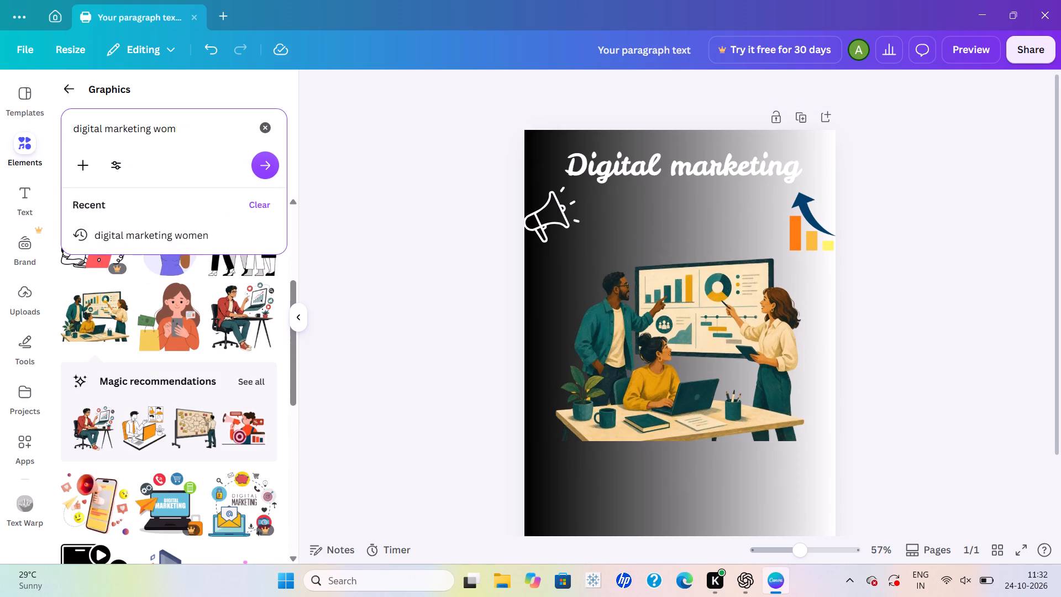
key("BackSpace")
key("BackSpace")
key("BackSpace")
key("BackSpace")
key("BackSpace")
key("BackSpace")
key("BackSpace")
key("BackSpace")
key("BackSpace")
key("BackSpace")
key("BackSpace")
key("BackSpace")
key("BackSpace")
key("BackSpace")
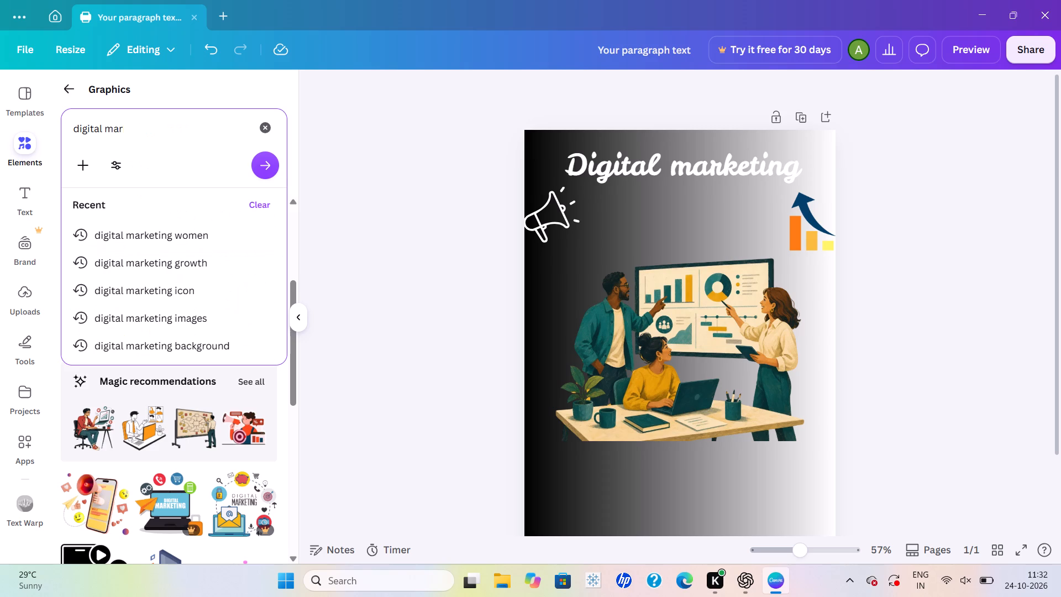
Move the team presentation illustration to the lower part of the page, flush with the page's left edge.
left_click_drag(691, 364, 537, 442)
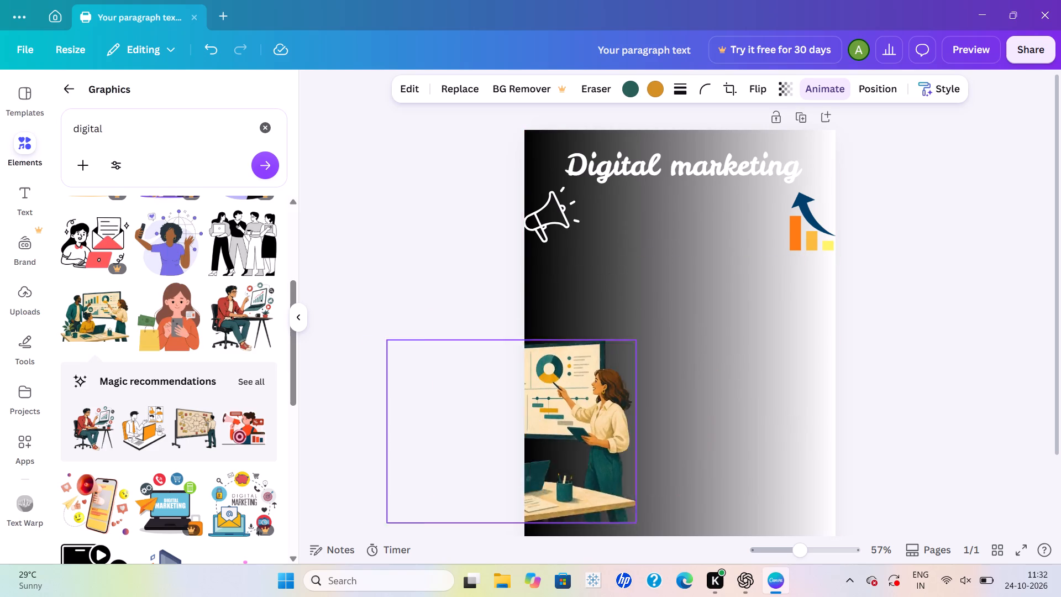
left_click_drag(537, 442, 665, 458)
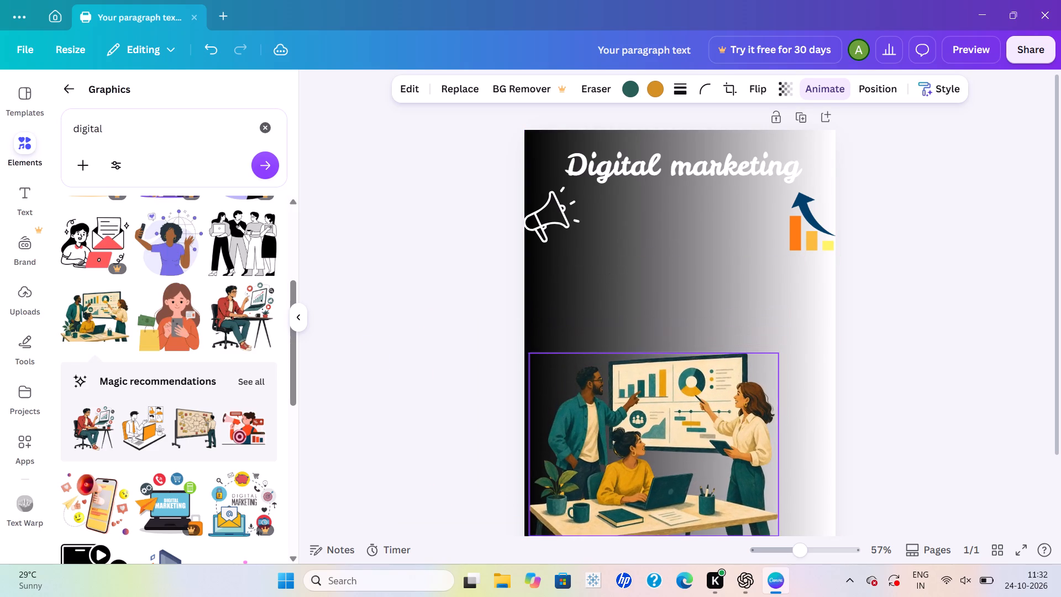
left_click_drag(665, 458, 663, 438)
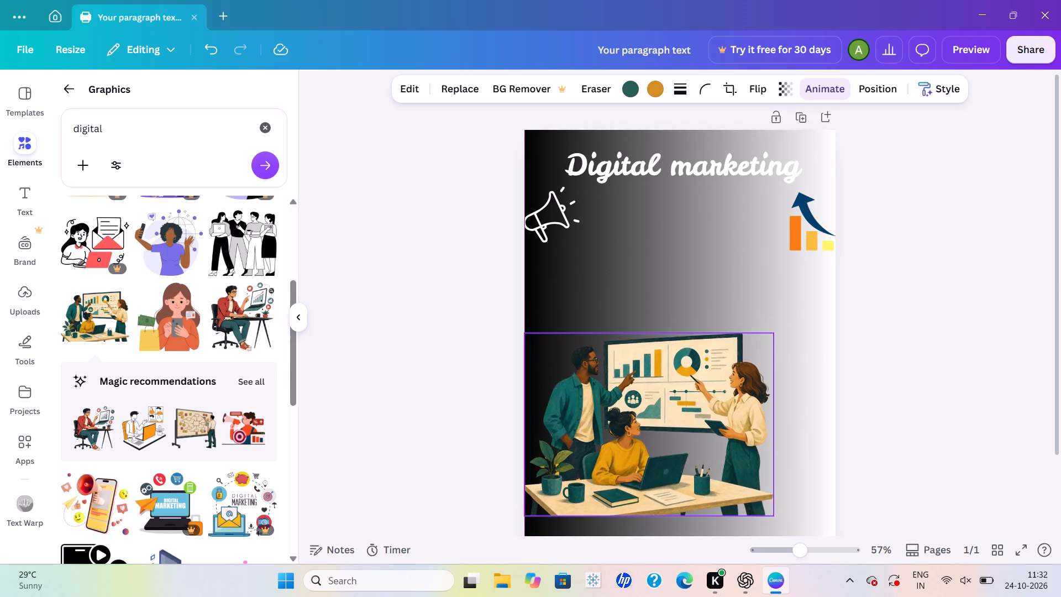
left_click_drag(663, 438, 664, 438)
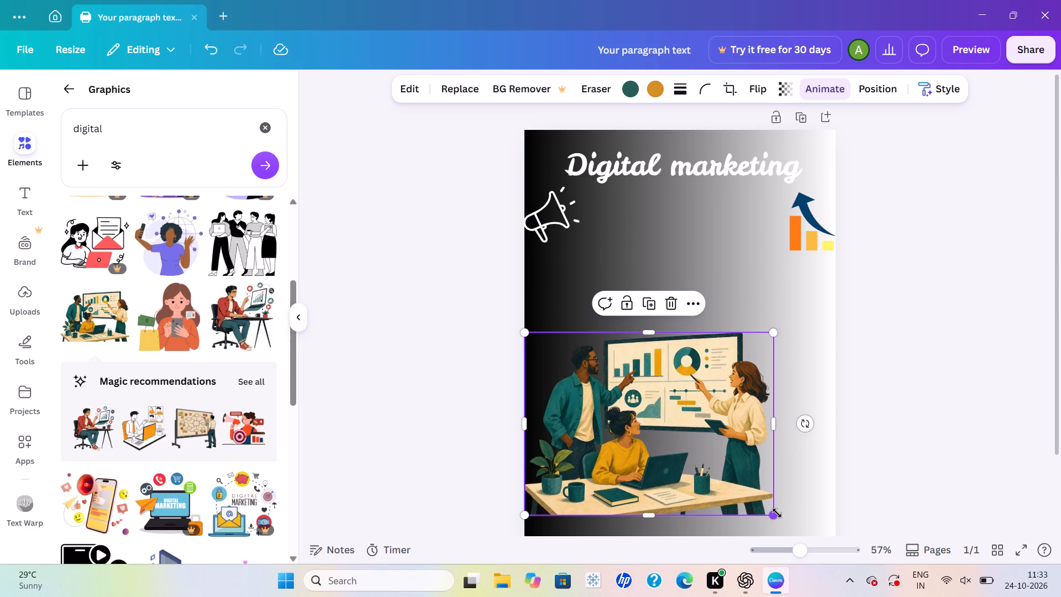
Widen and enlarge the team presentation illustration until it spans the full page width in the lower half of the page.
left_click_drag(777, 513, 805, 541)
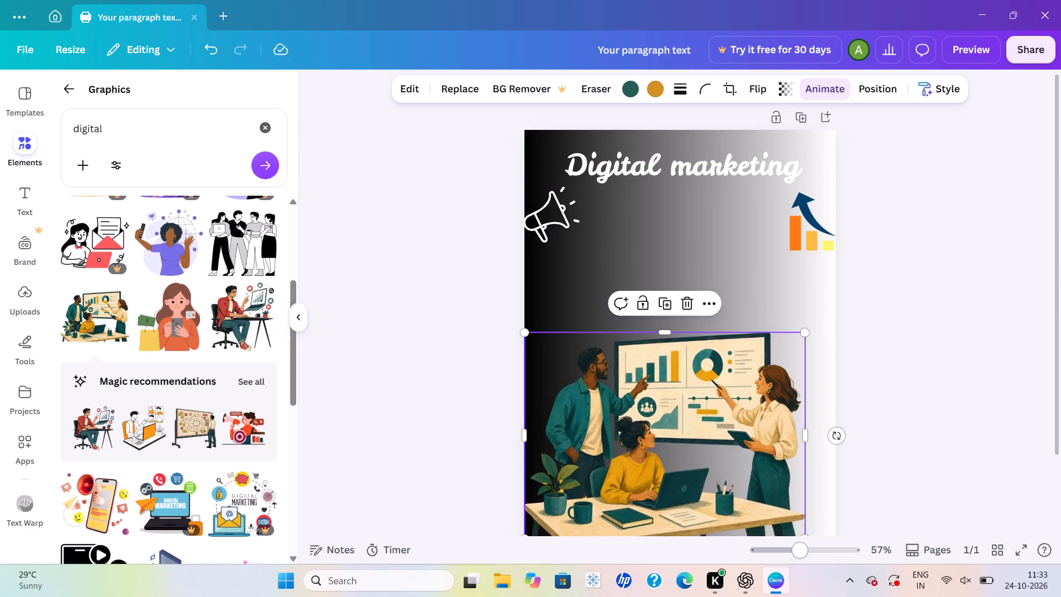
left_click_drag(644, 467, 655, 454)
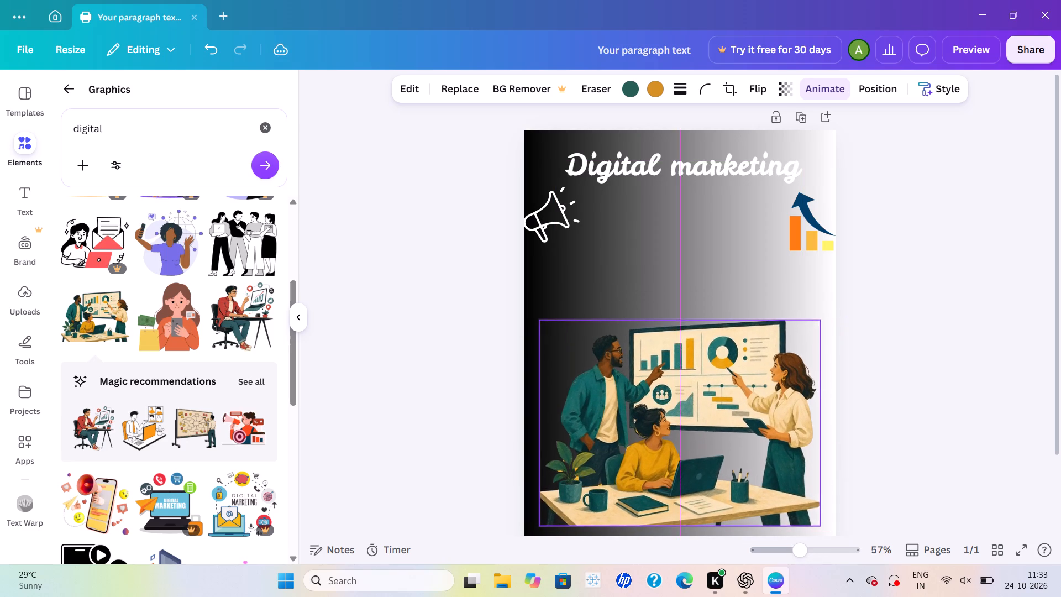
left_click_drag(655, 454, 646, 458)
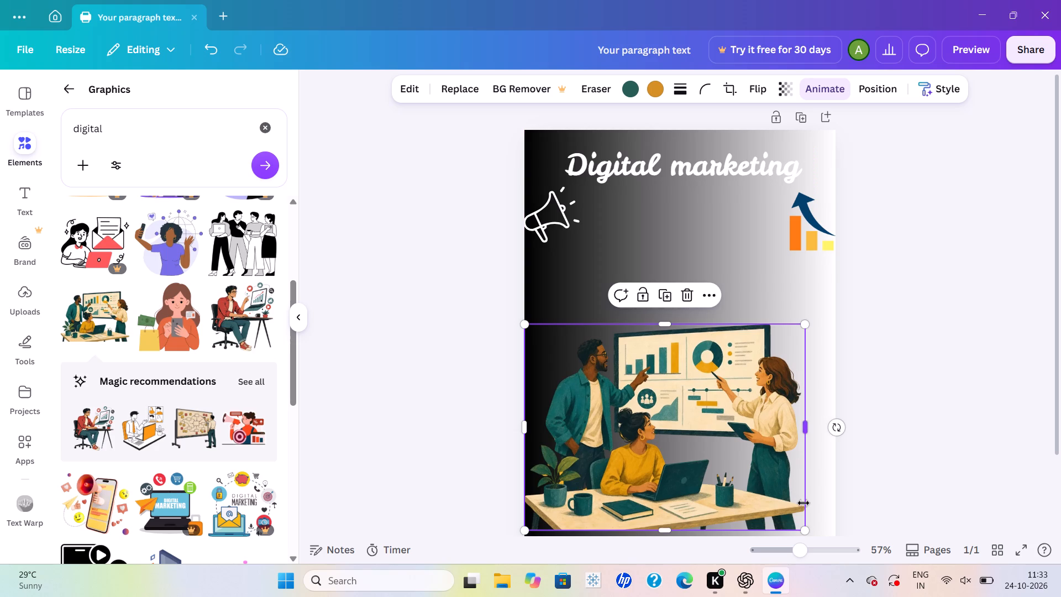
left_click_drag(805, 529, 839, 530)
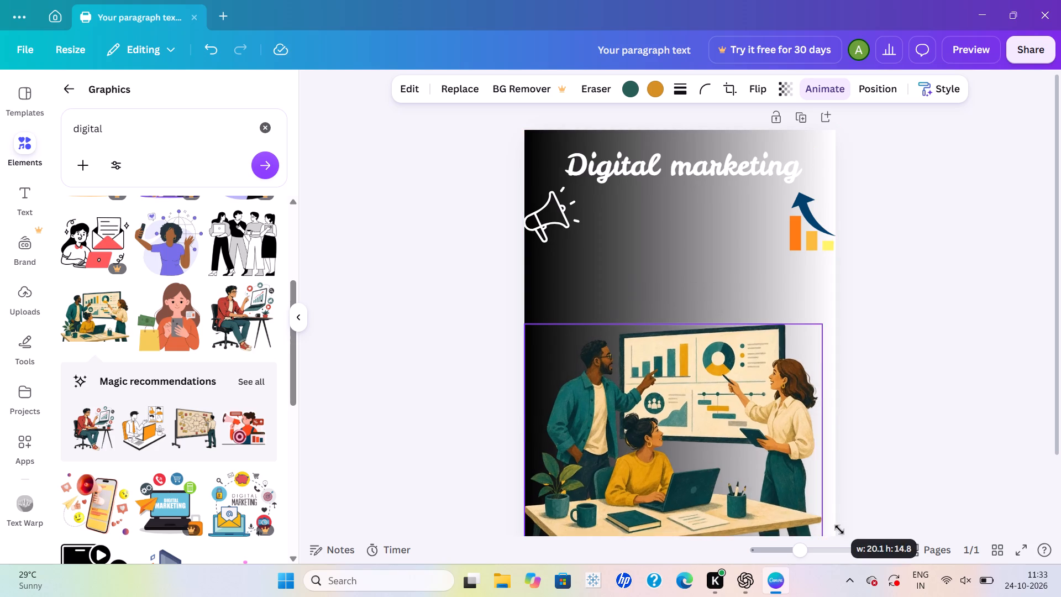
left_click_drag(839, 530, 808, 460)
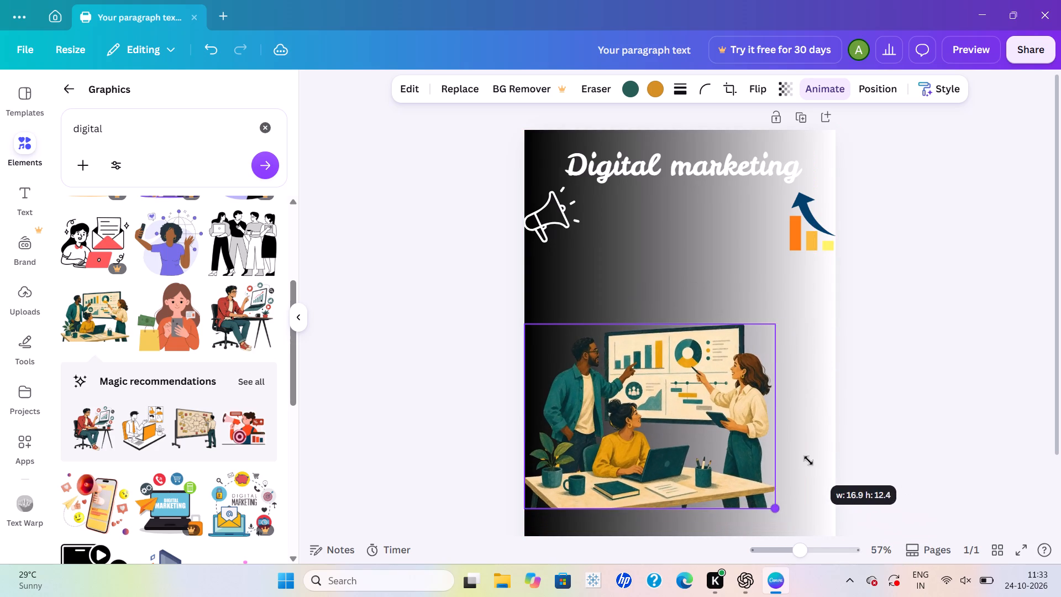
left_click_drag(808, 460, 814, 463)
left_click_drag(781, 423, 800, 417)
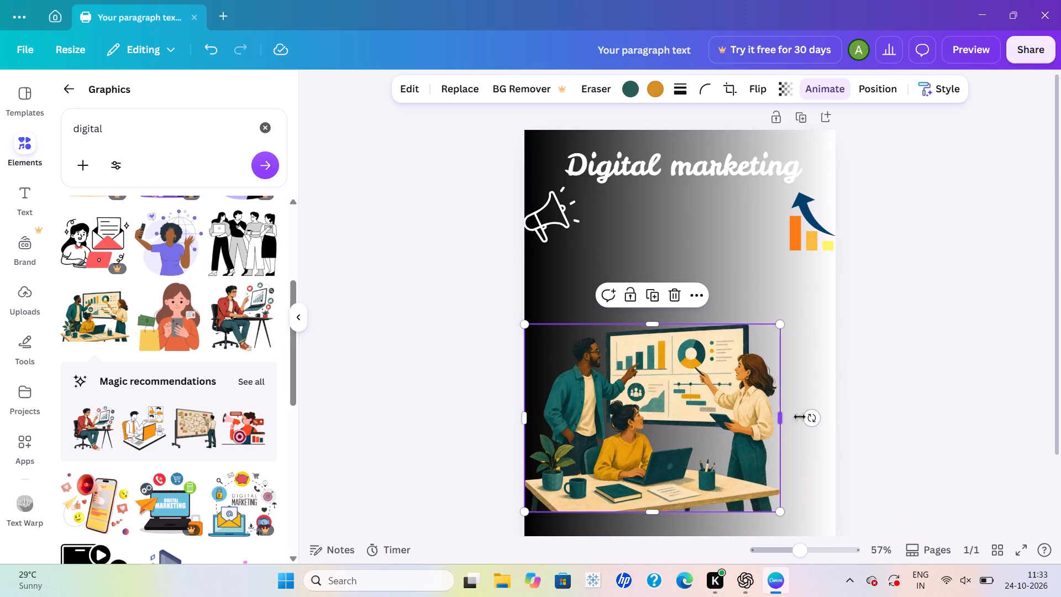
left_click_drag(800, 417, 805, 400)
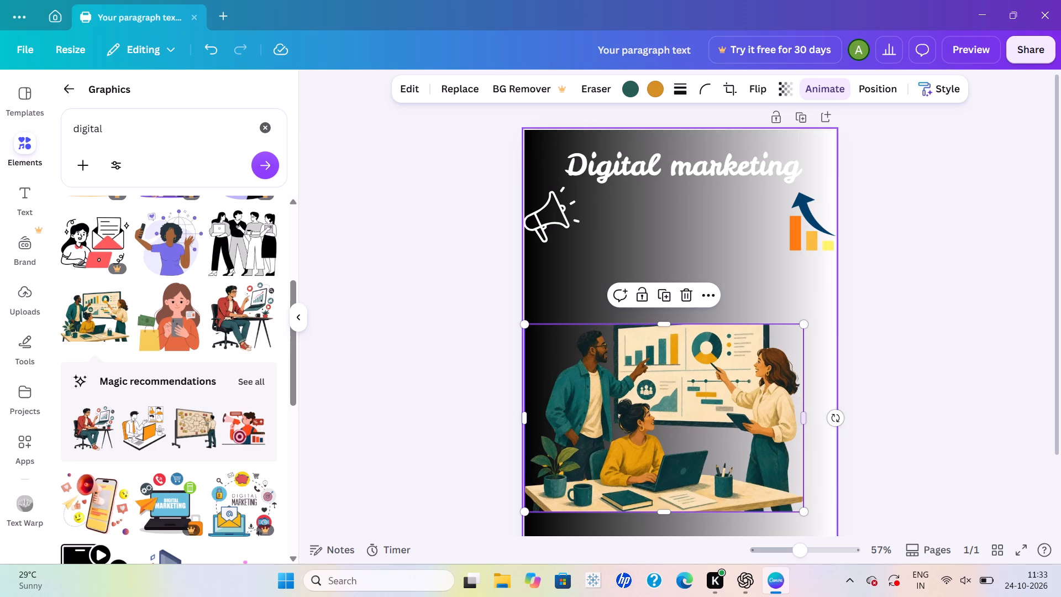
left_click_drag(804, 512, 832, 518)
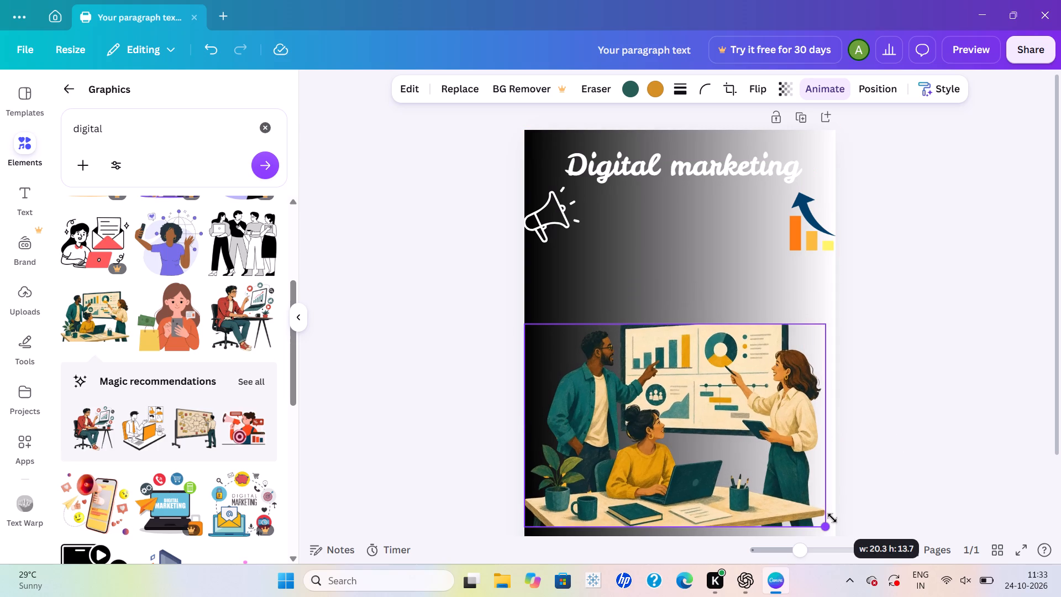
left_click_drag(832, 518, 838, 530)
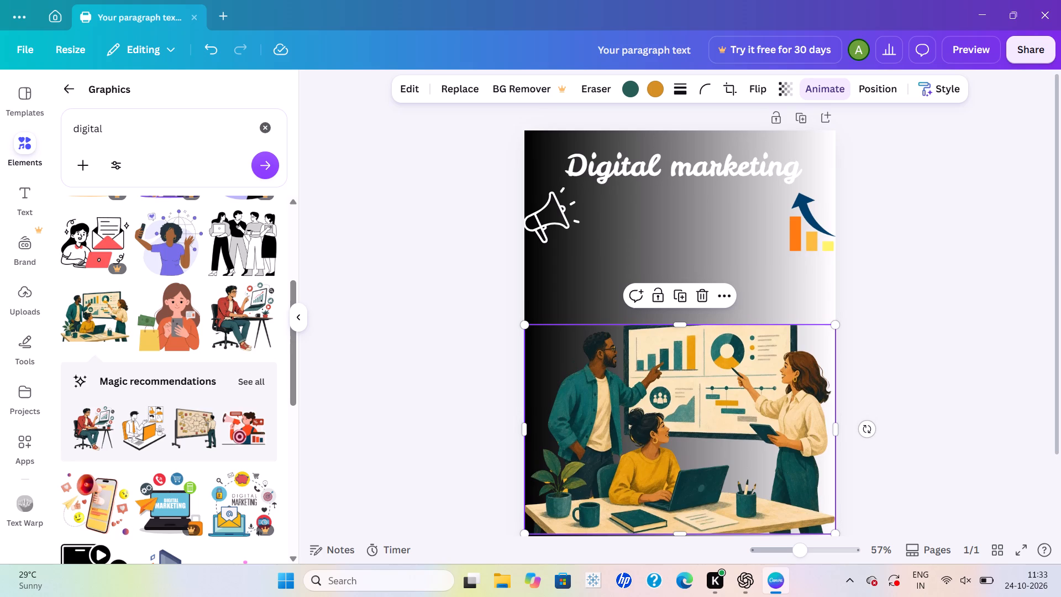
left_click(437, 449)
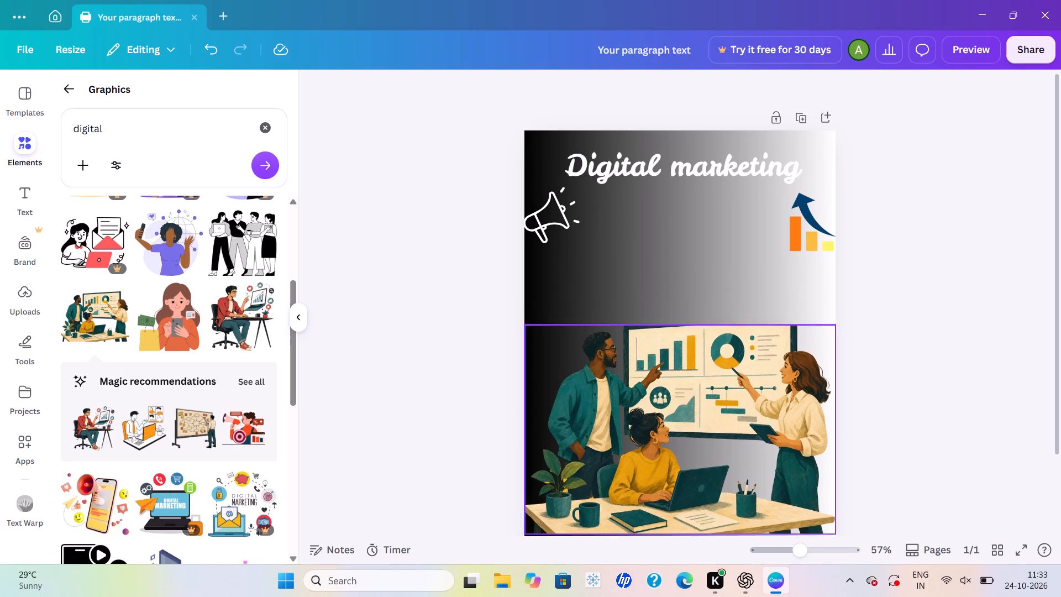
Clear the remaining graphics search text.
left_click(195, 132)
key("BackSpace")
key("BackSpace")
key("BackSpace")
key("BackSpace")
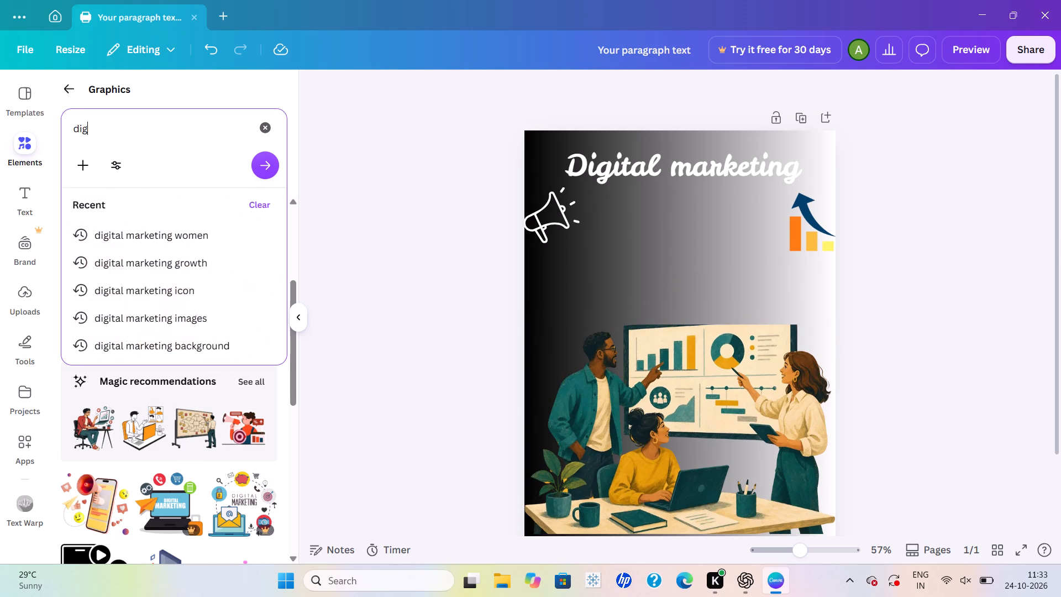
key("BackSpace")
key("BackSpace")
key("BackSpace")
key("BackSpace")
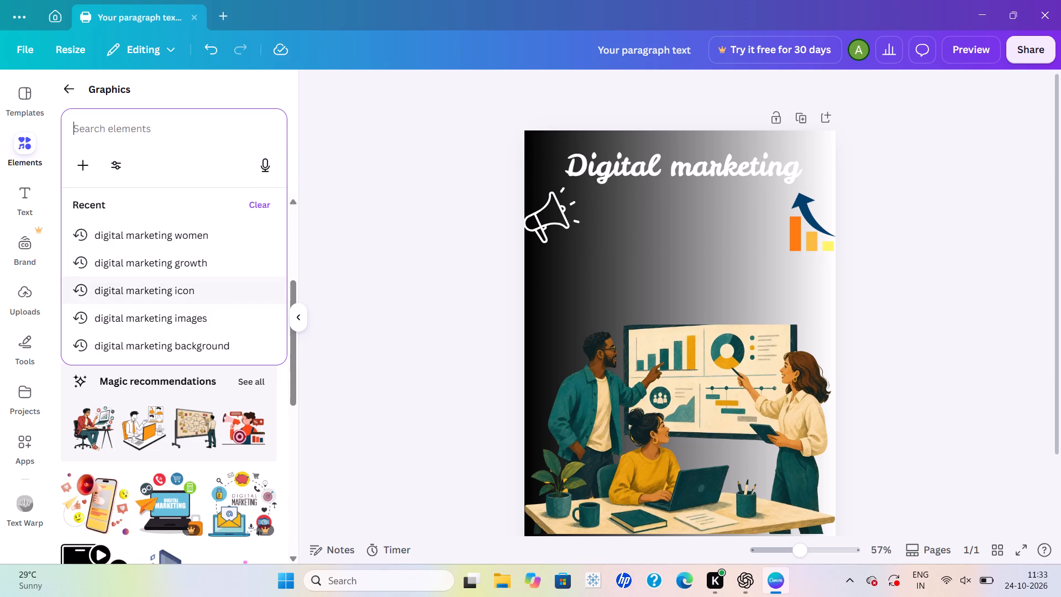
left_click(158, 129)
left_click(140, 138)
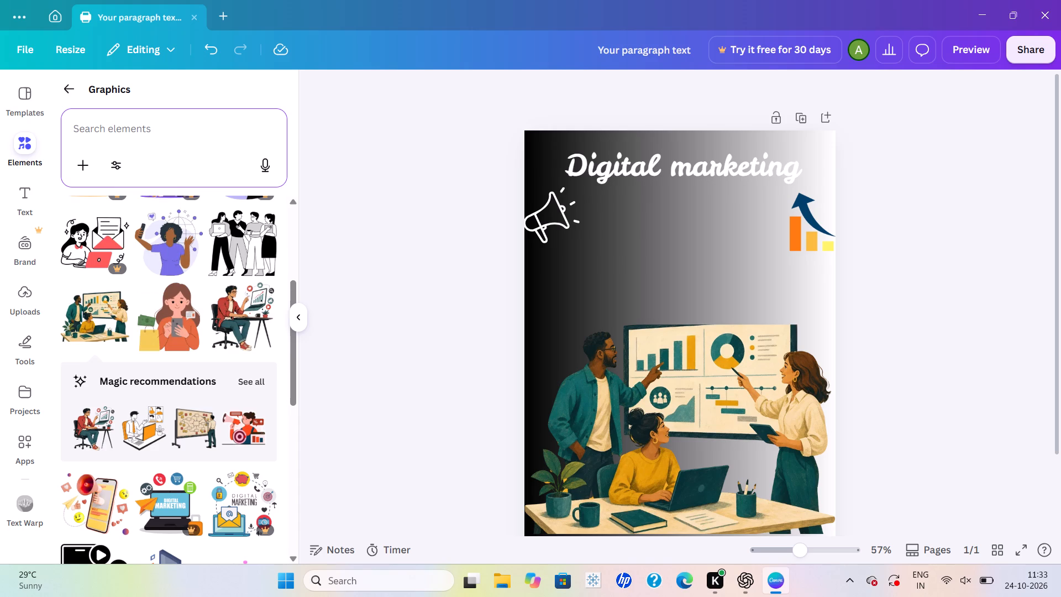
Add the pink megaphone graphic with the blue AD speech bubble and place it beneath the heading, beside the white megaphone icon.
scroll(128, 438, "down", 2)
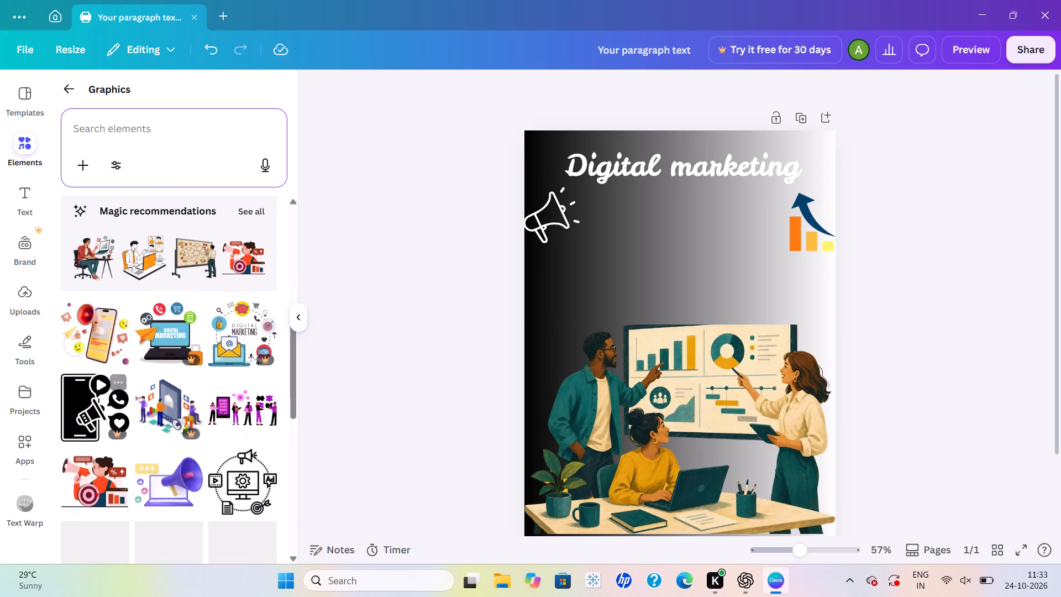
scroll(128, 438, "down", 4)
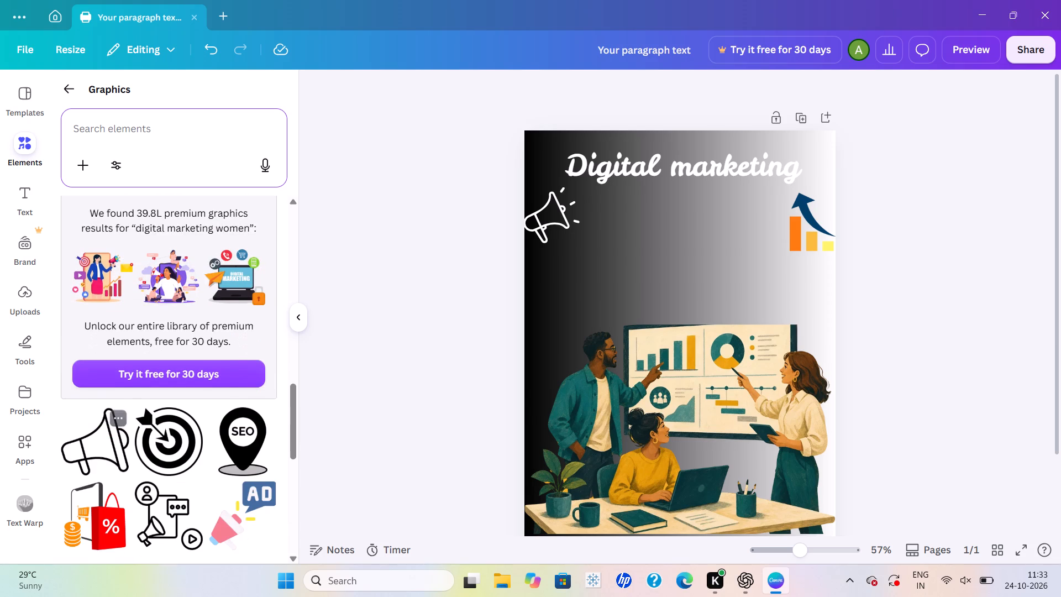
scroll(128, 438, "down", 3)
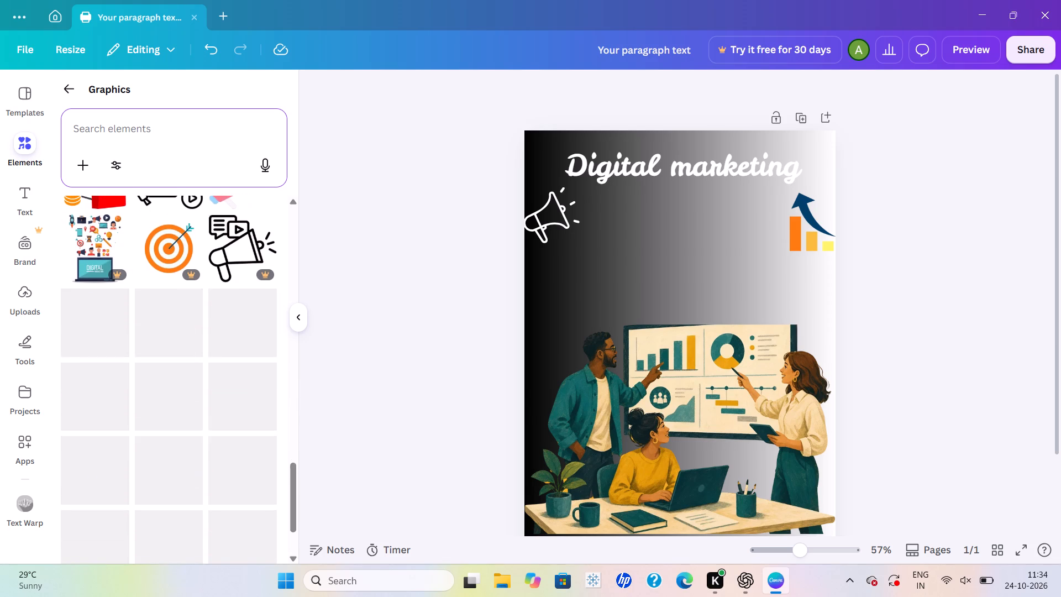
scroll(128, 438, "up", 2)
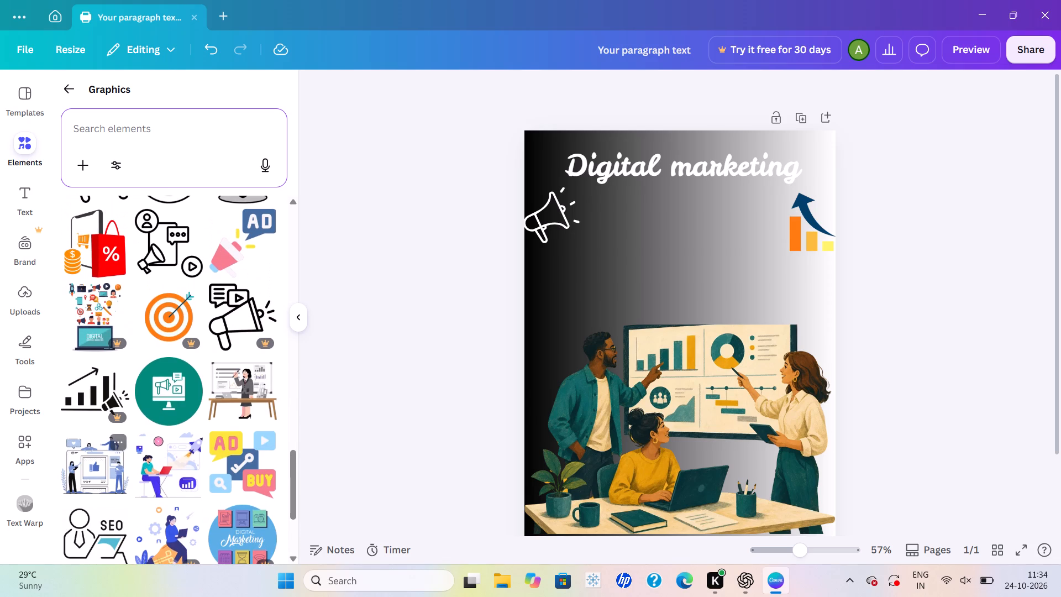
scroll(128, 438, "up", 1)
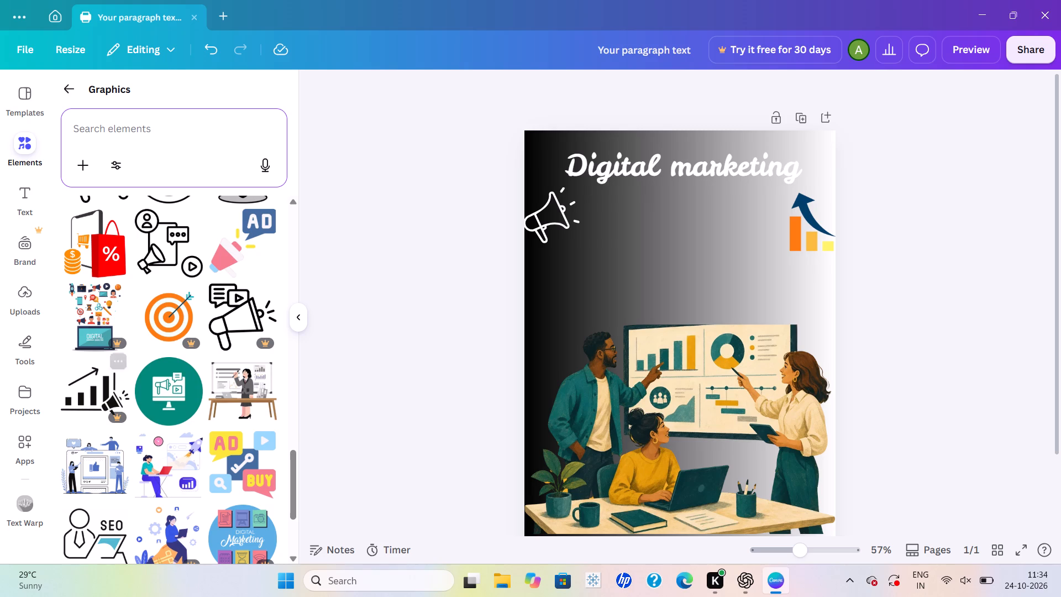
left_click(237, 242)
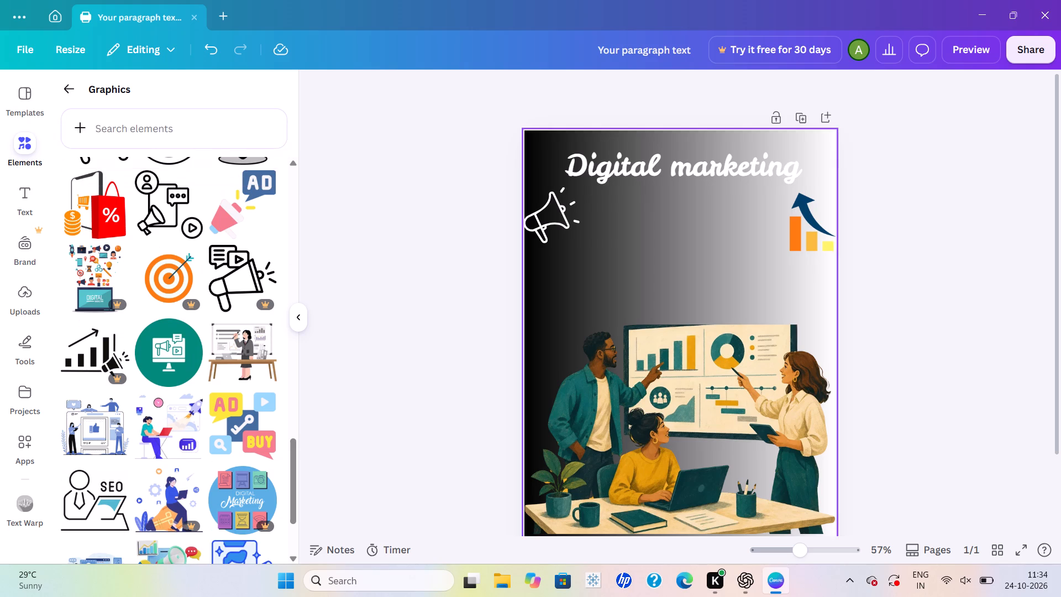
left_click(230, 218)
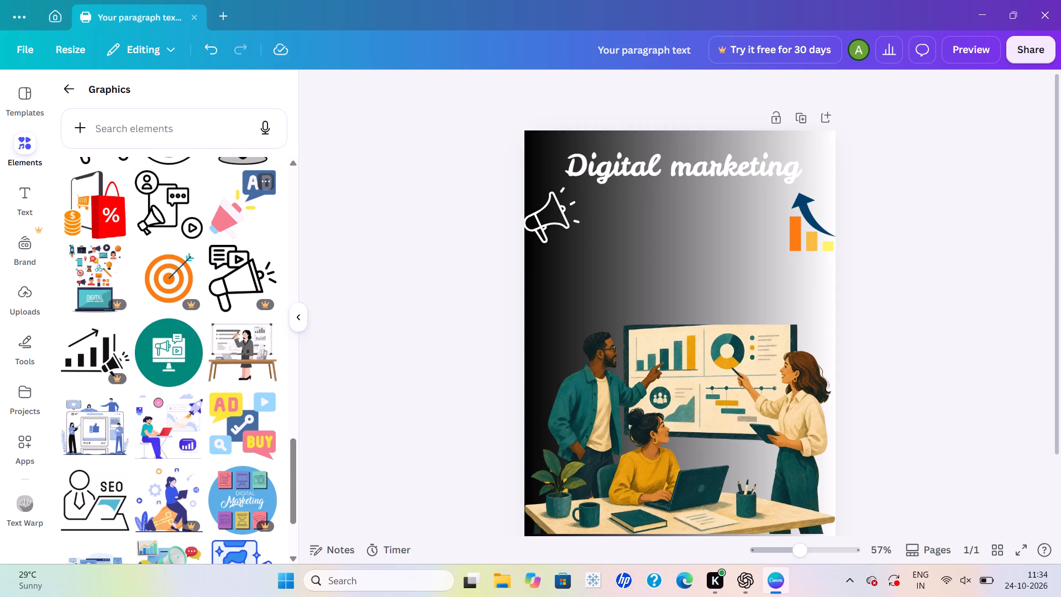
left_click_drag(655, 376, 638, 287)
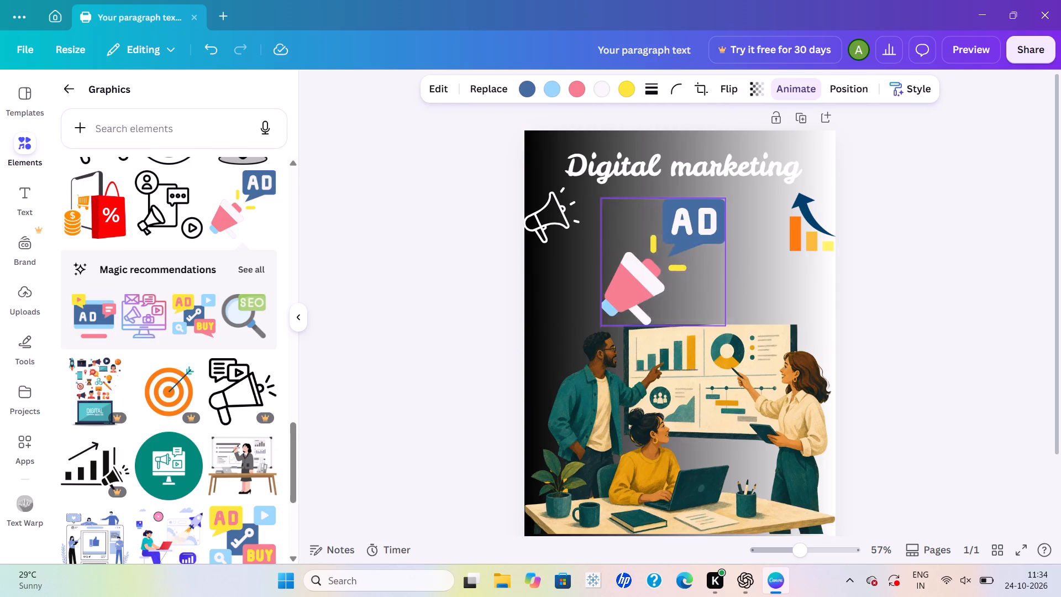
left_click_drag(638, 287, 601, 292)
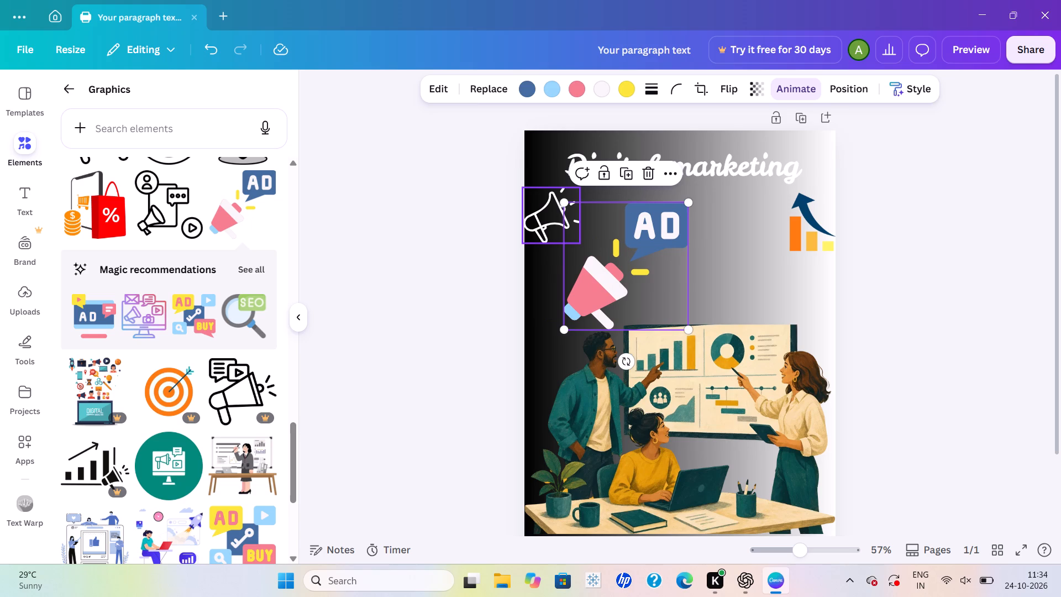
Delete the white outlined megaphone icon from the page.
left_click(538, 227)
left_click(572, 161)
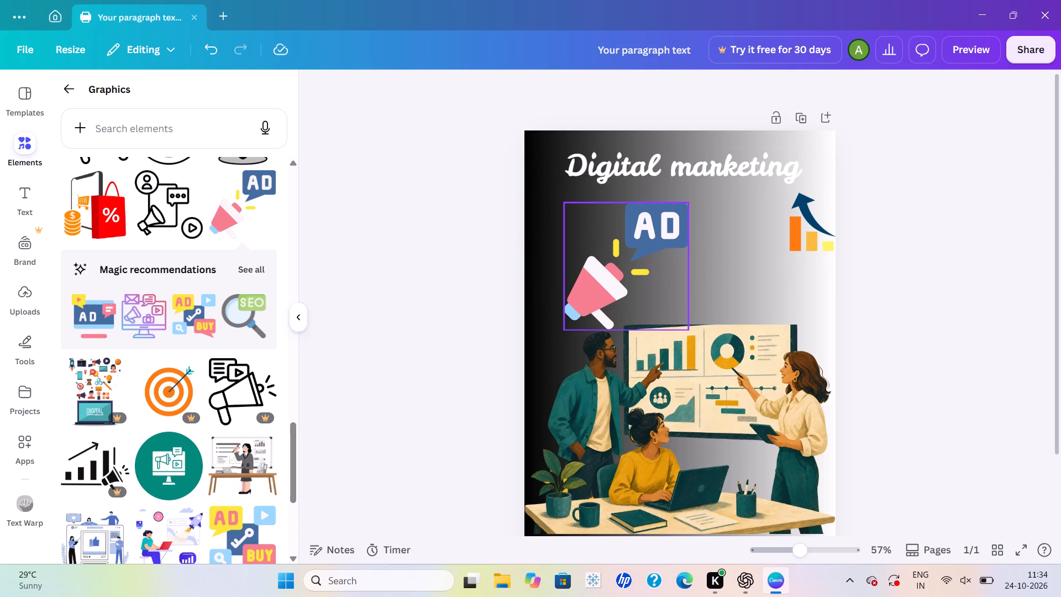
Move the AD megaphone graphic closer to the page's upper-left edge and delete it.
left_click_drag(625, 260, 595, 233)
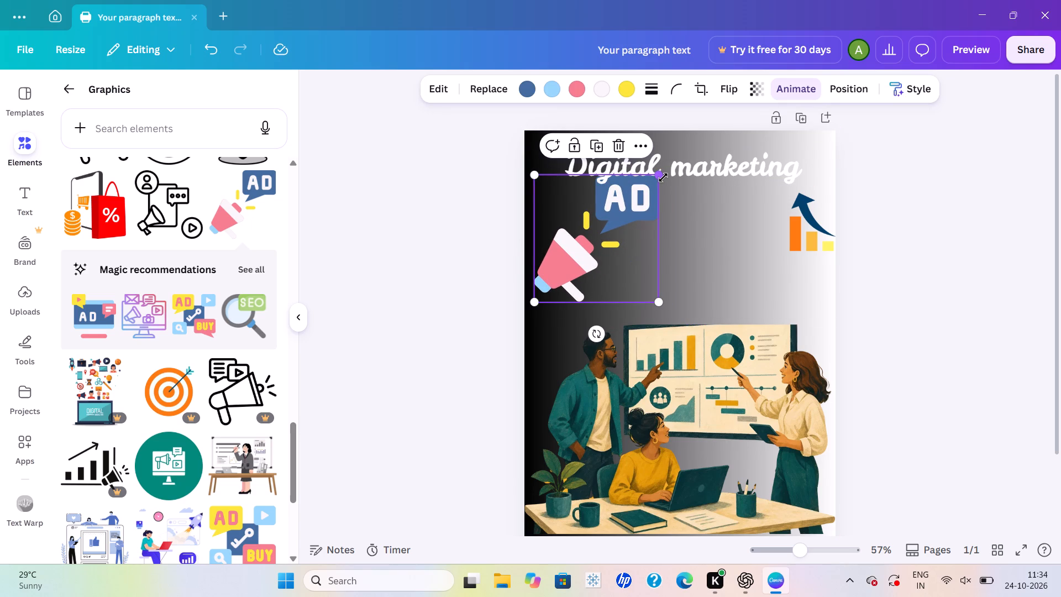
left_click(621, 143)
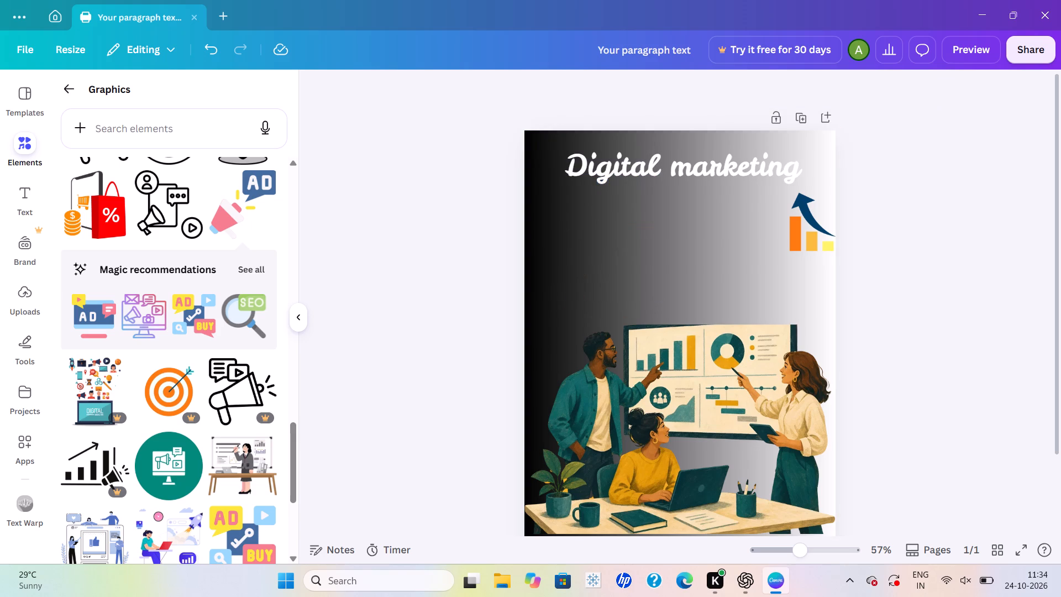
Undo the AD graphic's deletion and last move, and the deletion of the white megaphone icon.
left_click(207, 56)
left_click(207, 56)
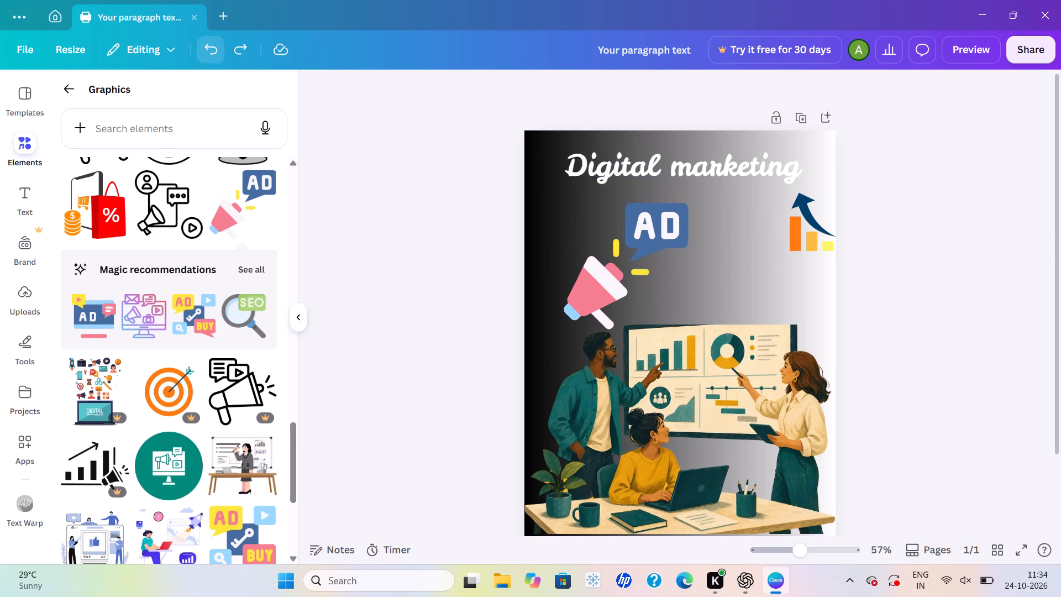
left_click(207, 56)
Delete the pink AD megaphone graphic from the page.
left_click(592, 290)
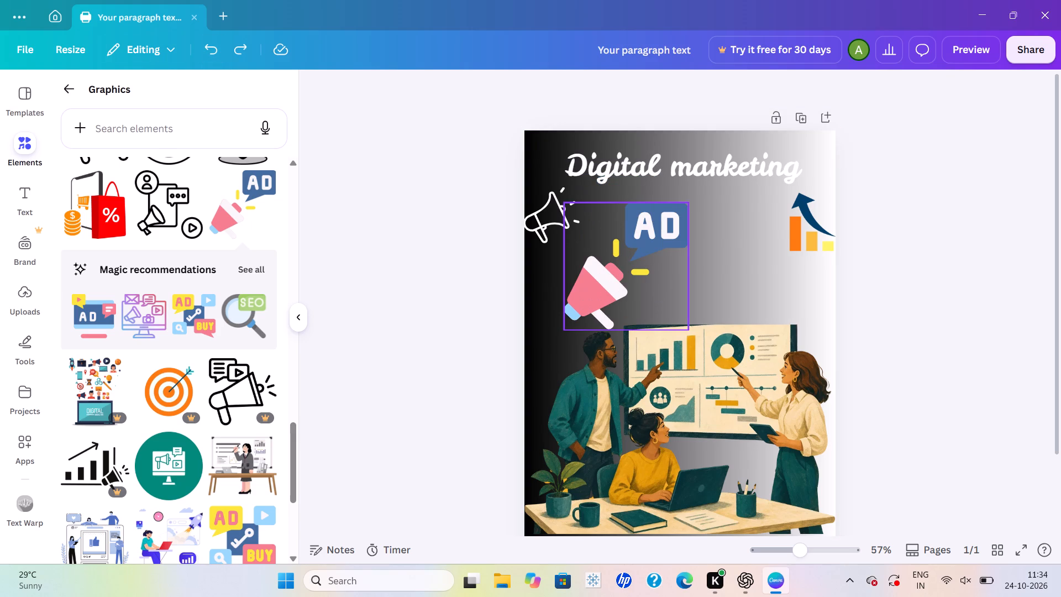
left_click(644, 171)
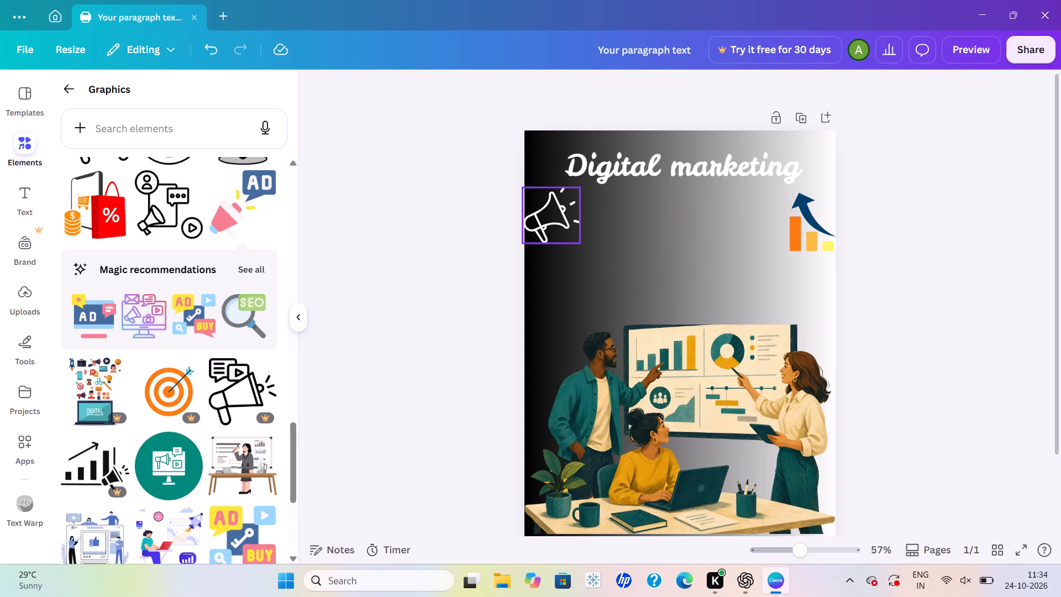
Delete the orange and yellow bar chart icon with the dark blue arrow near the page's right edge.
left_click_drag(806, 228, 833, 181)
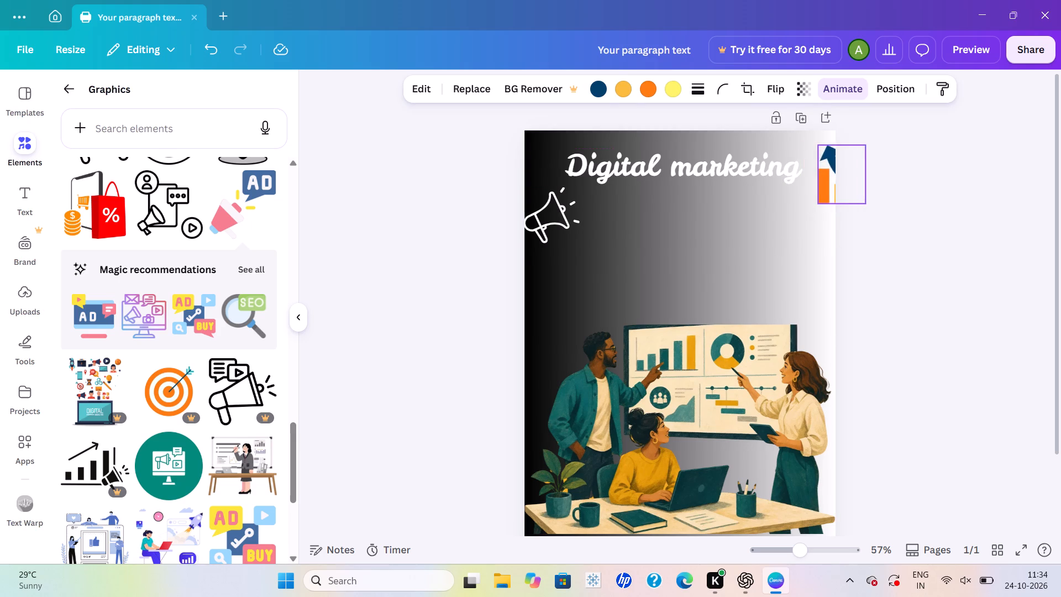
left_click_drag(833, 181, 804, 216)
left_click(834, 160)
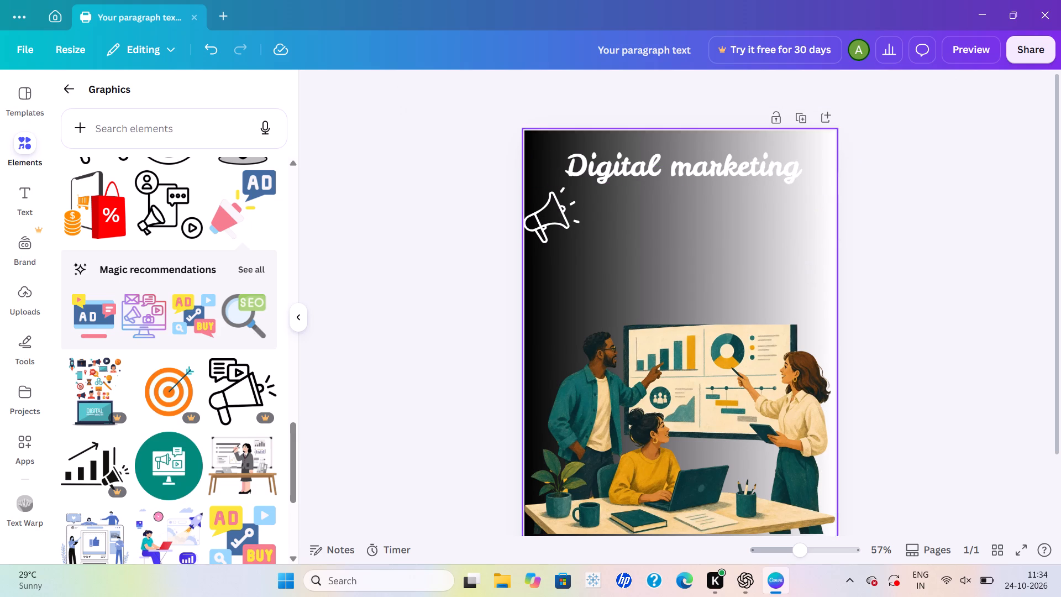
Search the graphics for "growth icon" and add the red, yellow, blue and green bar chart with a blue rising arrow.
scroll(170, 265, "up", 3)
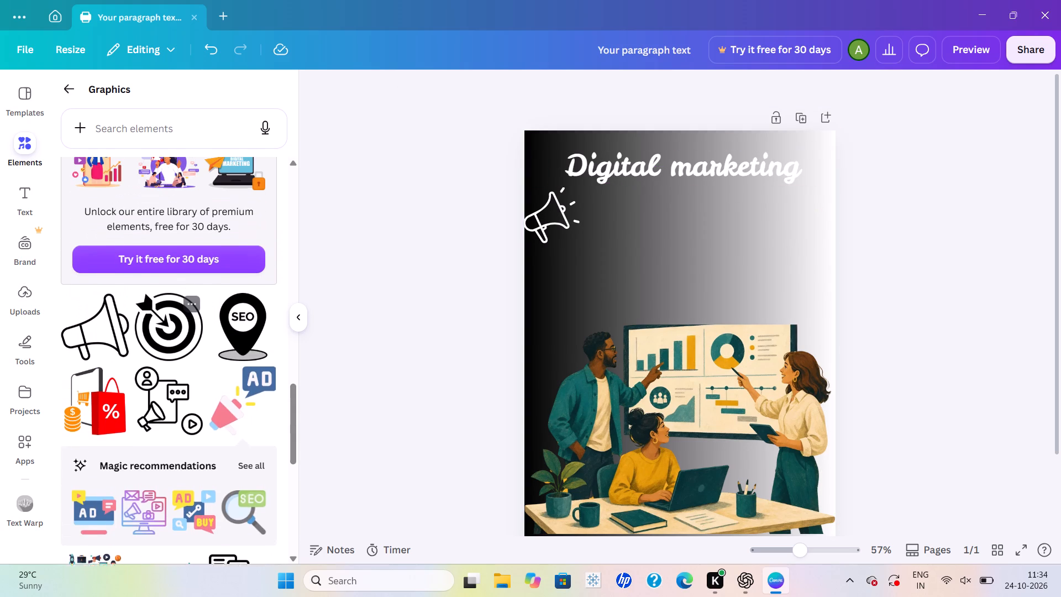
scroll(170, 265, "up", 5)
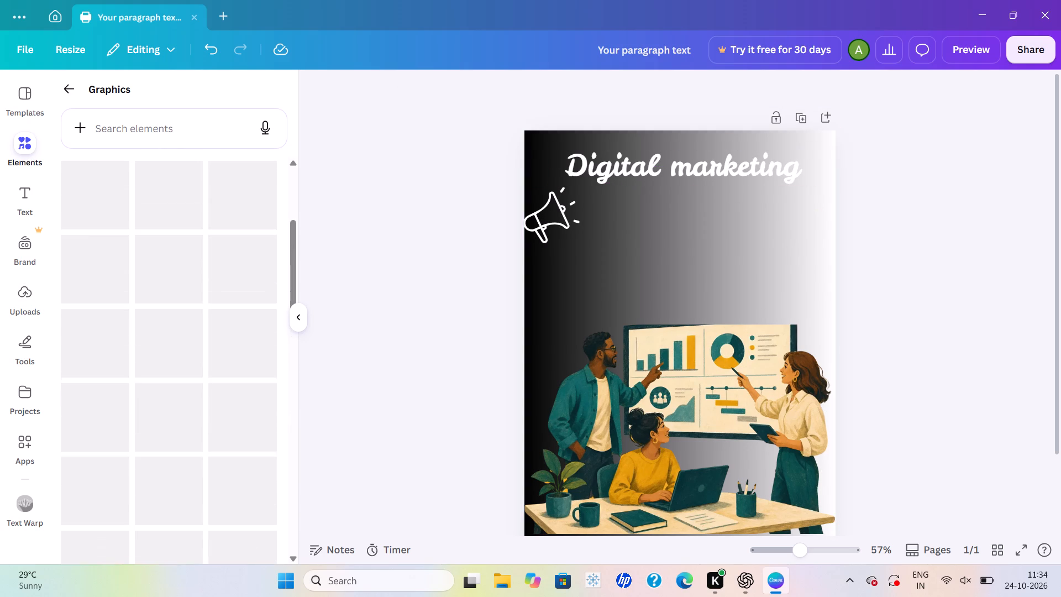
left_click(188, 123)
type("gro")
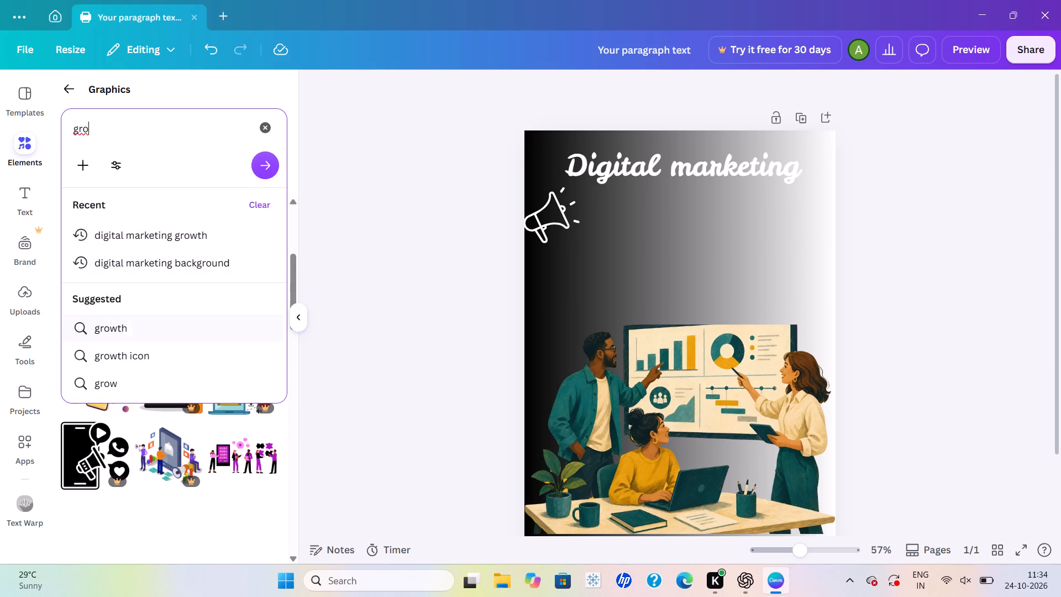
left_click(164, 359)
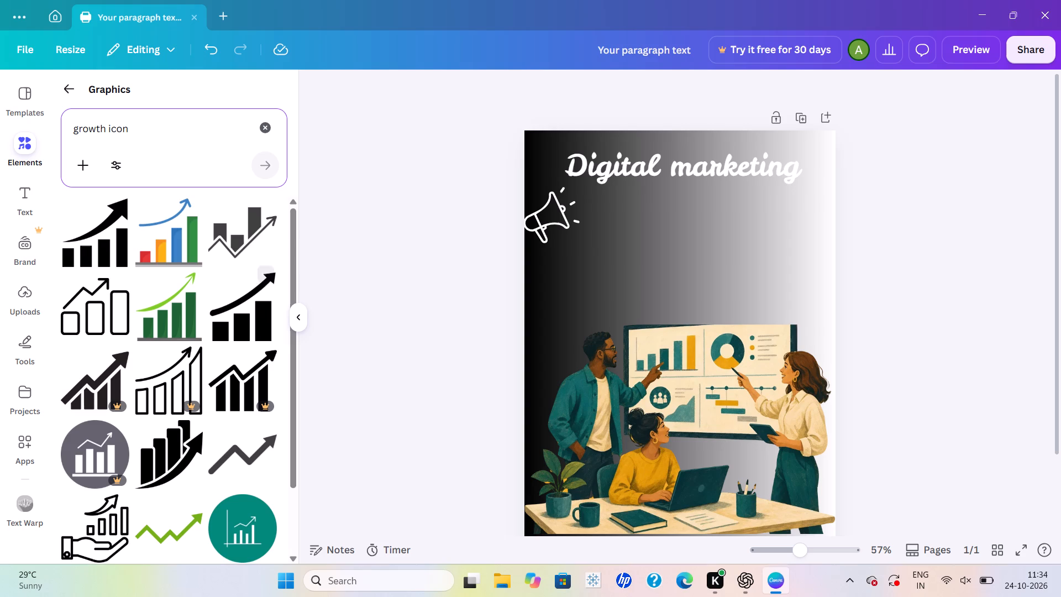
scroll(212, 306, "down", 1)
scroll(212, 306, "up", 1)
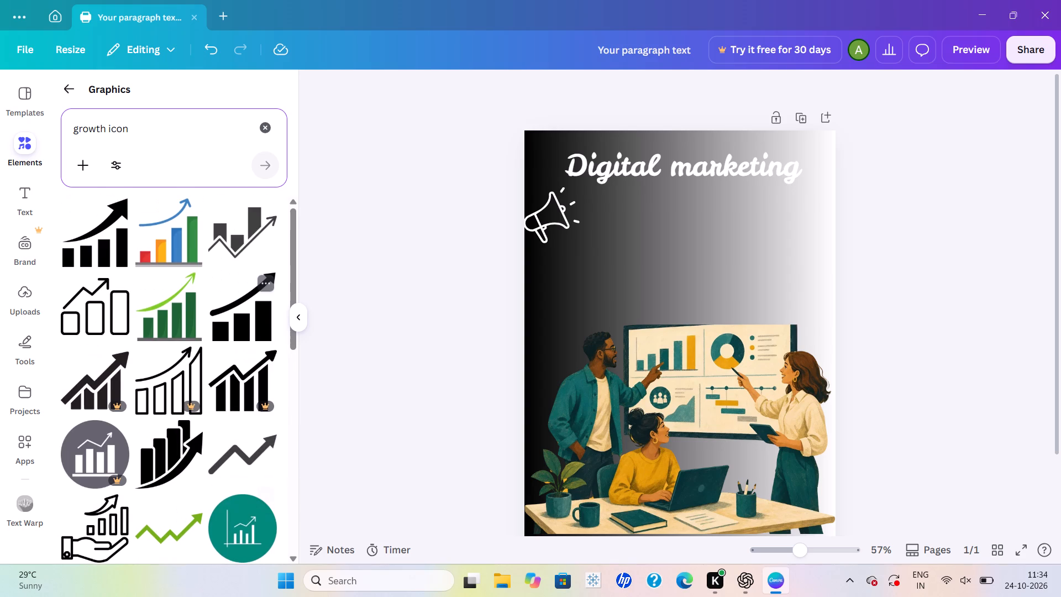
scroll(168, 254, "down", 1)
scroll(168, 254, "up", 1)
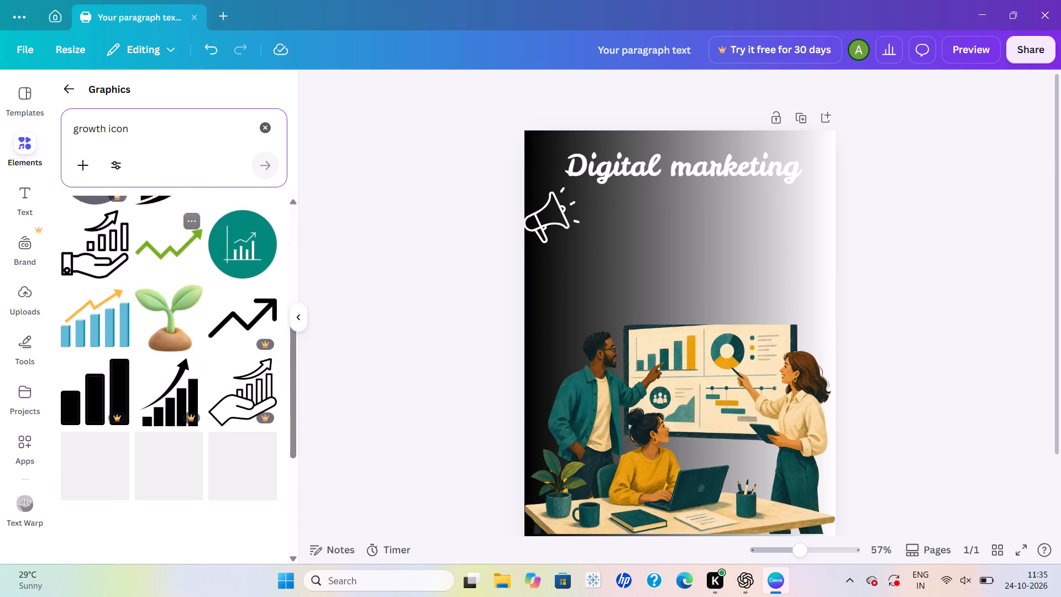
scroll(168, 254, "up", 1)
left_click(167, 252)
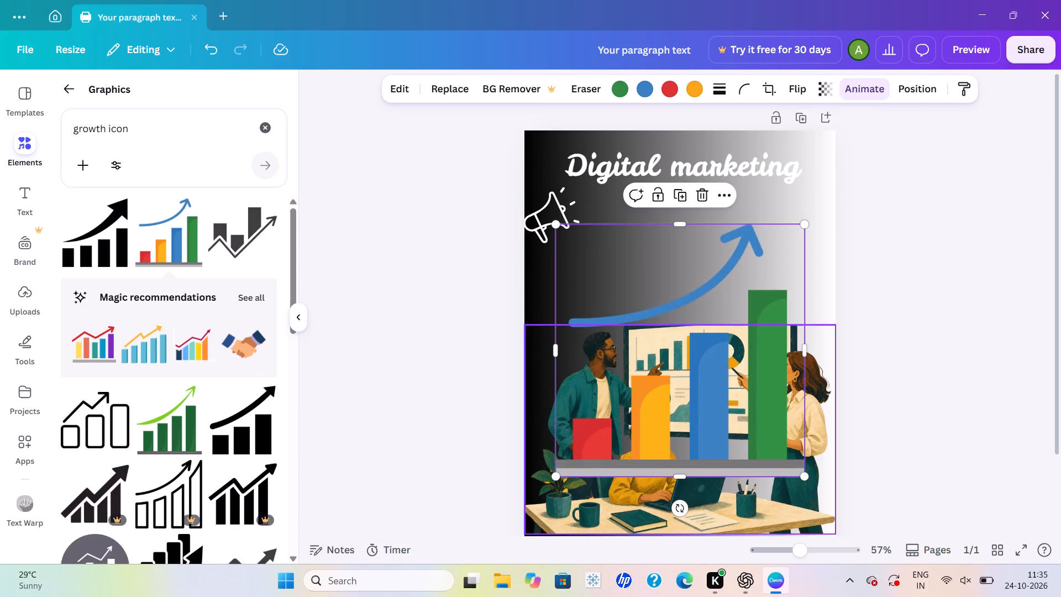
Shrink the multicoloured growth chart to a small icon and place it by the page's right edge, just below the heading.
left_click_drag(560, 471, 675, 278)
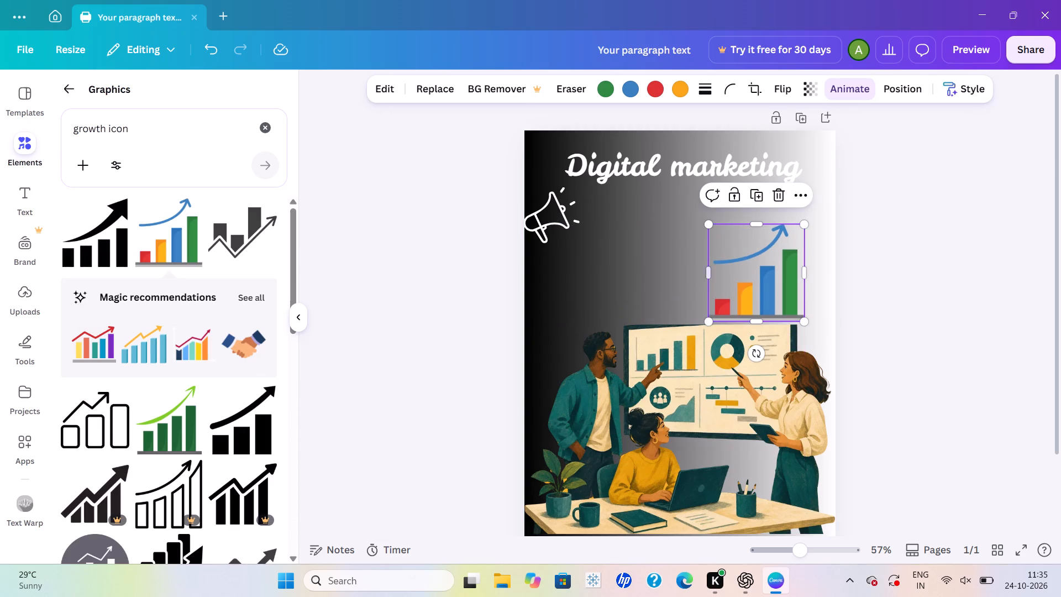
left_click_drag(747, 261, 782, 211)
left_click_drag(835, 271, 816, 251)
left_click_drag(796, 242, 806, 243)
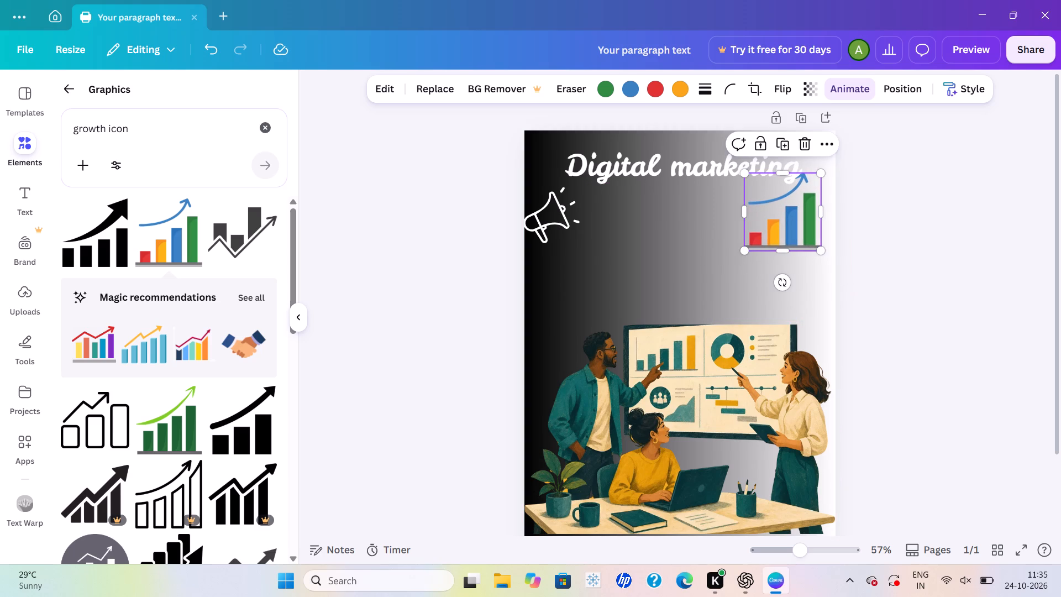
left_click_drag(806, 243, 810, 243)
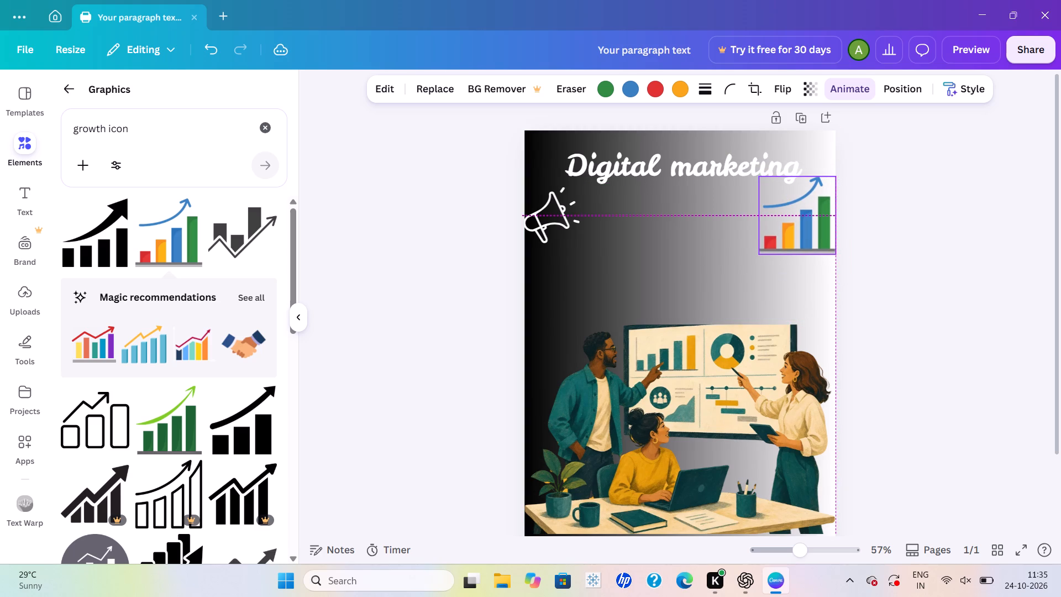
left_click_drag(810, 243, 806, 240)
left_click_drag(756, 251, 769, 247)
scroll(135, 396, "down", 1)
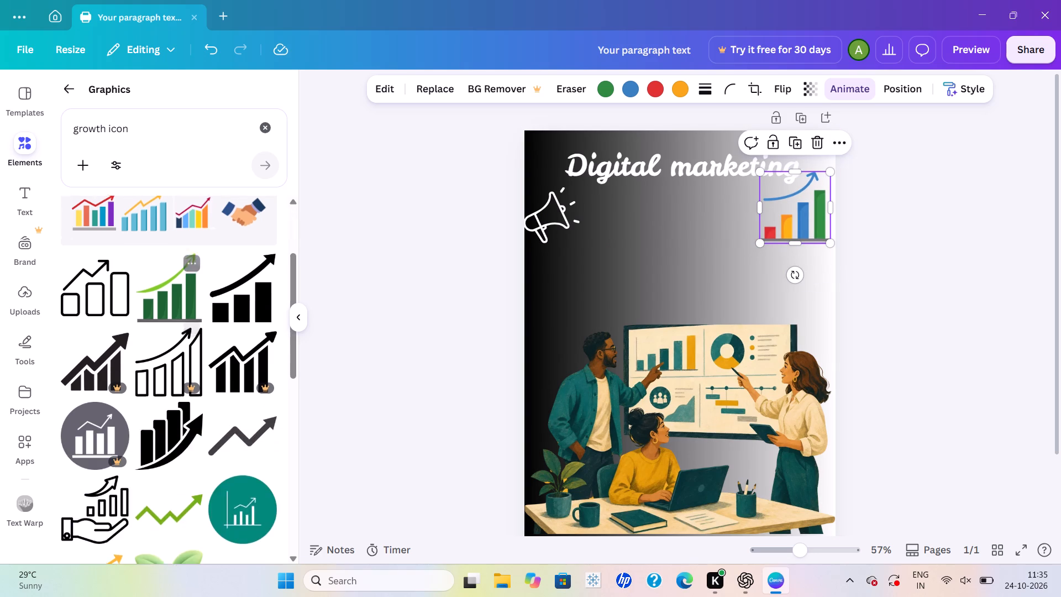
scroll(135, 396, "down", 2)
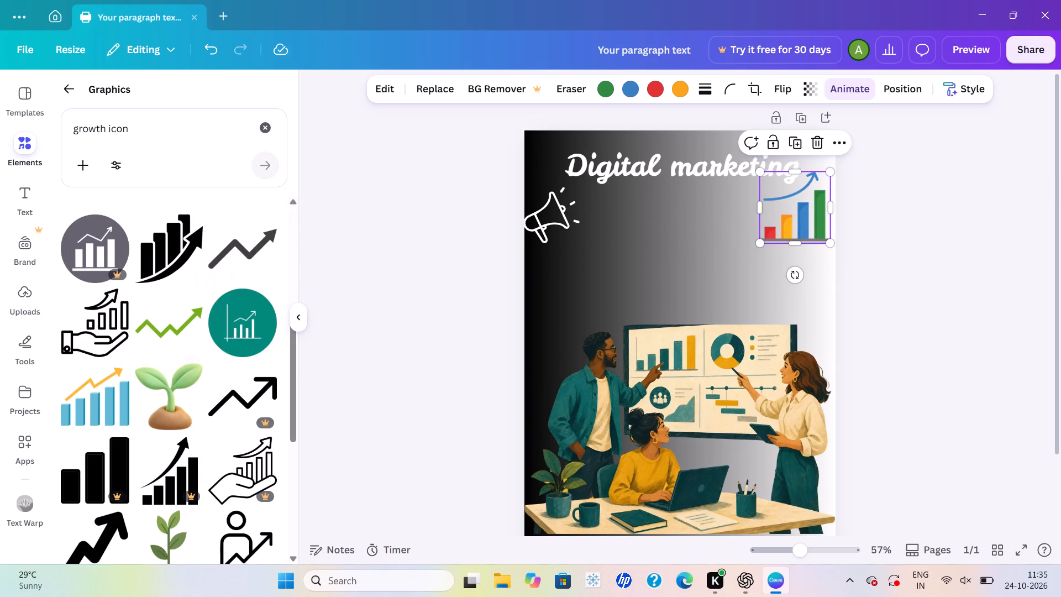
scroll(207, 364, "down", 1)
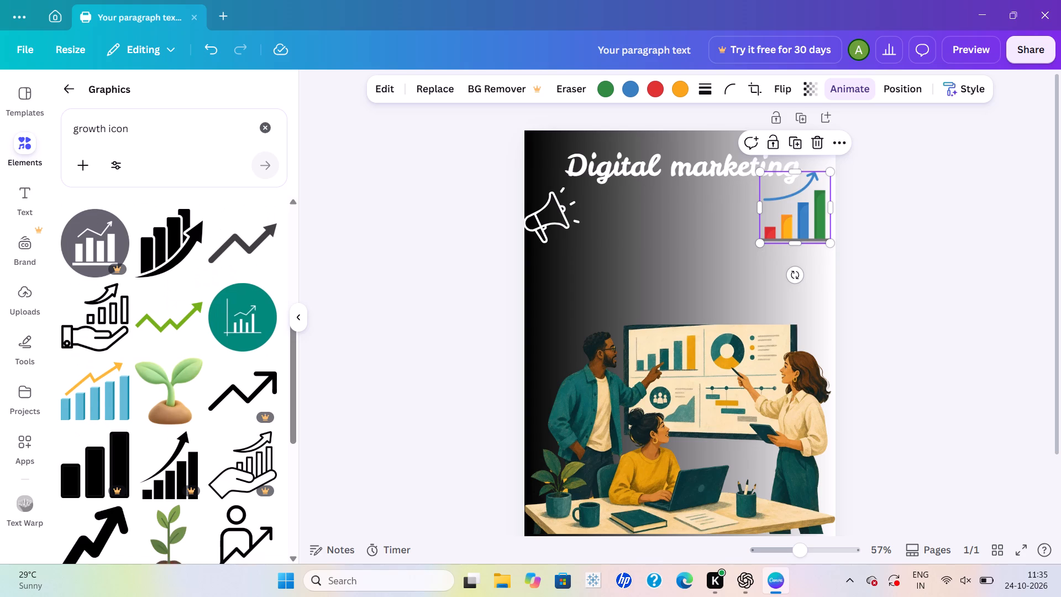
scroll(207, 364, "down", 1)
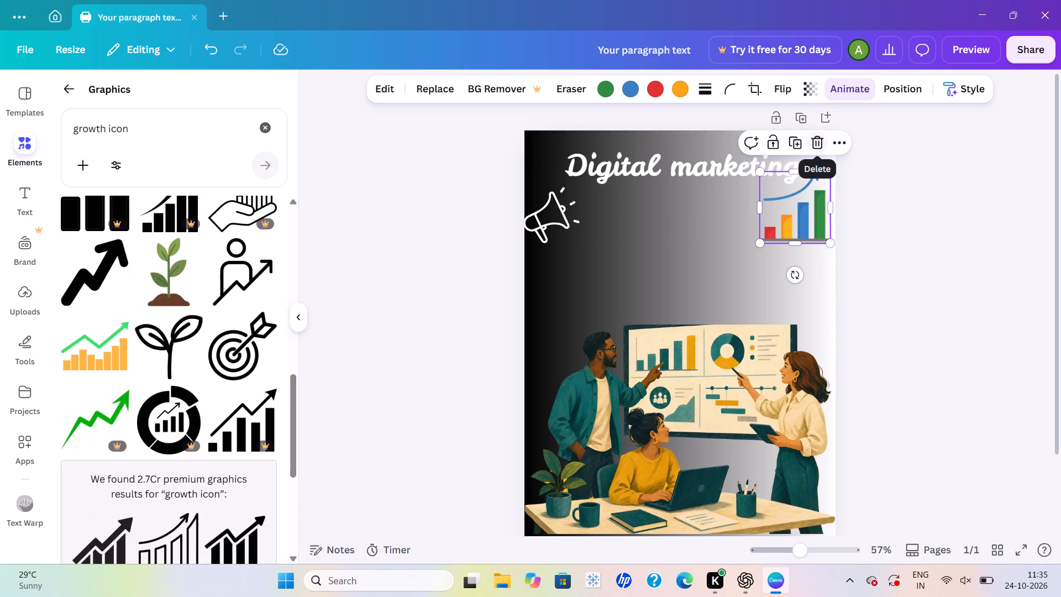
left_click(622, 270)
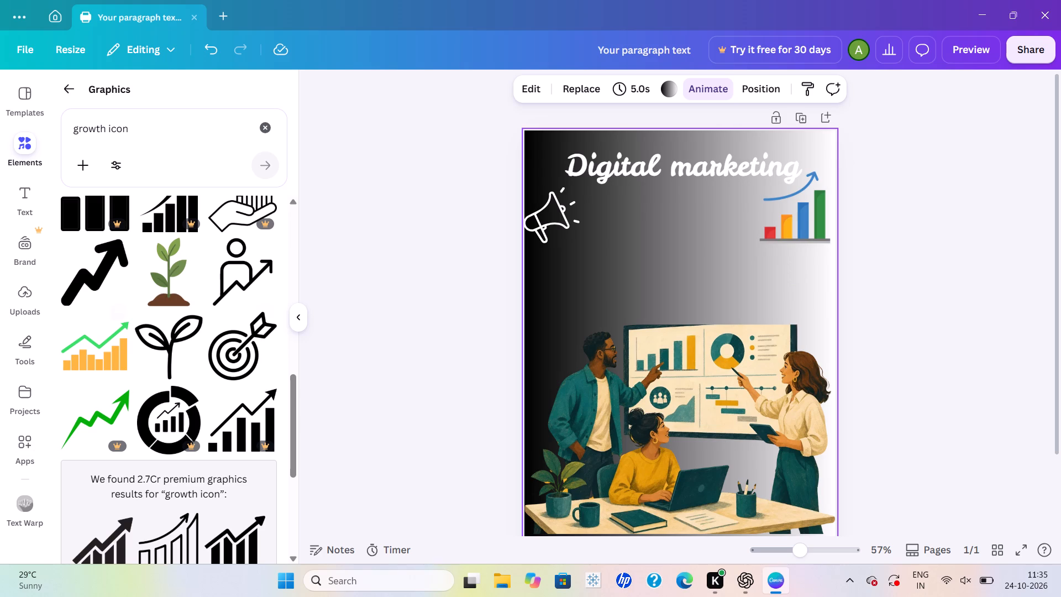
Search the graphics for "join now" and add the purple and yellow JOIN NOW graphic with the two shaking hands.
left_click(266, 126)
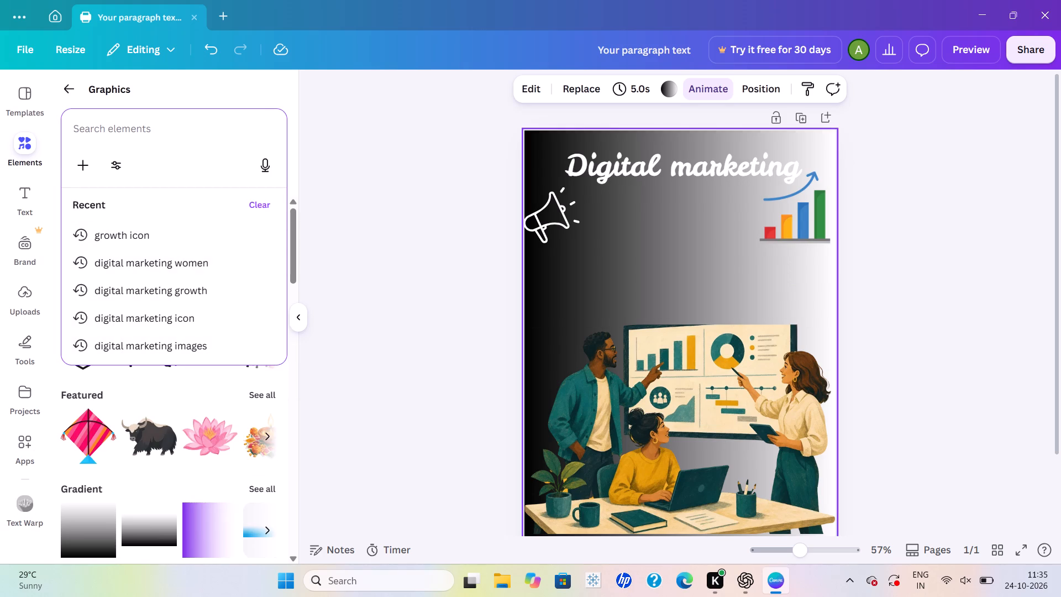
type("join")
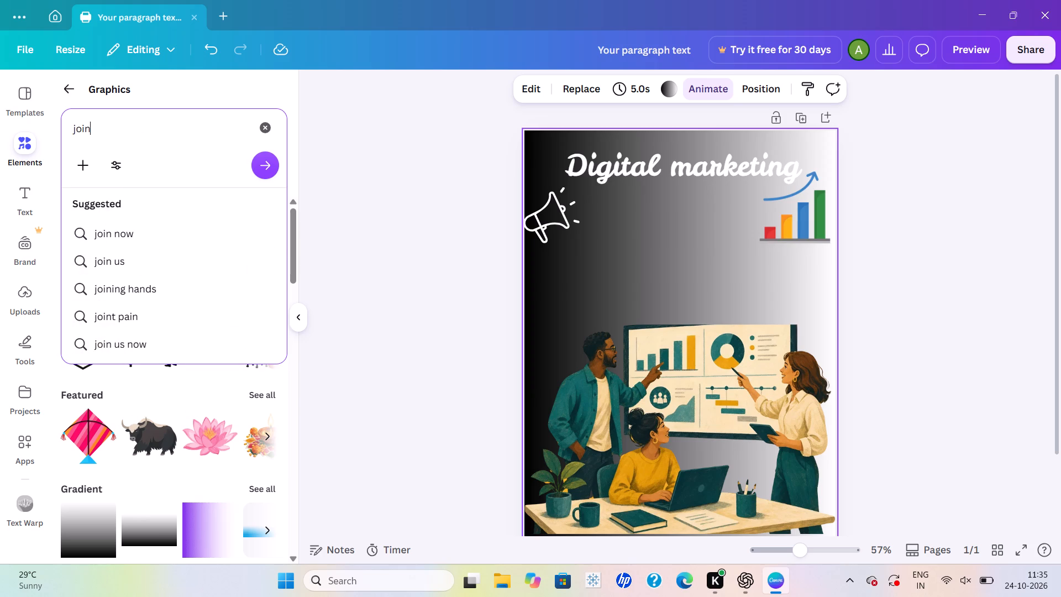
left_click(151, 227)
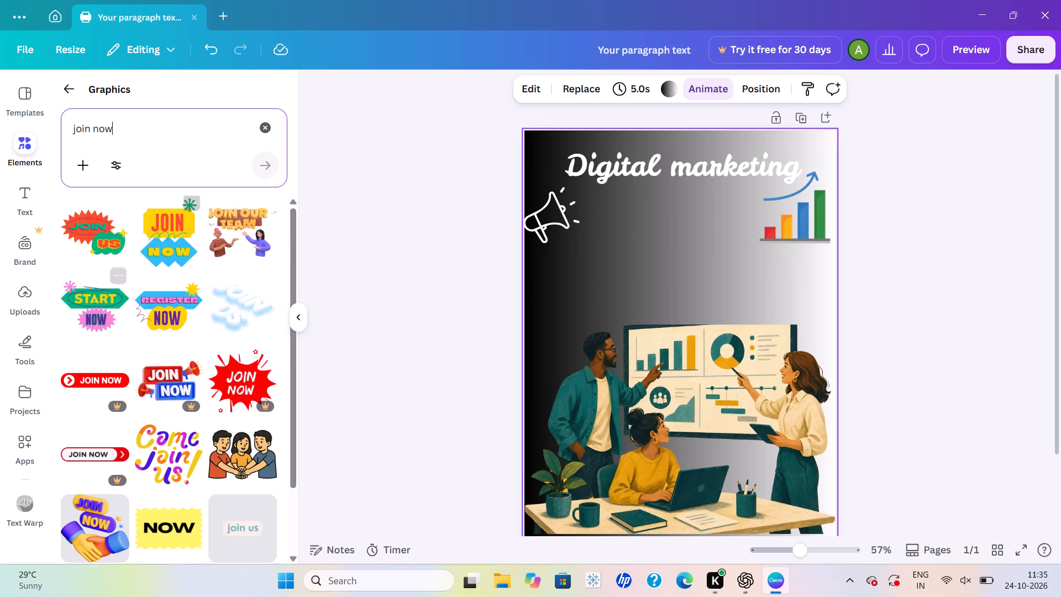
scroll(145, 366, "down", 2)
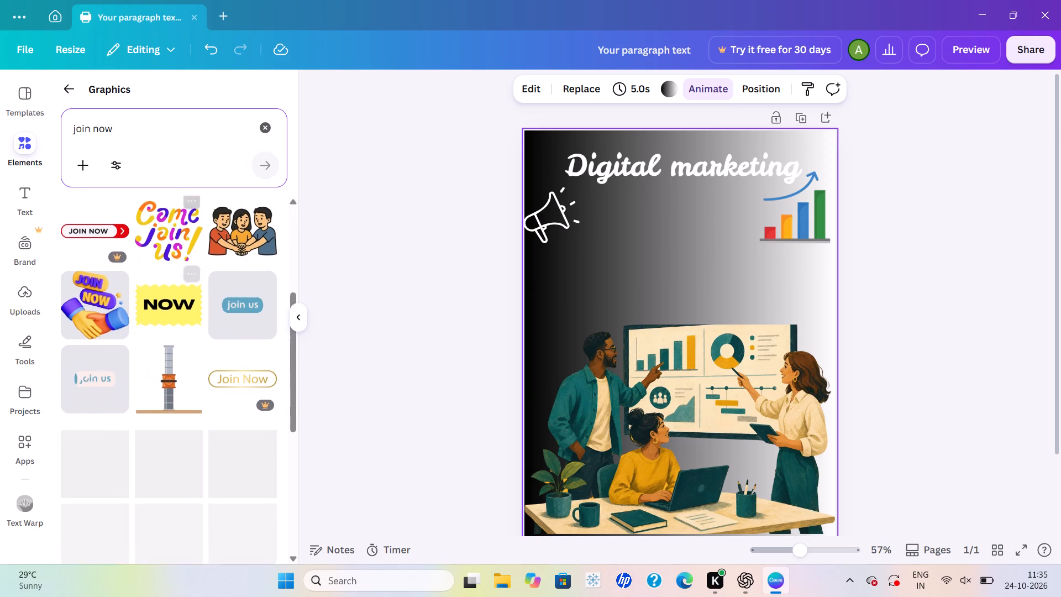
scroll(145, 366, "down", 1)
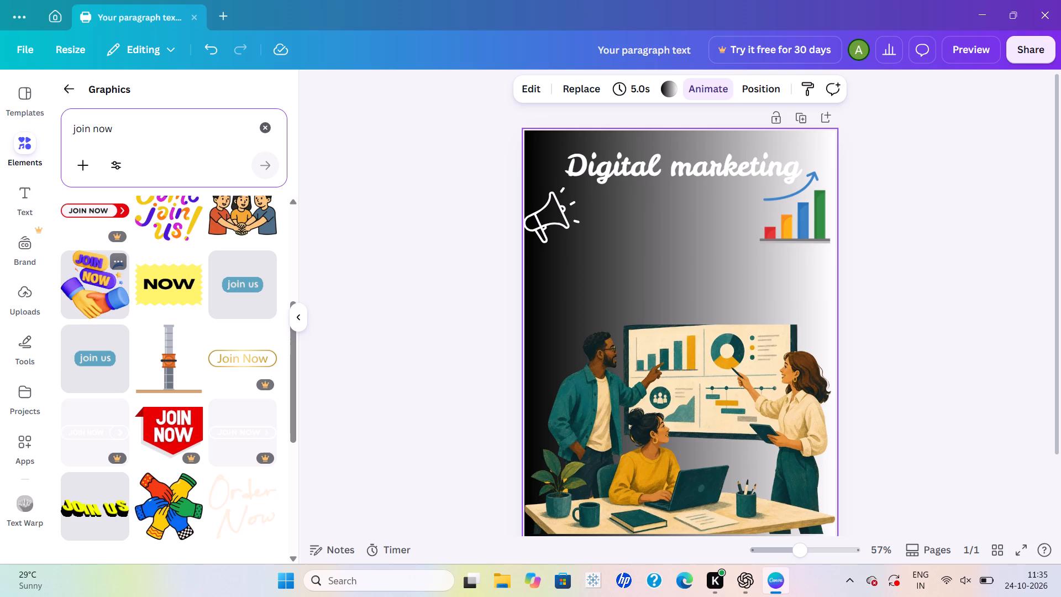
scroll(129, 292, "up", 1)
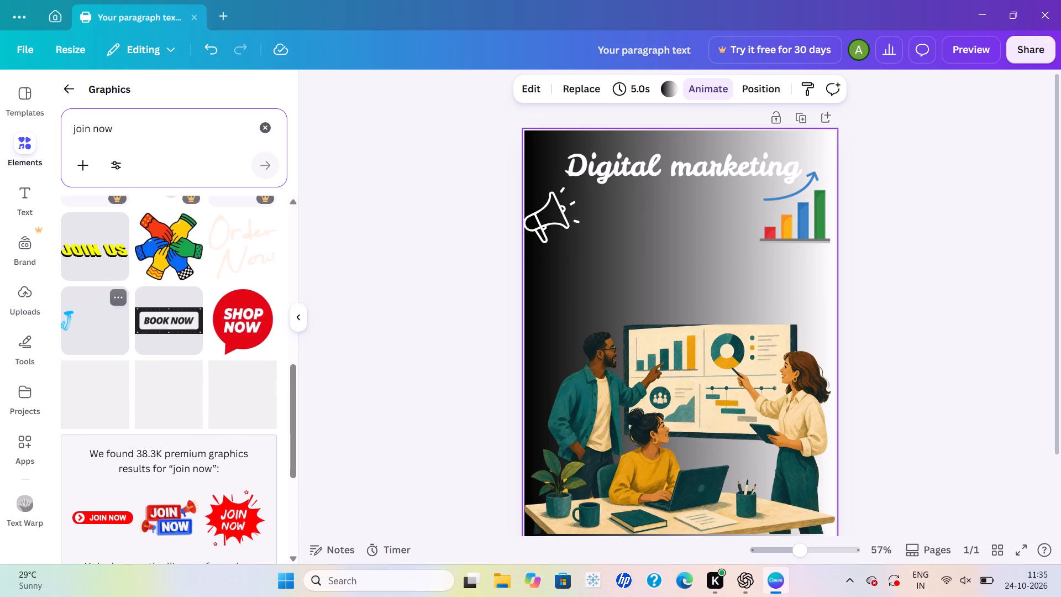
scroll(129, 292, "up", 1)
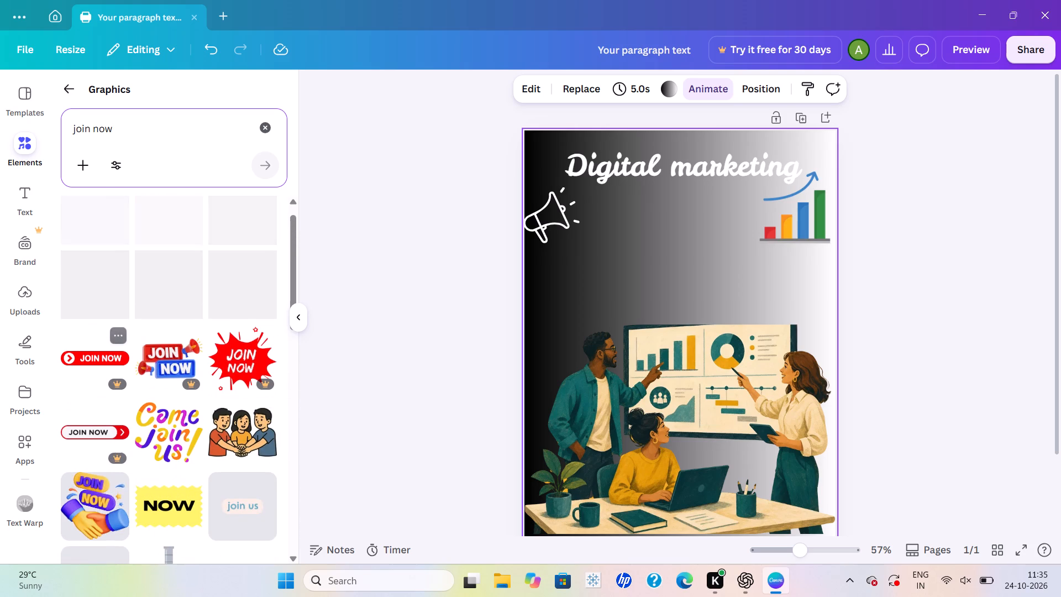
scroll(129, 292, "down", 2)
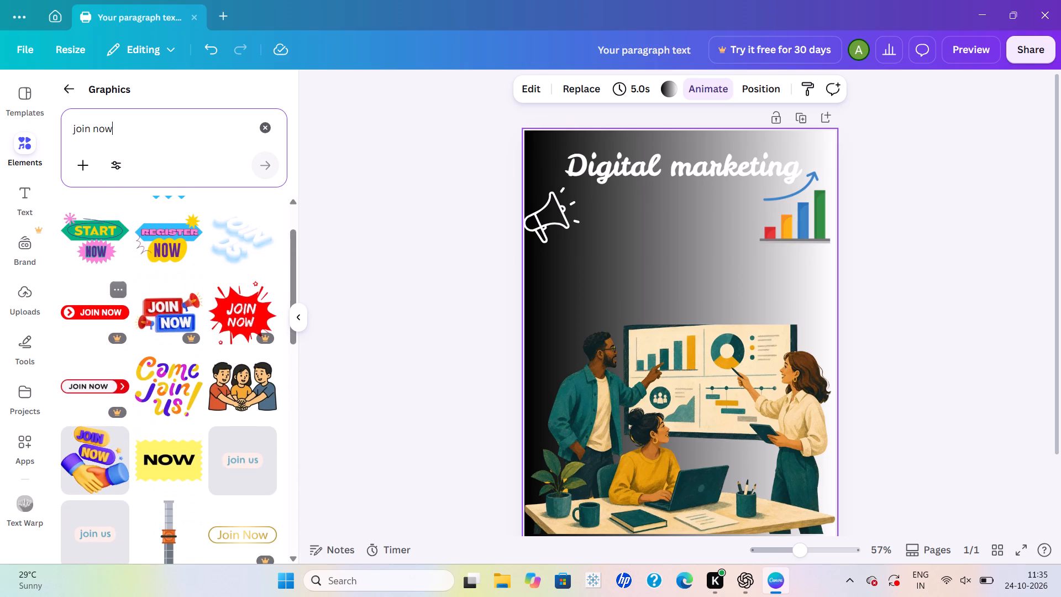
left_click(105, 451)
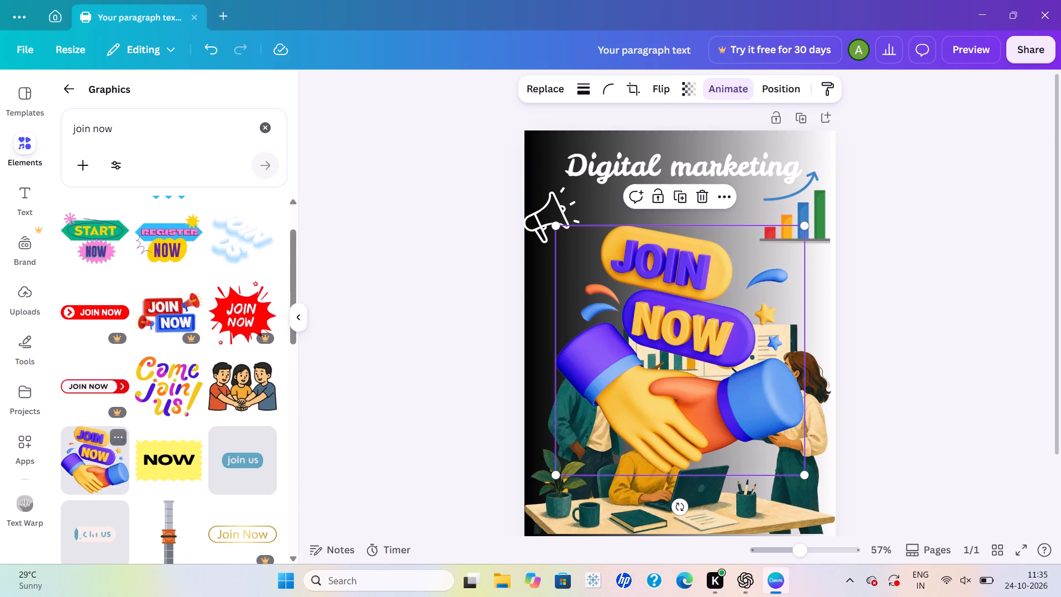
Shrink the JOIN NOW handshake graphic and centre it below the heading, between the megaphone and the growth chart.
left_click_drag(803, 465, 796, 373)
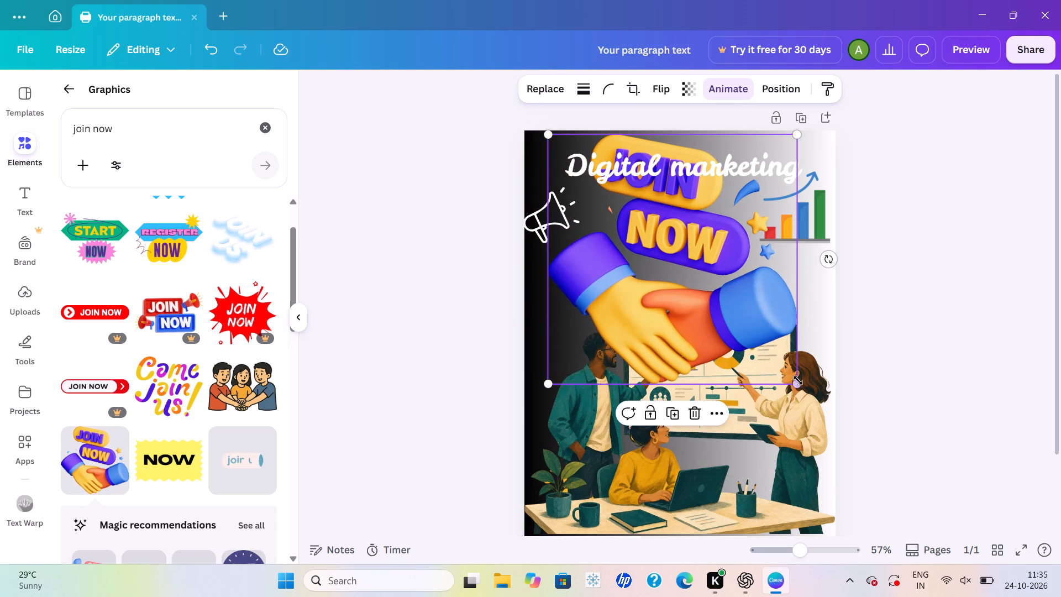
left_click_drag(796, 381, 698, 261)
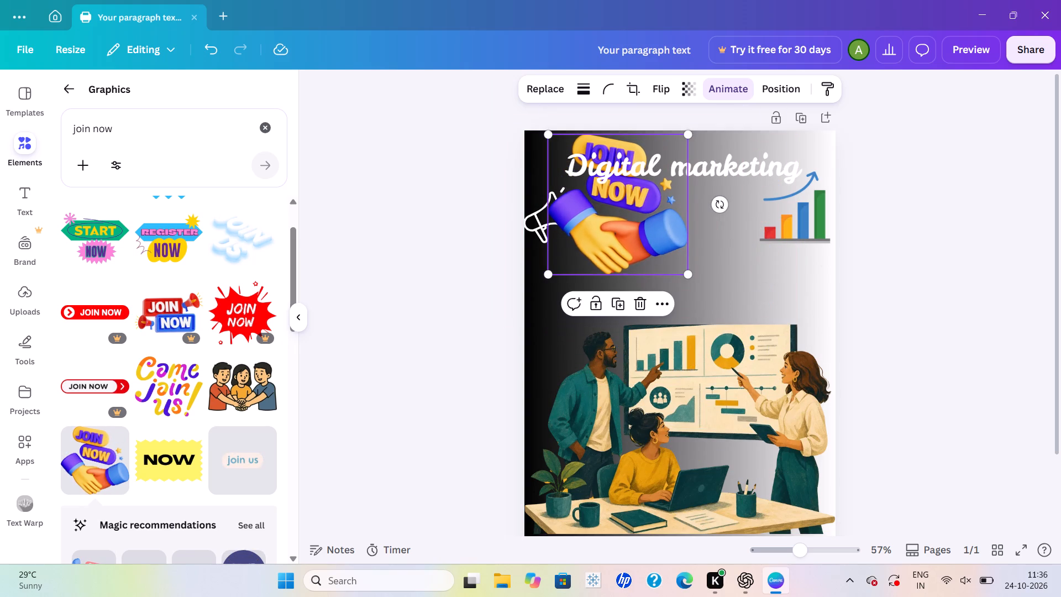
left_click_drag(621, 200, 671, 244)
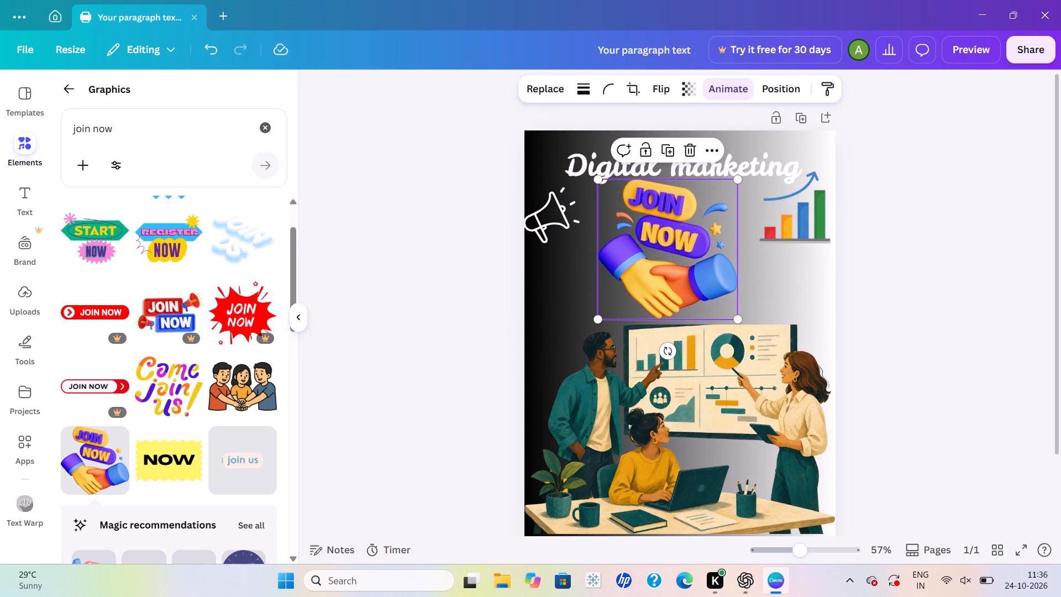
left_click_drag(598, 313, 605, 326)
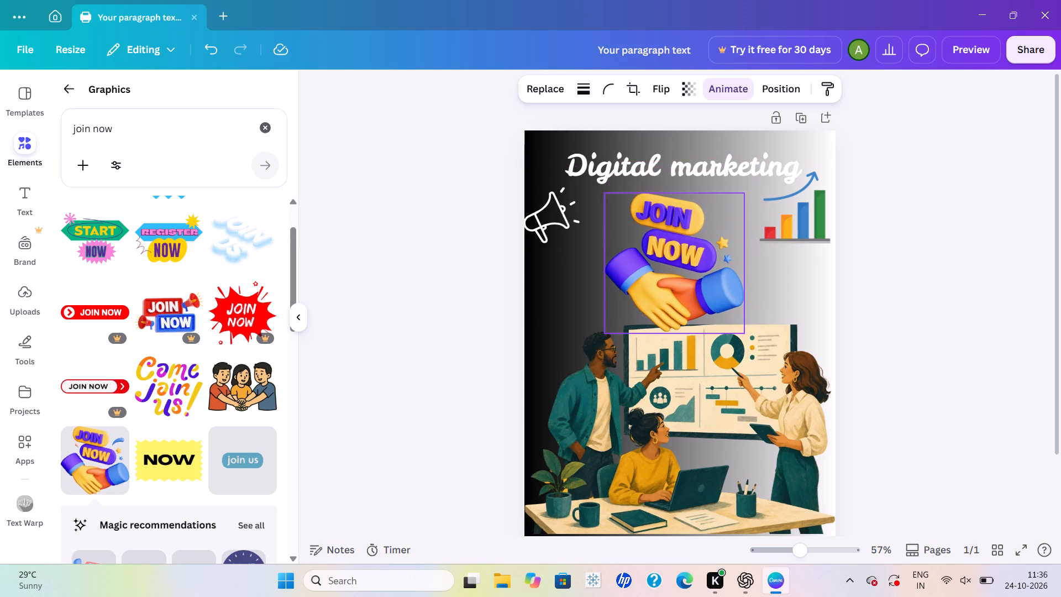
left_click_drag(605, 326, 603, 326)
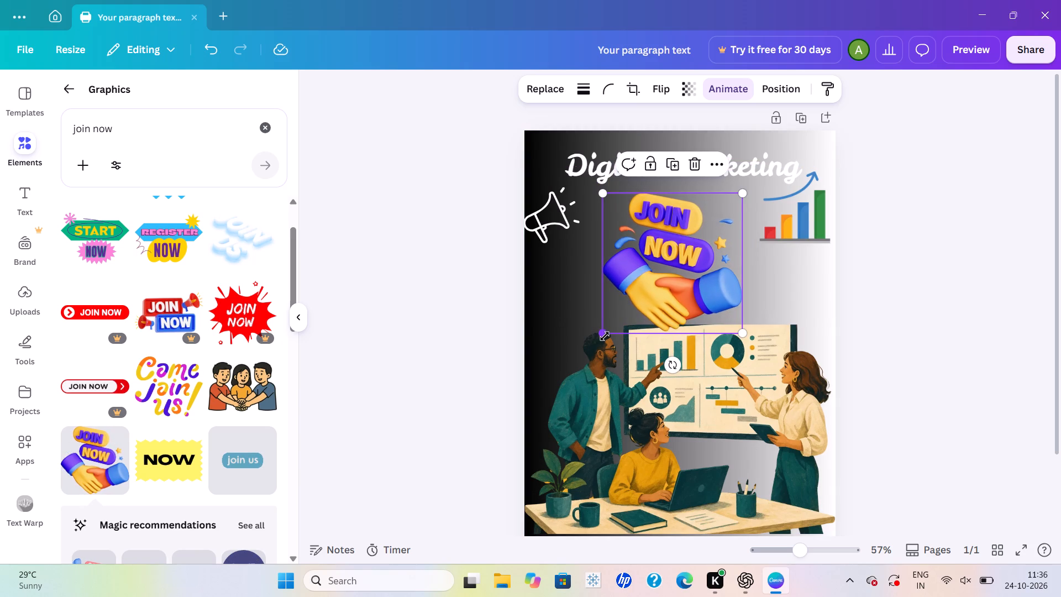
left_click_drag(605, 336, 636, 276)
left_click_drag(685, 261, 670, 278)
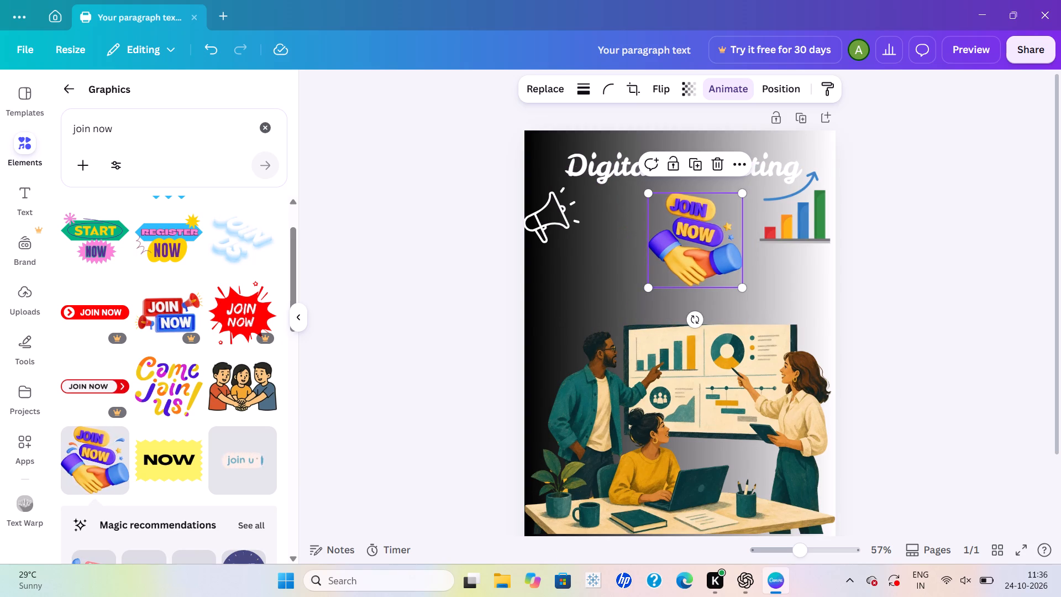
left_click_drag(670, 278, 657, 266)
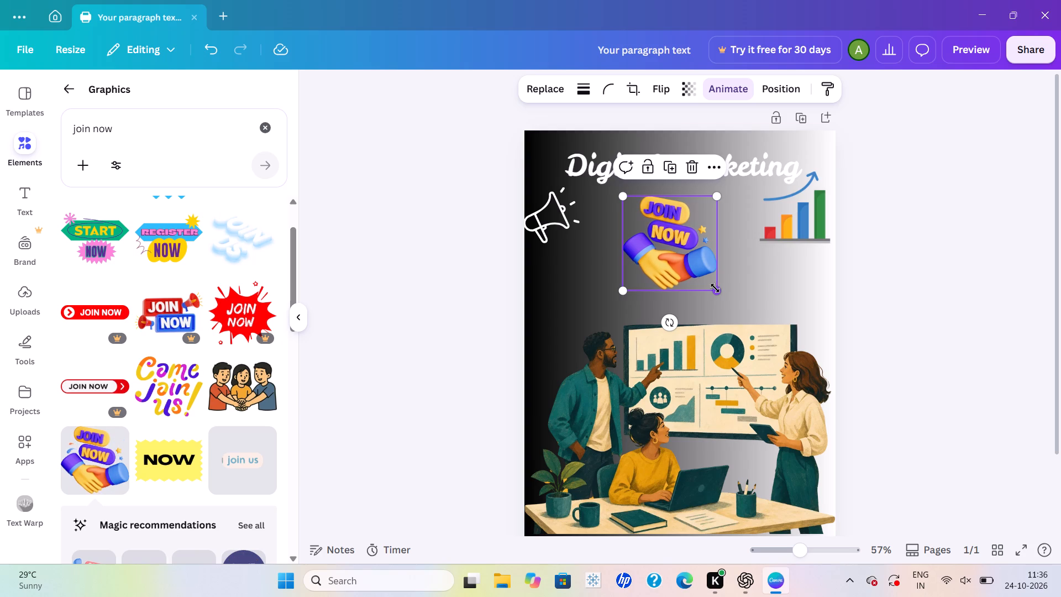
left_click_drag(715, 288, 730, 284)
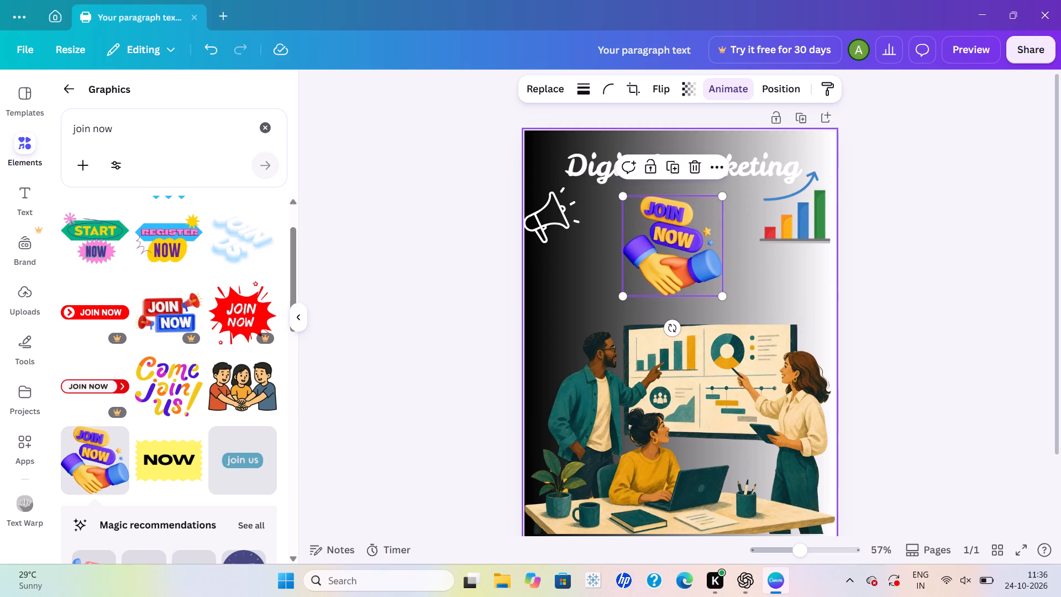
left_click(561, 261)
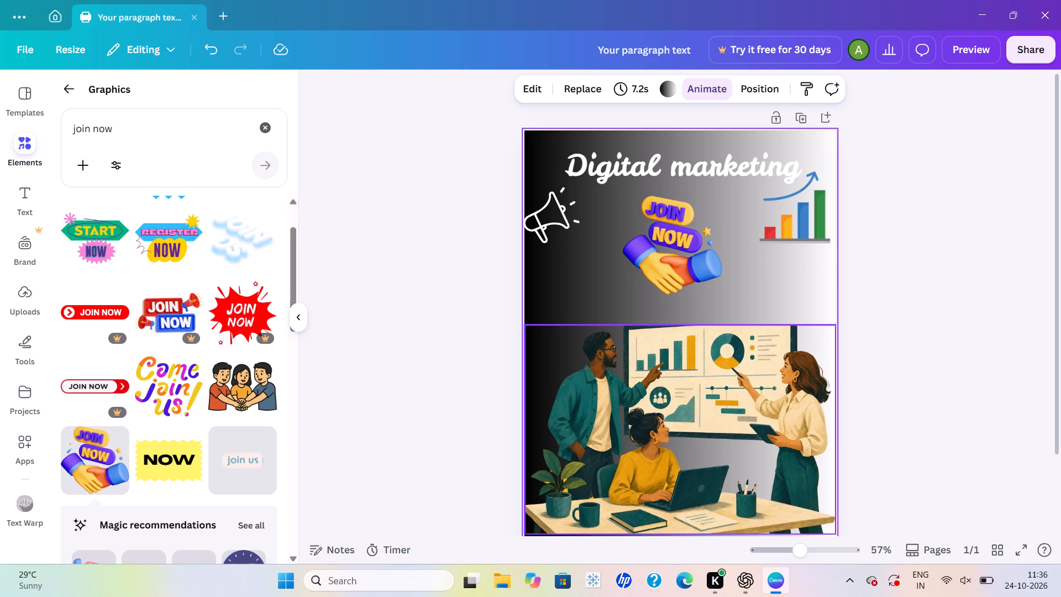
Apply the Outline text effect to the "Digital marketing" heading, with thickness 50 and a grey outline, after trying the Background effect.
left_click(759, 177)
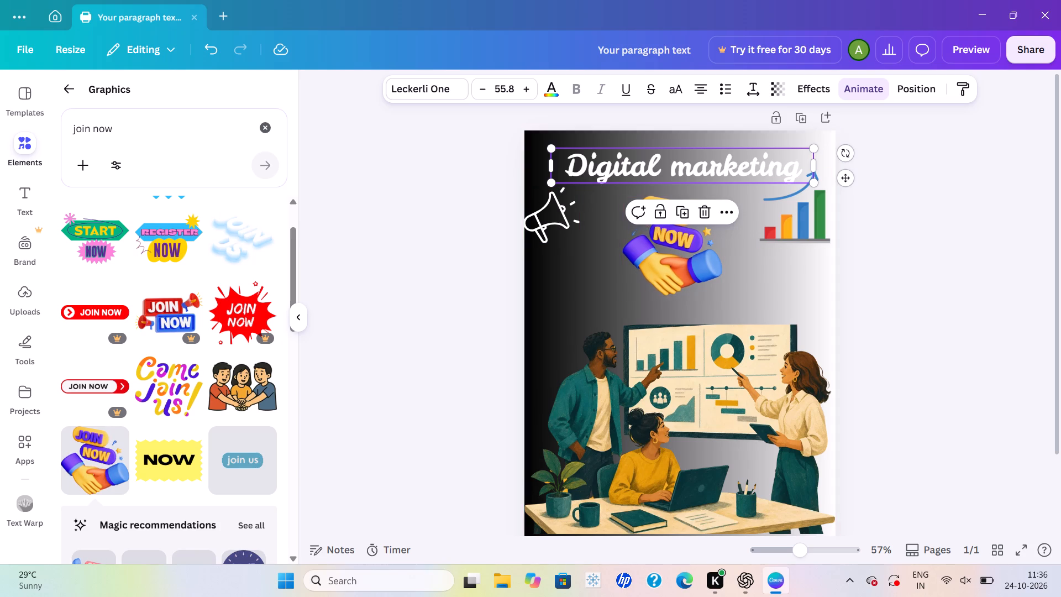
left_click(808, 92)
left_click(120, 251)
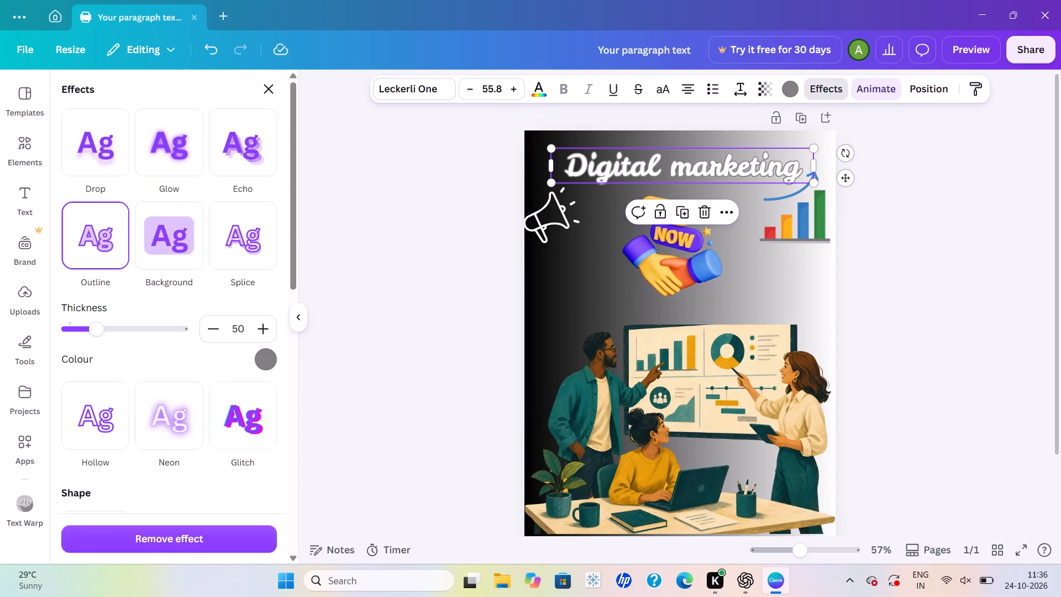
left_click(170, 247)
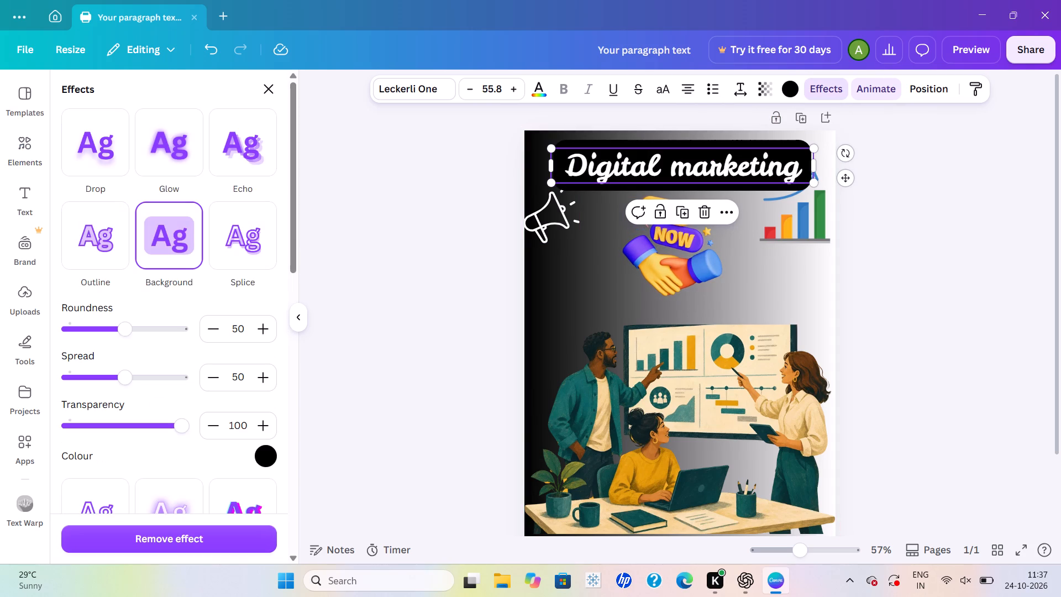
left_click(111, 240)
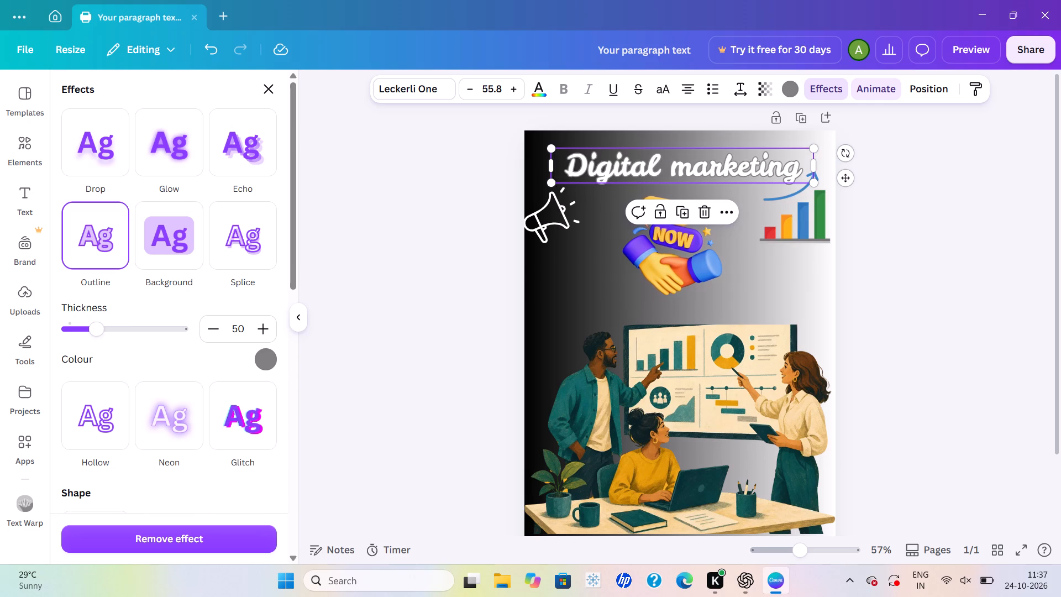
Replay the Skate animation on the "Digital marketing" heading, then deselect the heading.
left_click(883, 85)
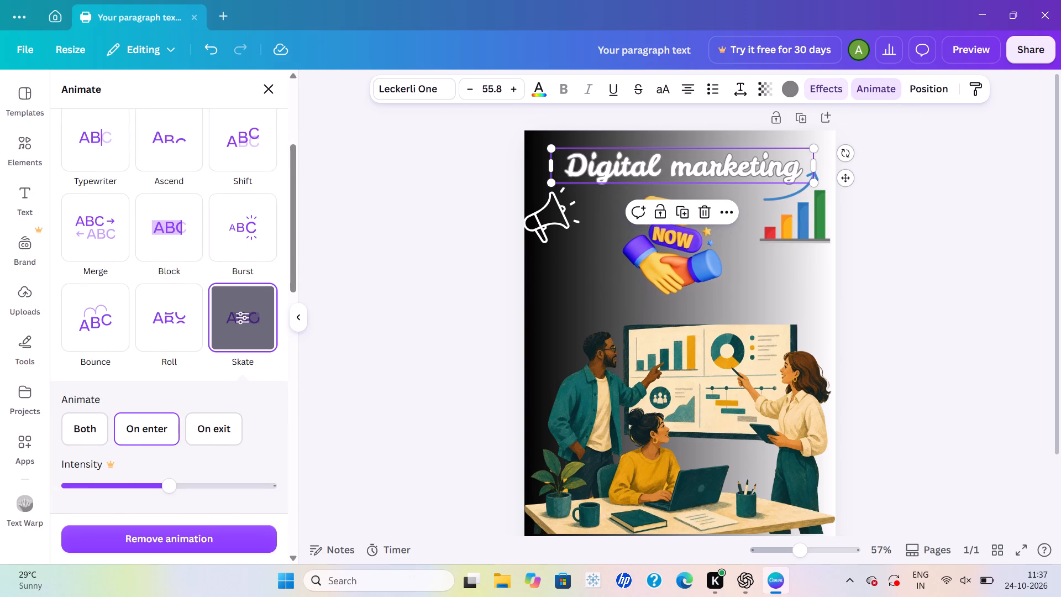
left_click(233, 331)
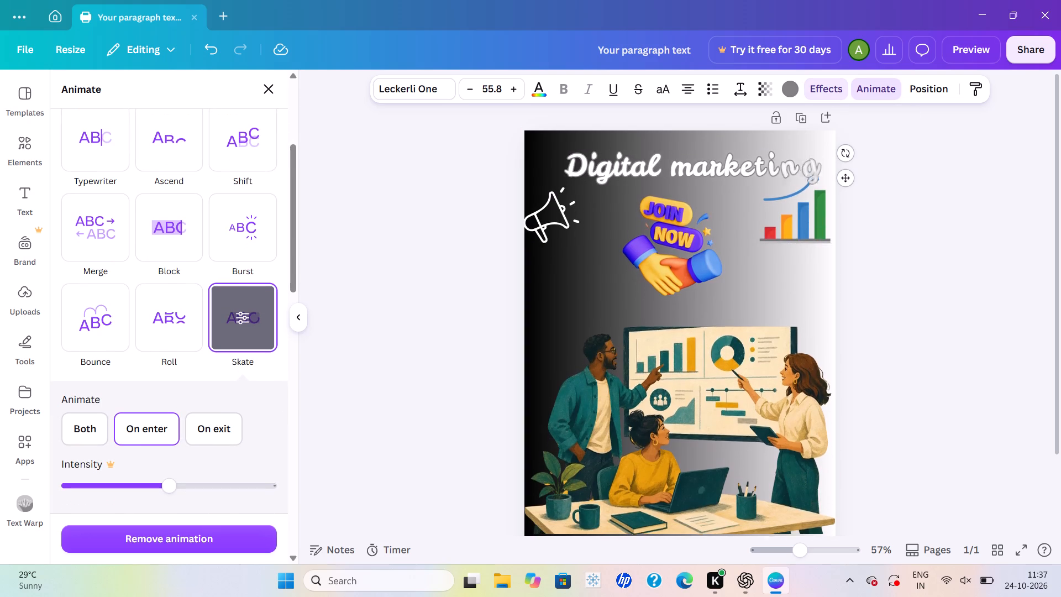
left_click(374, 333)
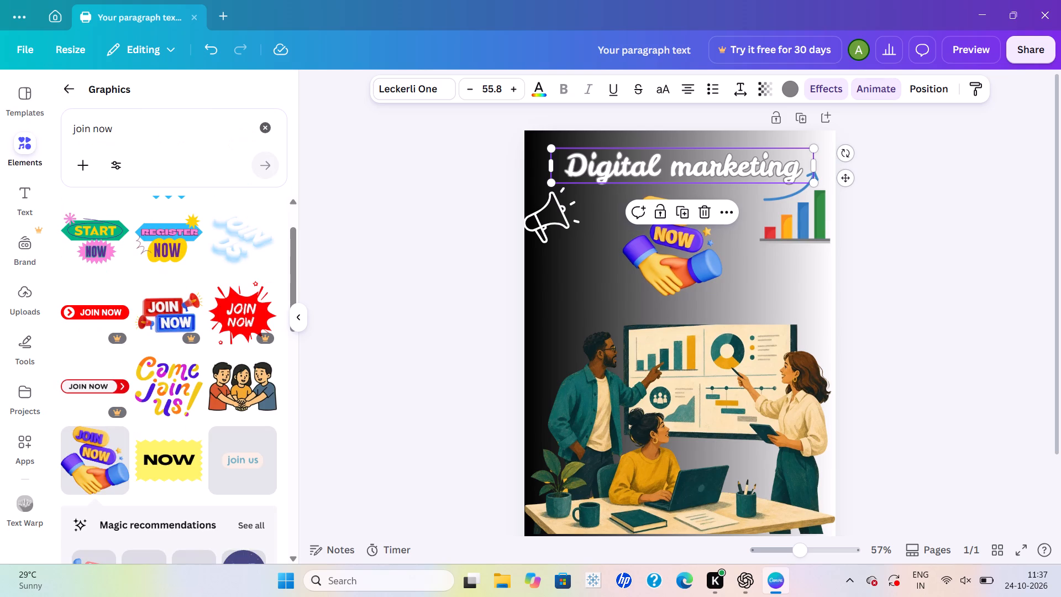
left_click(1052, 156)
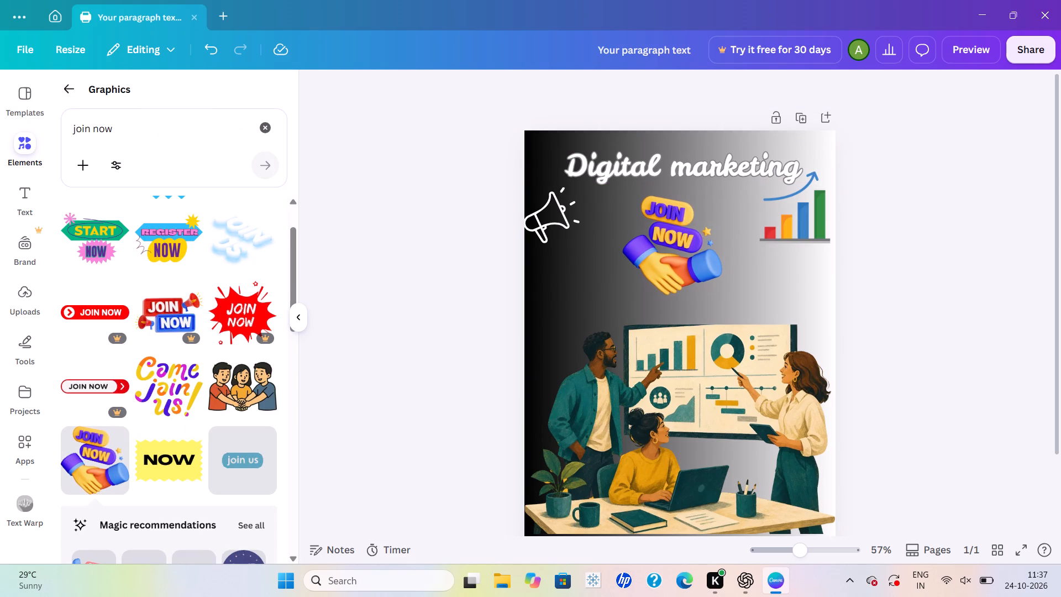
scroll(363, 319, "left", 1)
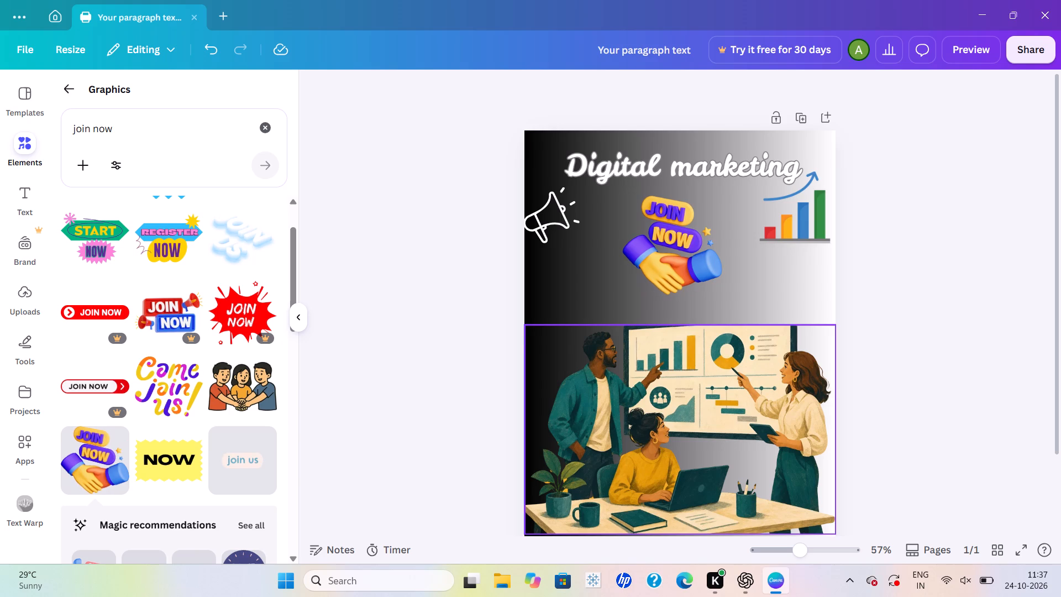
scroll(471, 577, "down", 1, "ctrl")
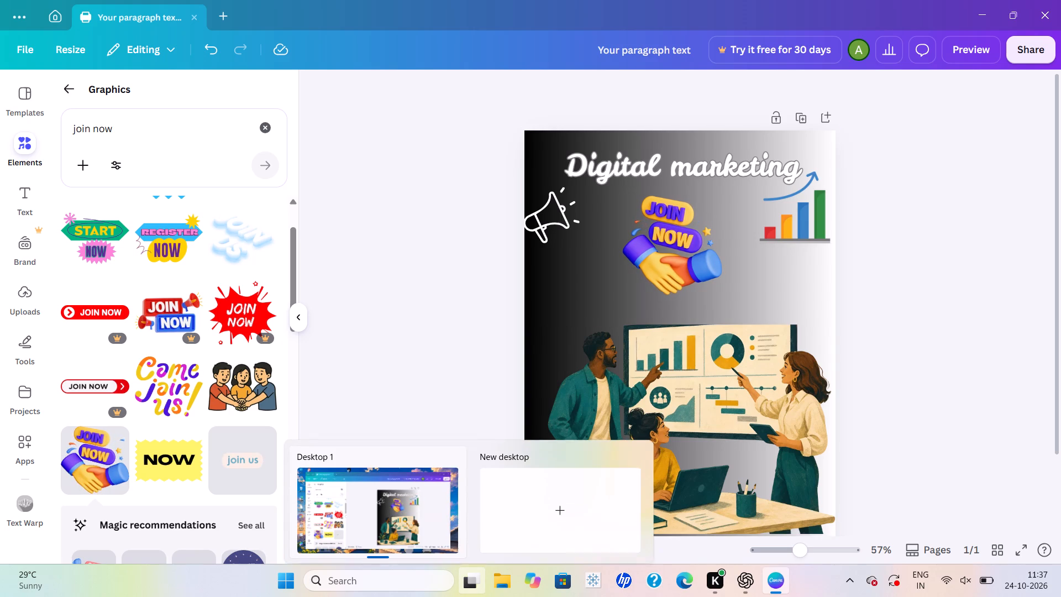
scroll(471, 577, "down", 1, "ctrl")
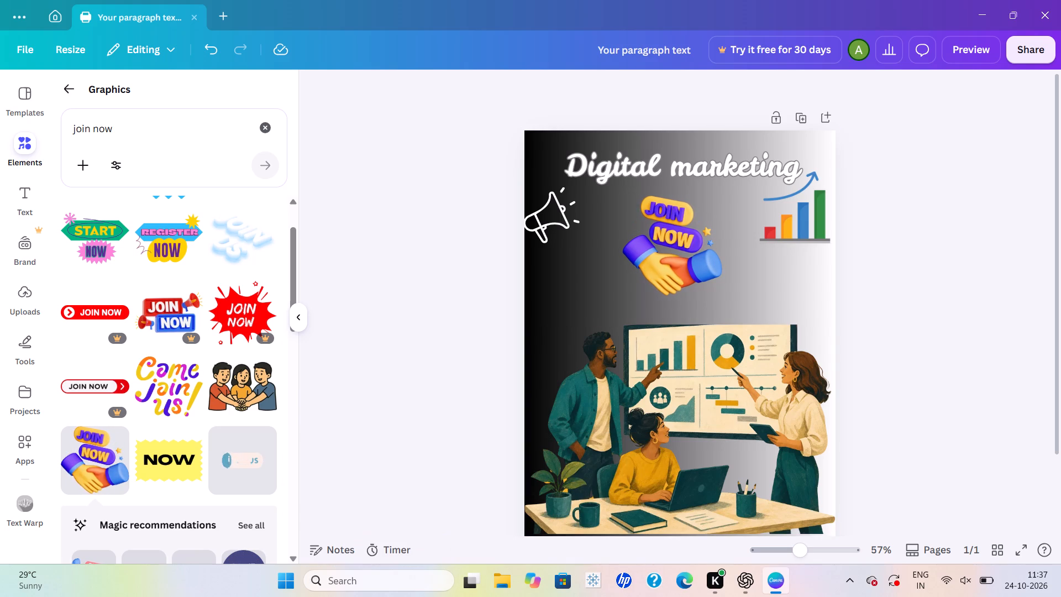
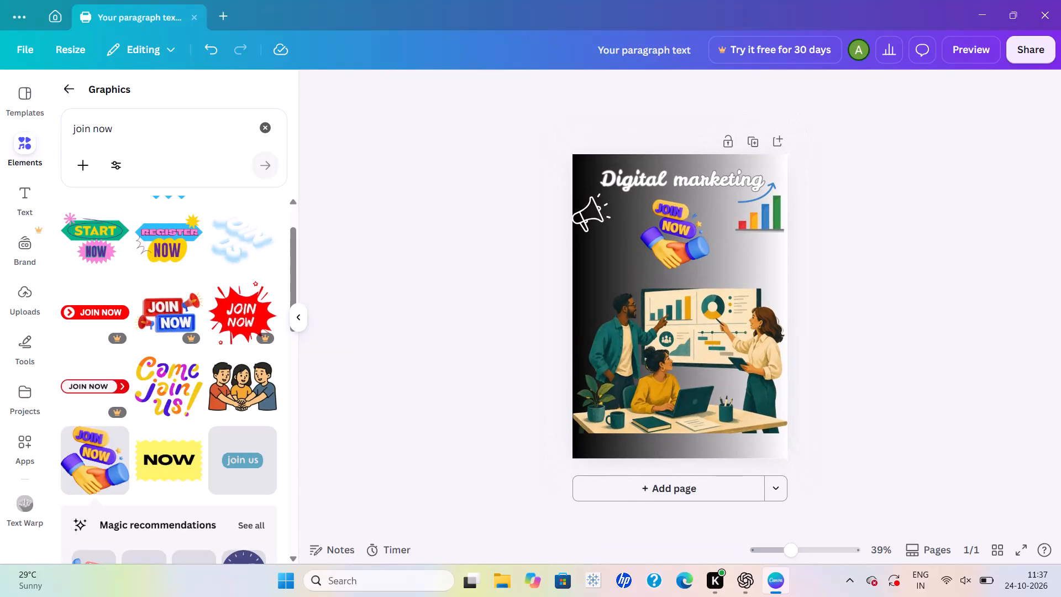
Add a second page after the digital marketing page.
left_click(643, 499)
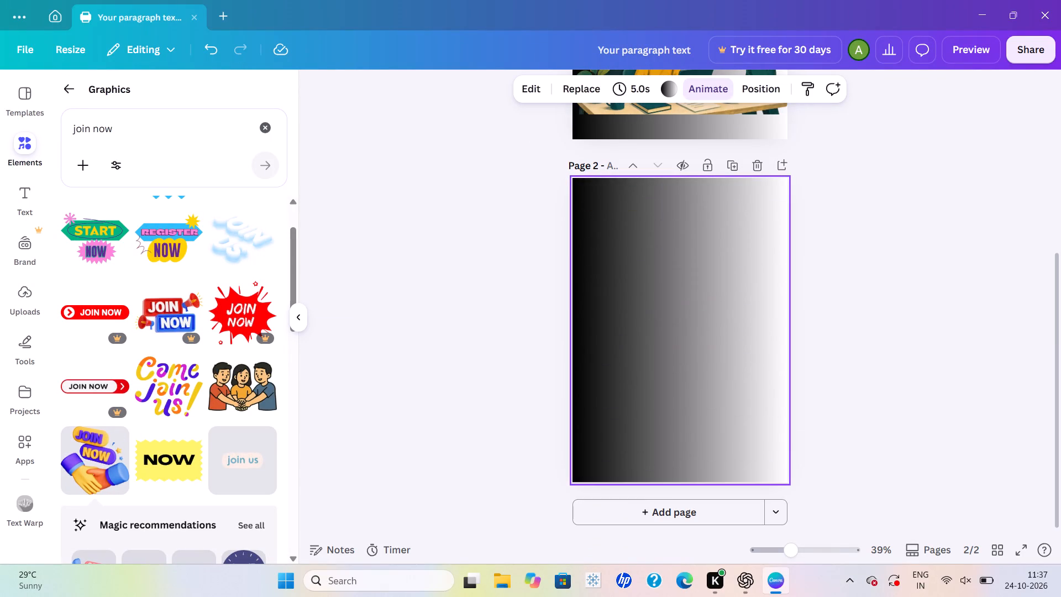
left_click(720, 417)
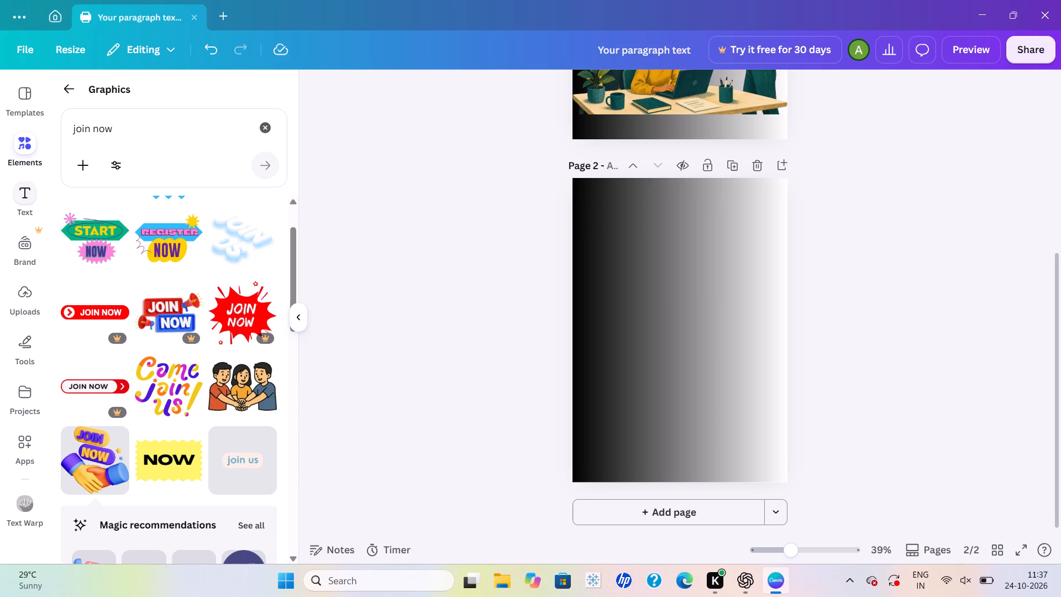
left_click(24, 190)
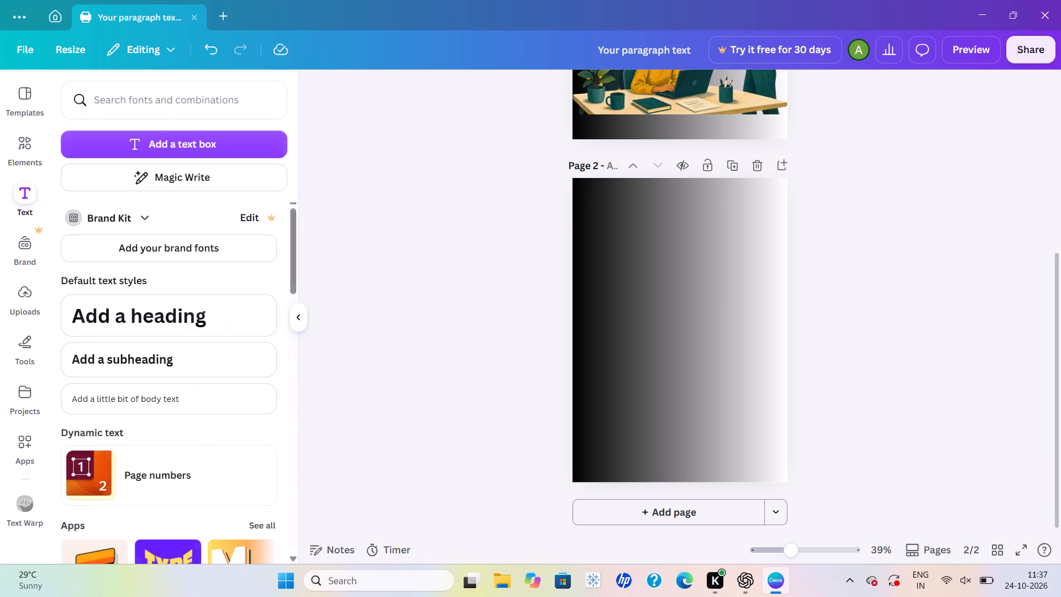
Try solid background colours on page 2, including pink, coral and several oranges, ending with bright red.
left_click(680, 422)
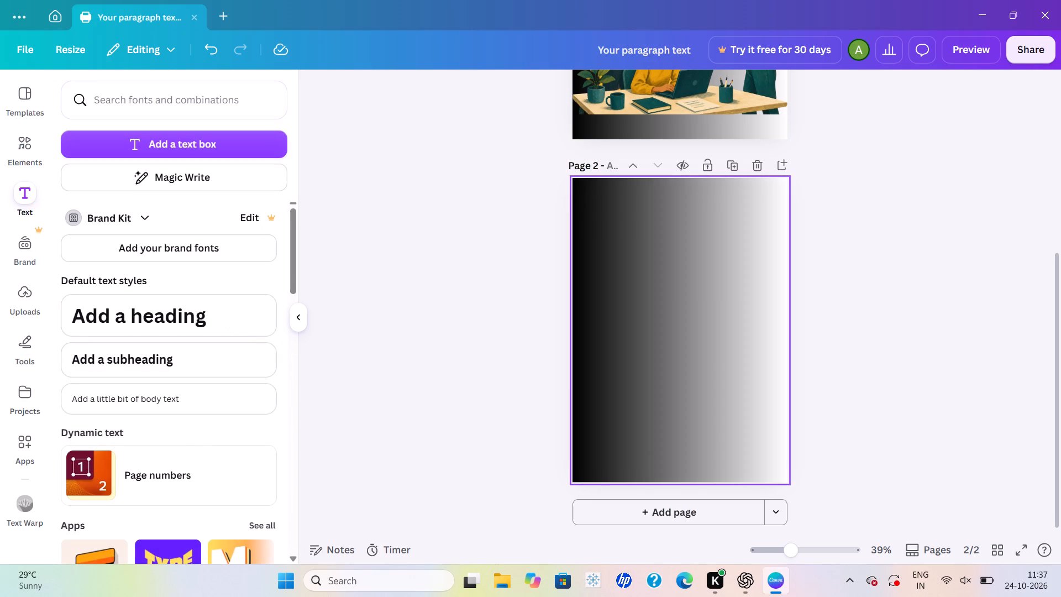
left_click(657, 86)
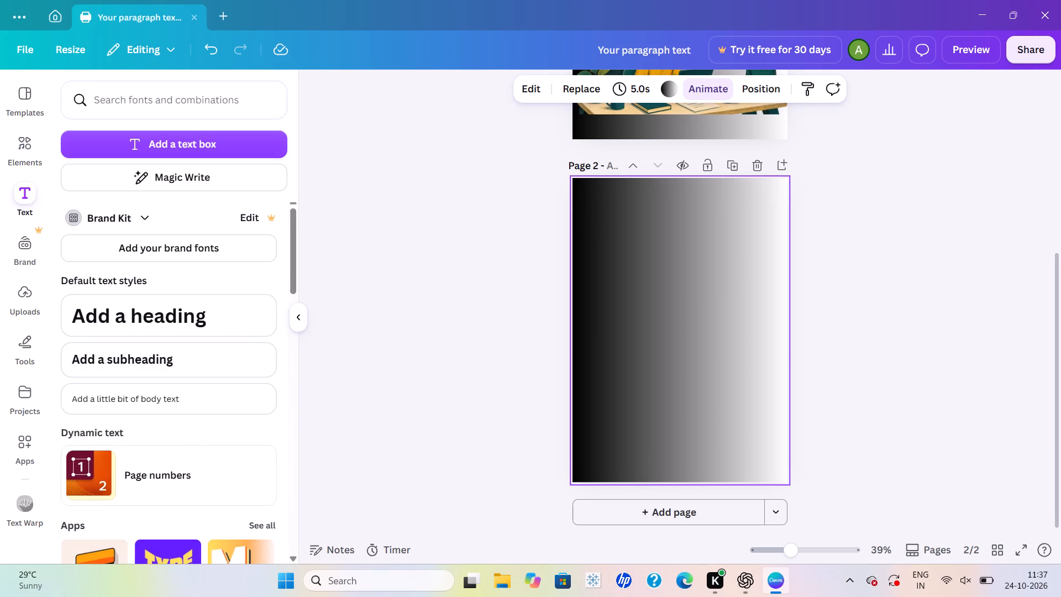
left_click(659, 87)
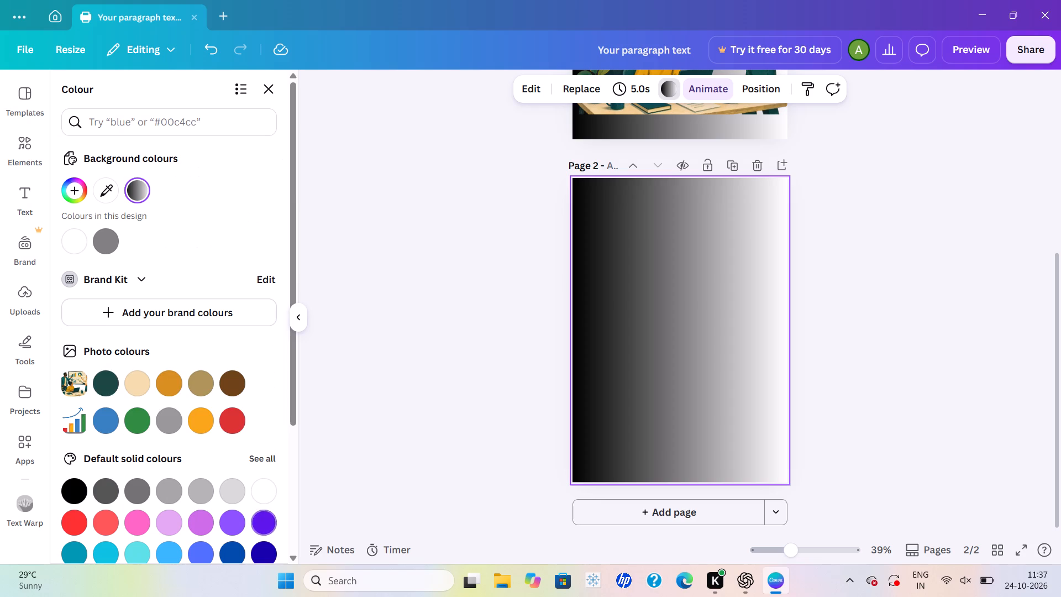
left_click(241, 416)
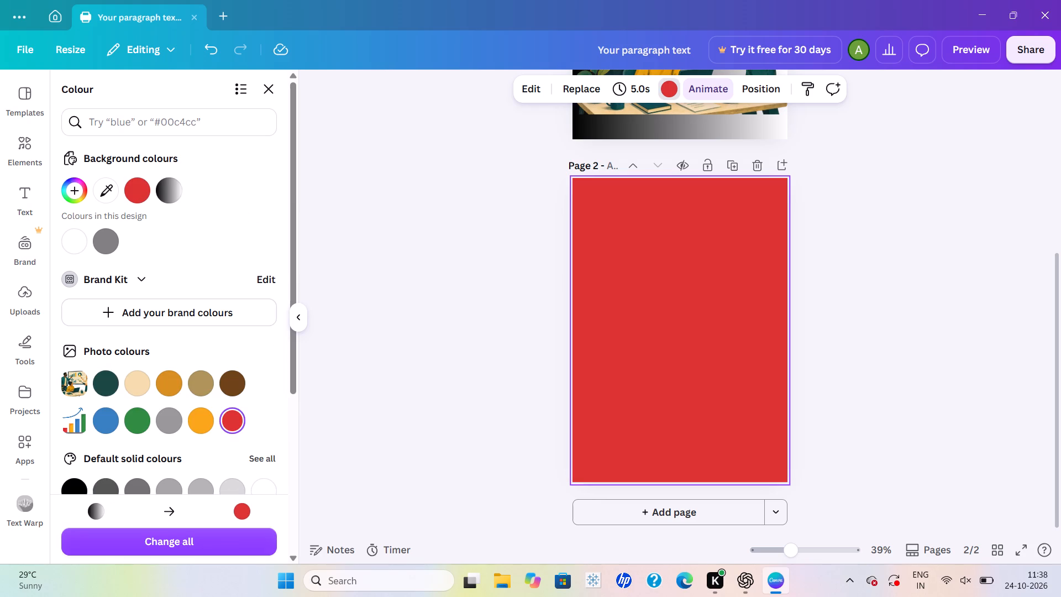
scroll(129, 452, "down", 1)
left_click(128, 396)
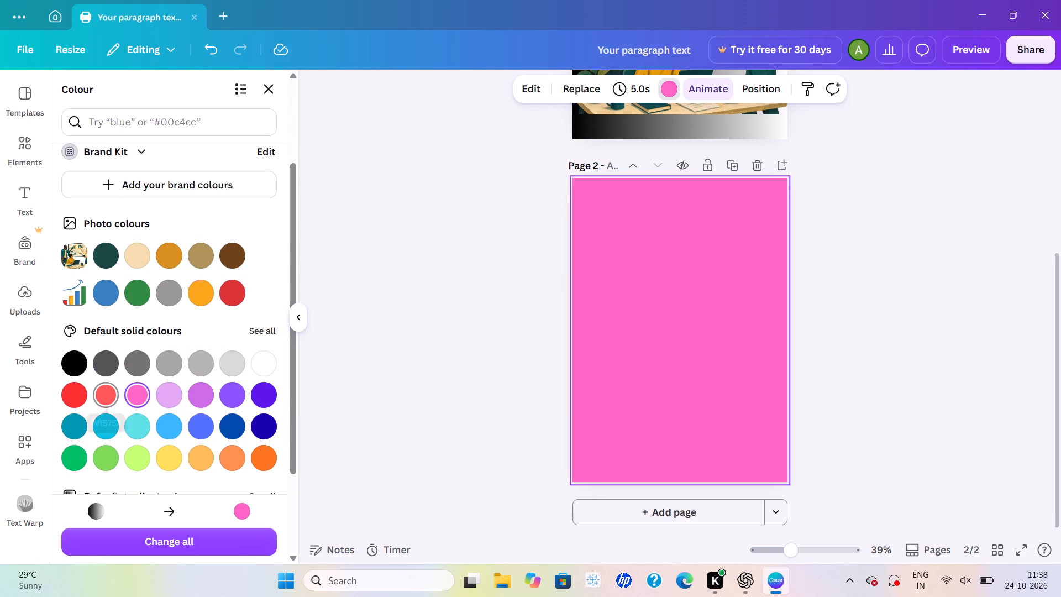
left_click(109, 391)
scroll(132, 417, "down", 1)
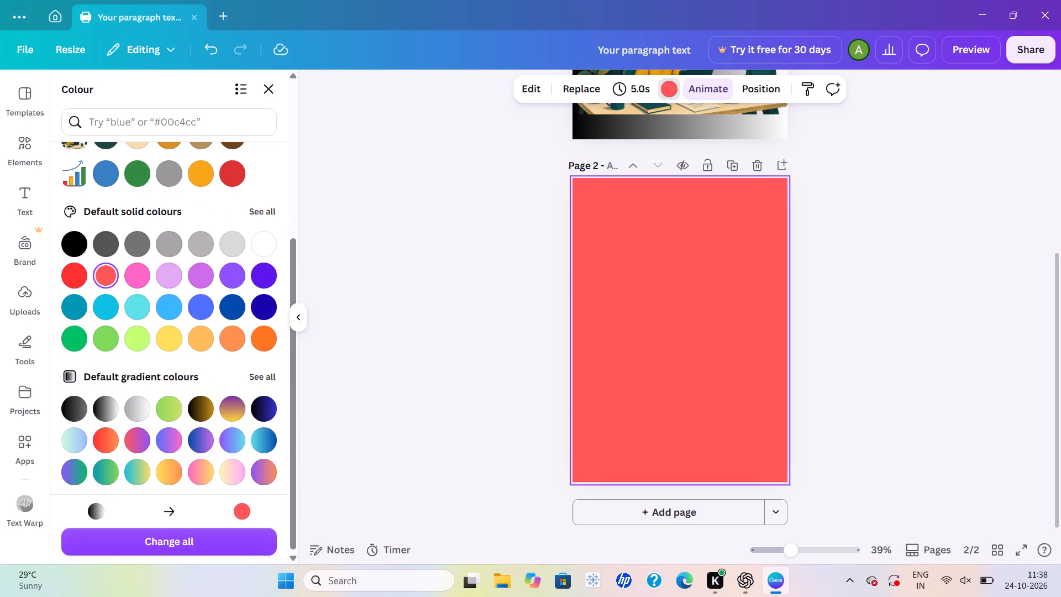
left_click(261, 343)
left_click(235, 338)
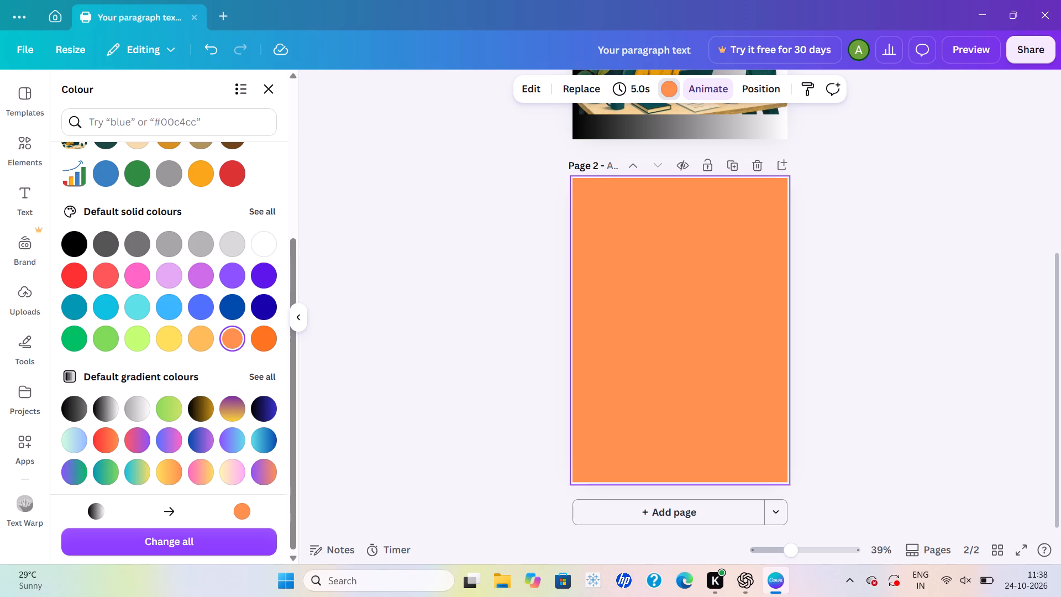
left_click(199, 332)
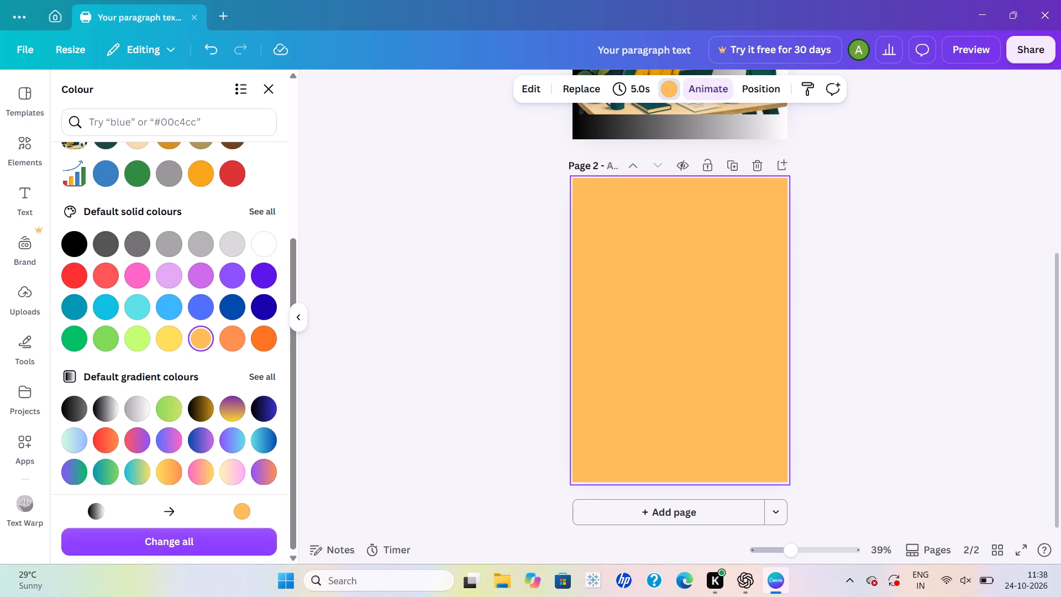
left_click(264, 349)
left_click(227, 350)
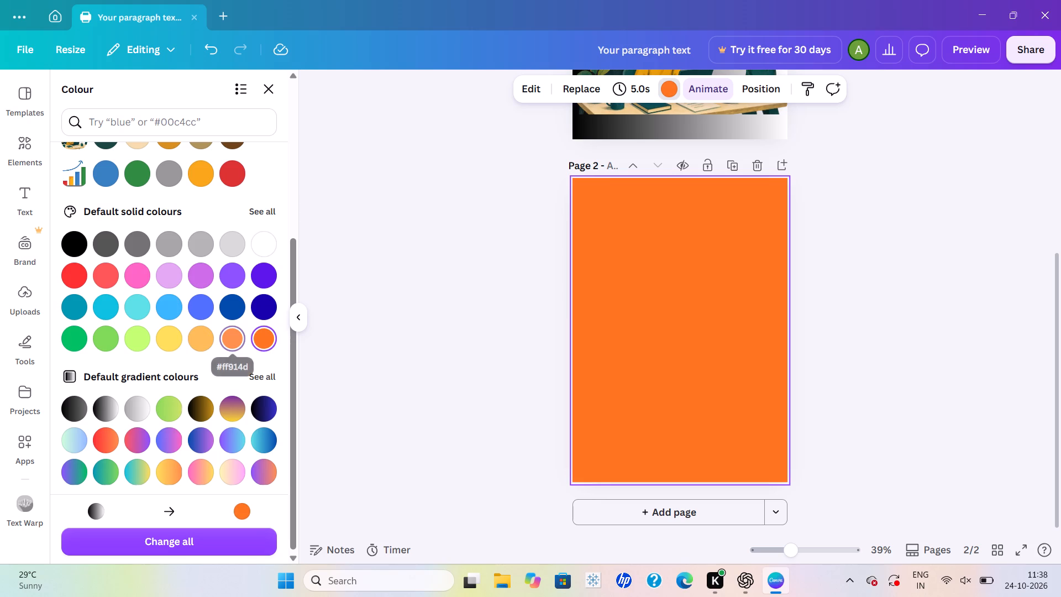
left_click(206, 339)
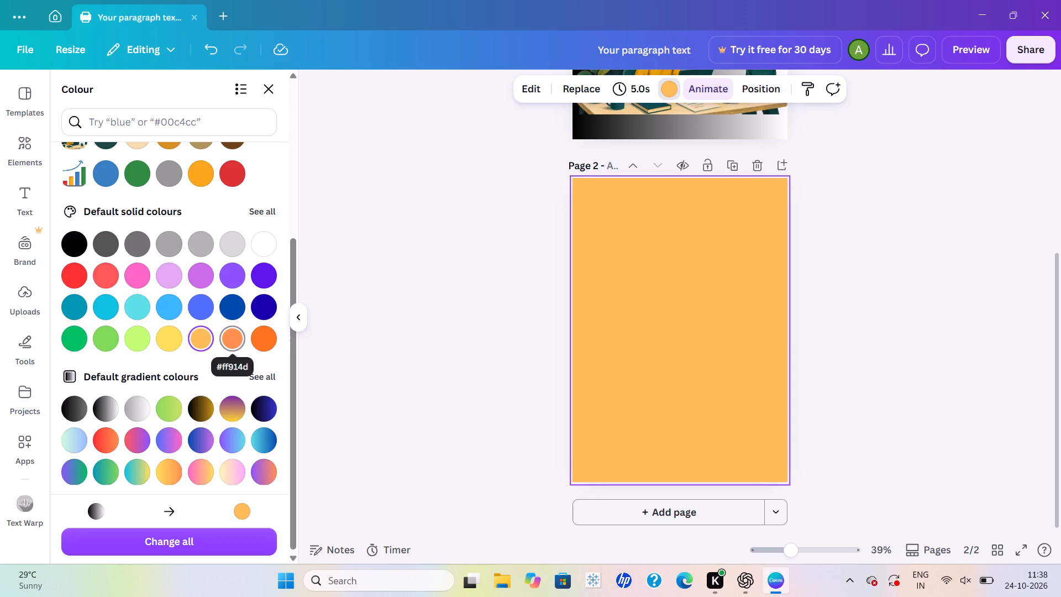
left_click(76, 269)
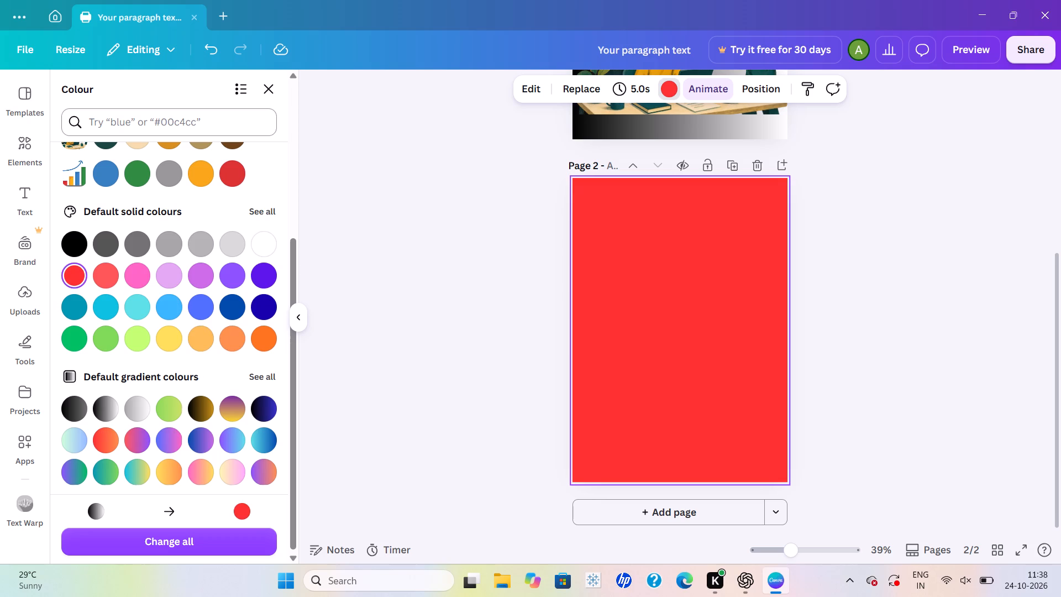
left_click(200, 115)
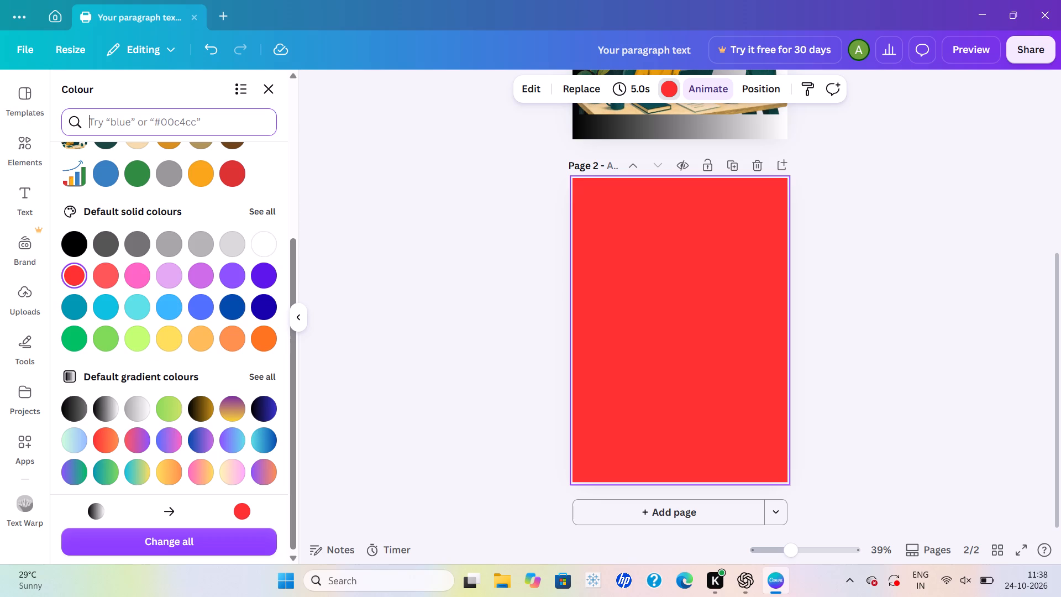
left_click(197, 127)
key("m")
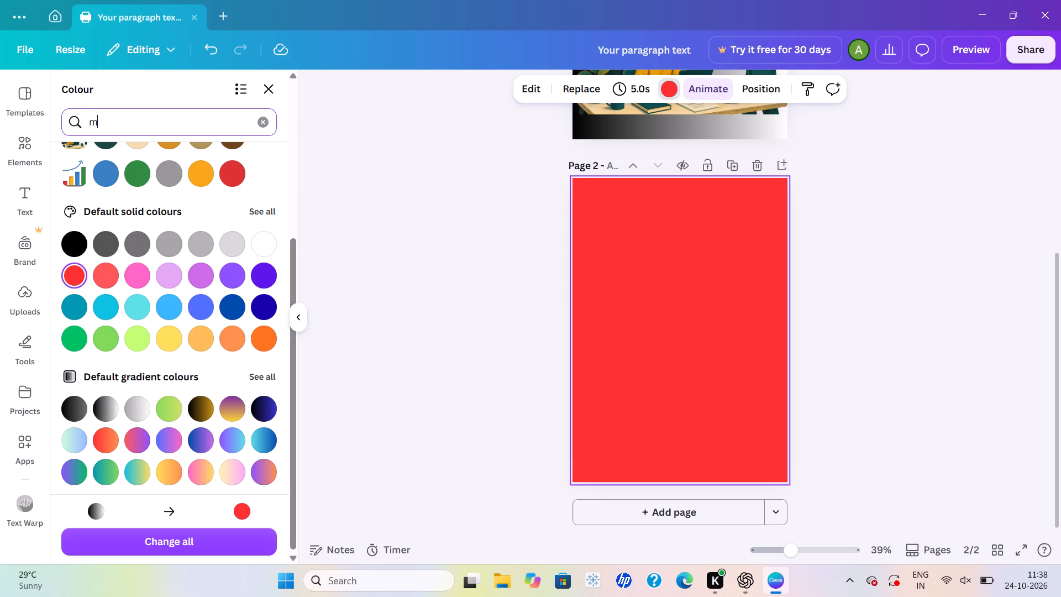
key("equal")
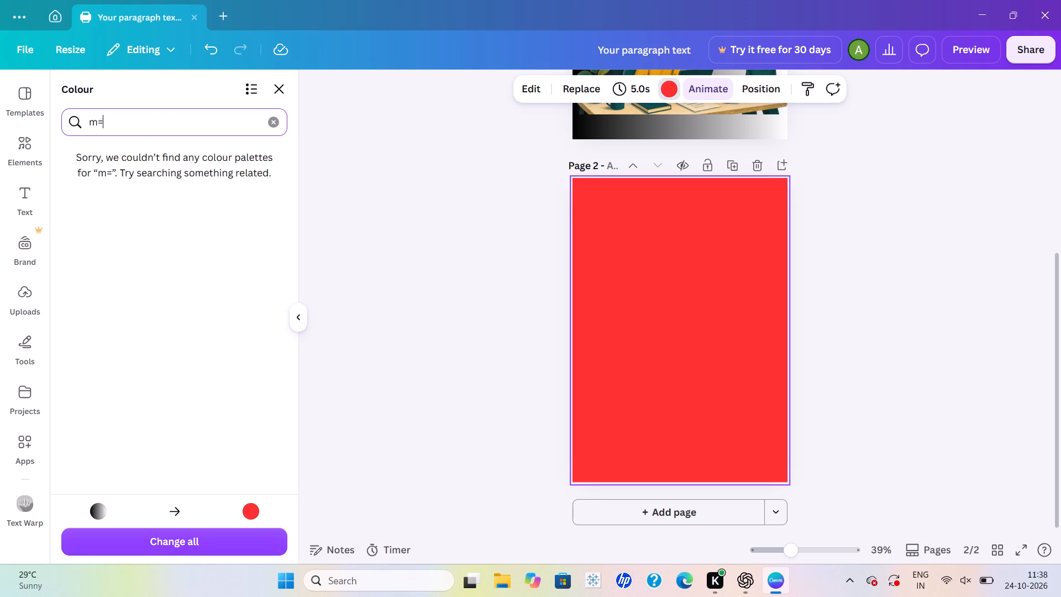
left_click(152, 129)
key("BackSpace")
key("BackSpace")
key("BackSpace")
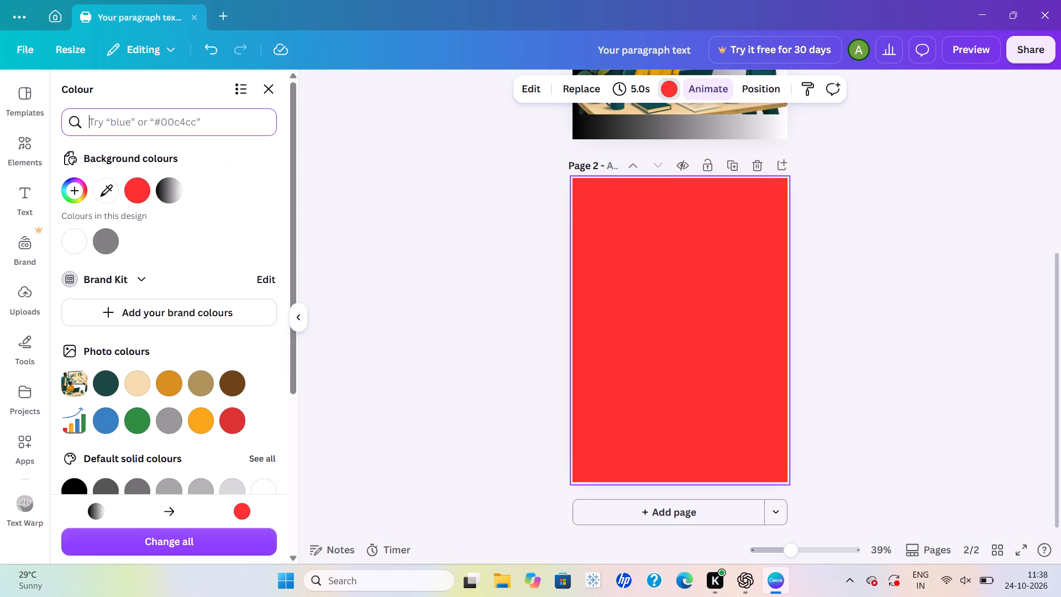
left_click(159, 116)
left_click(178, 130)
Set page 2's background to the dark green from the growth chart's photo colours, after comparing it with lighter greens.
left_click(141, 416)
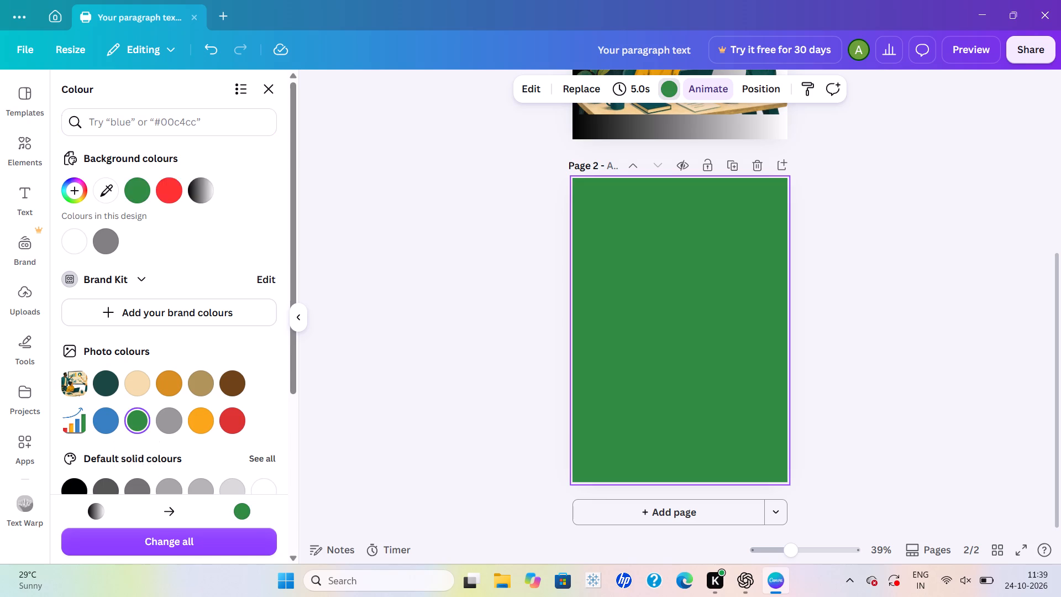
scroll(141, 416, "down", 3)
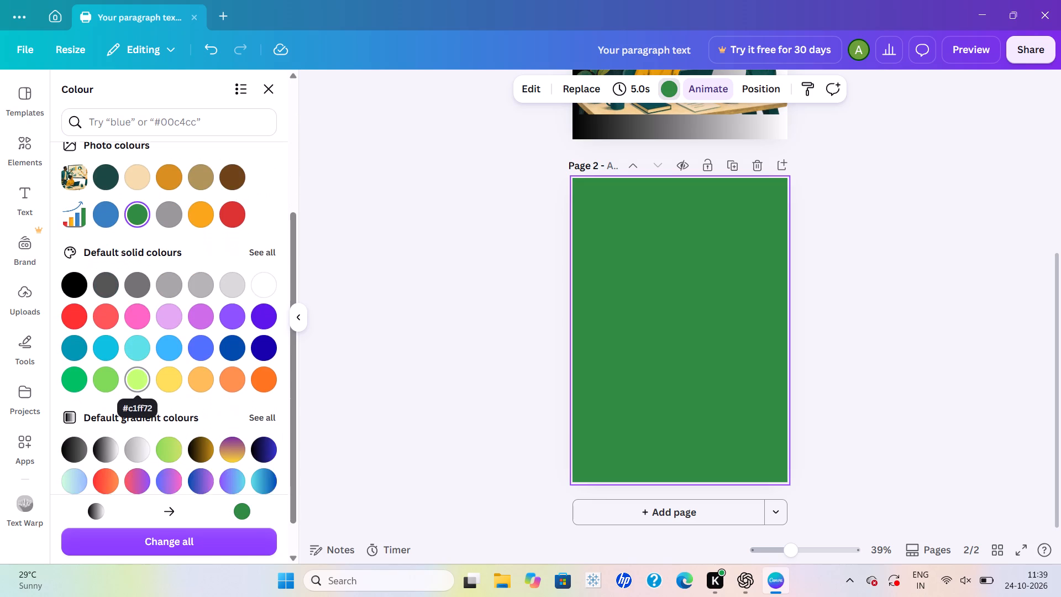
scroll(141, 416, "down", 1)
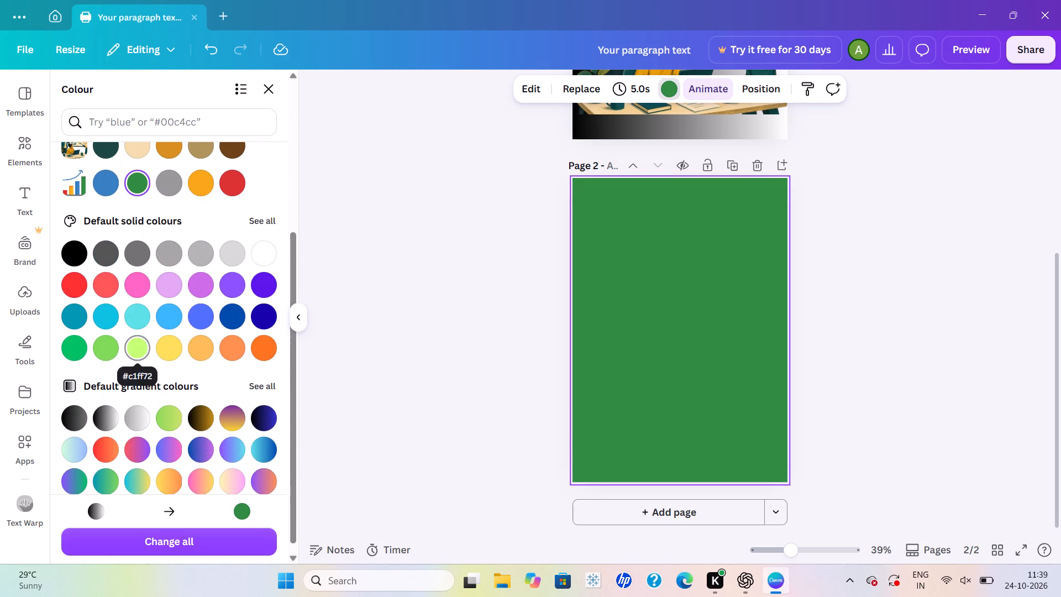
left_click(96, 351)
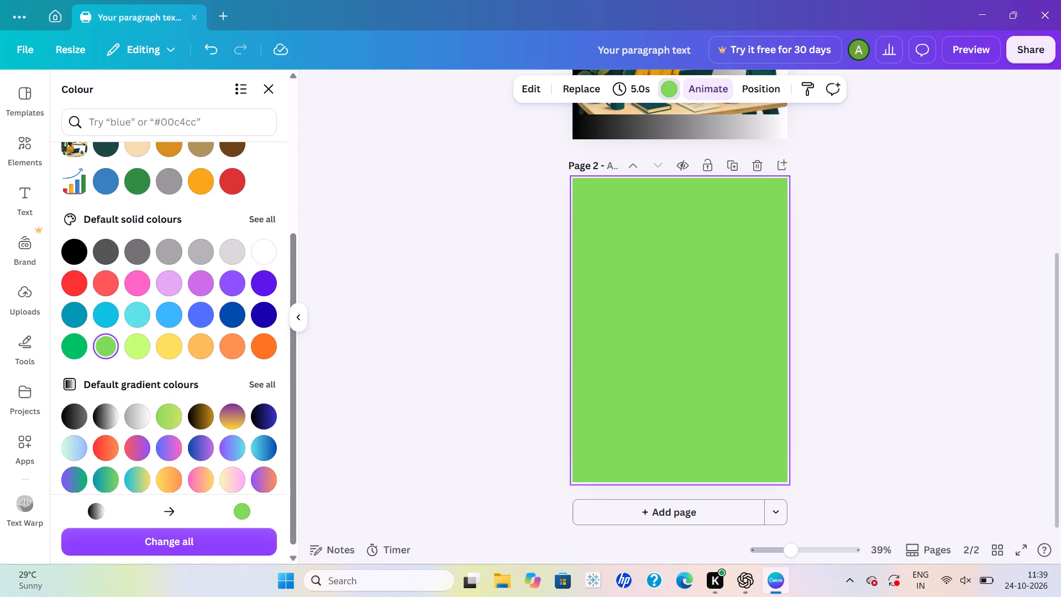
left_click(75, 350)
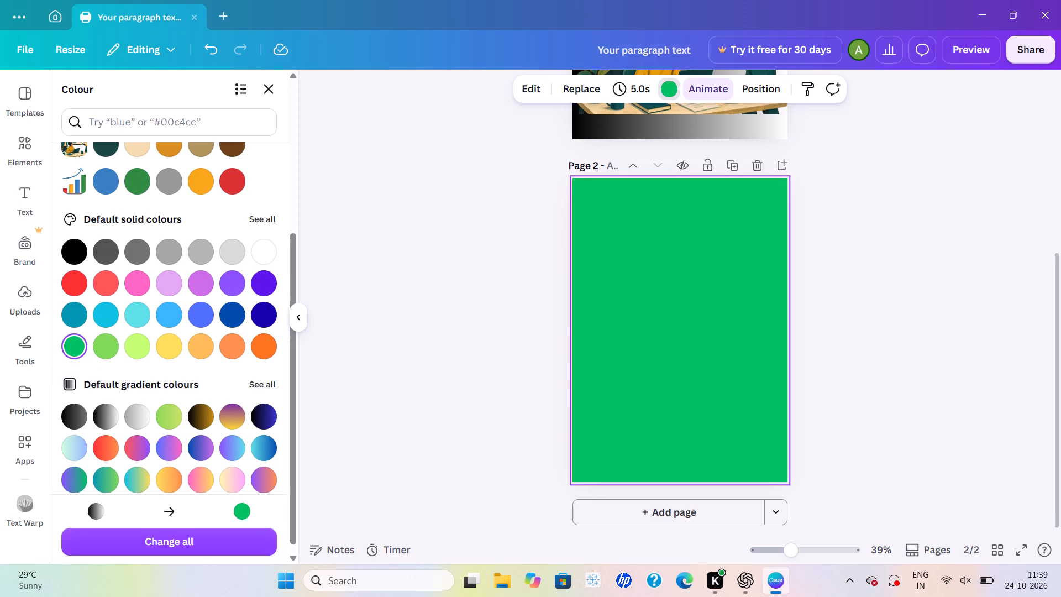
scroll(186, 437, "down", 2)
scroll(186, 437, "up", 1)
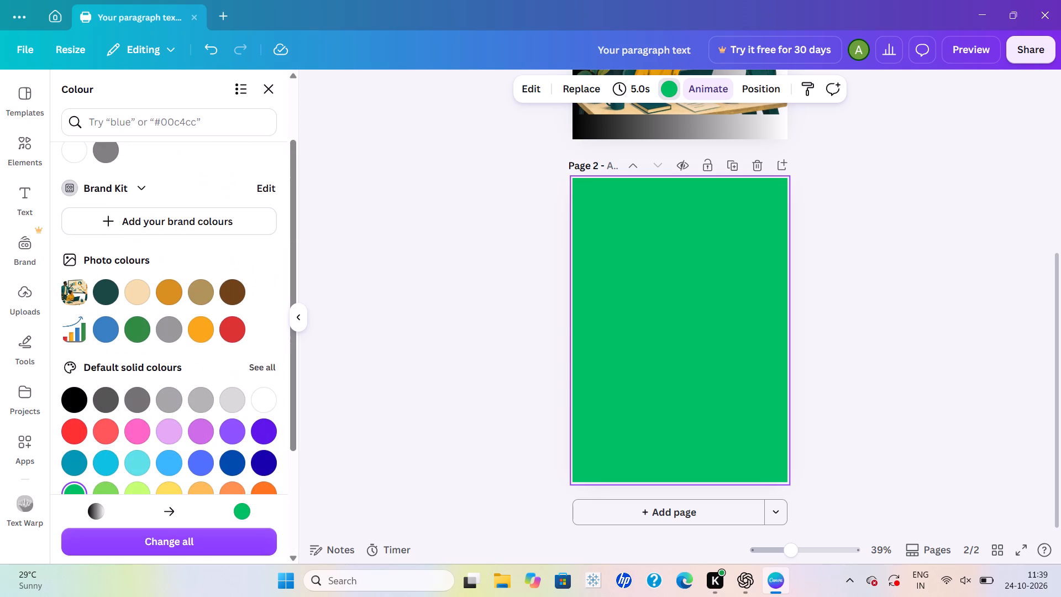
left_click(135, 339)
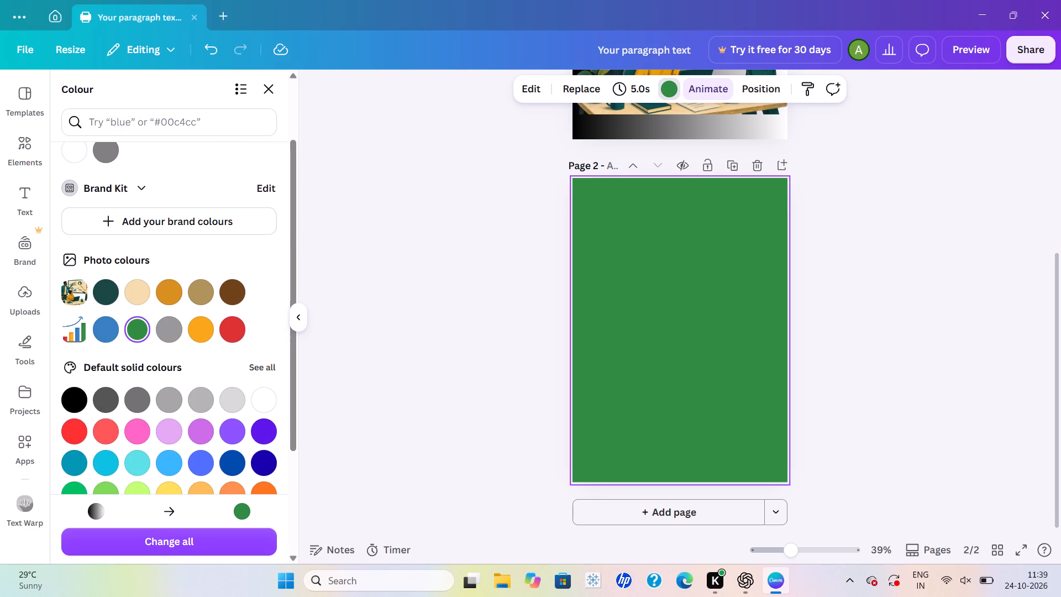
scroll(135, 339, "down", 1)
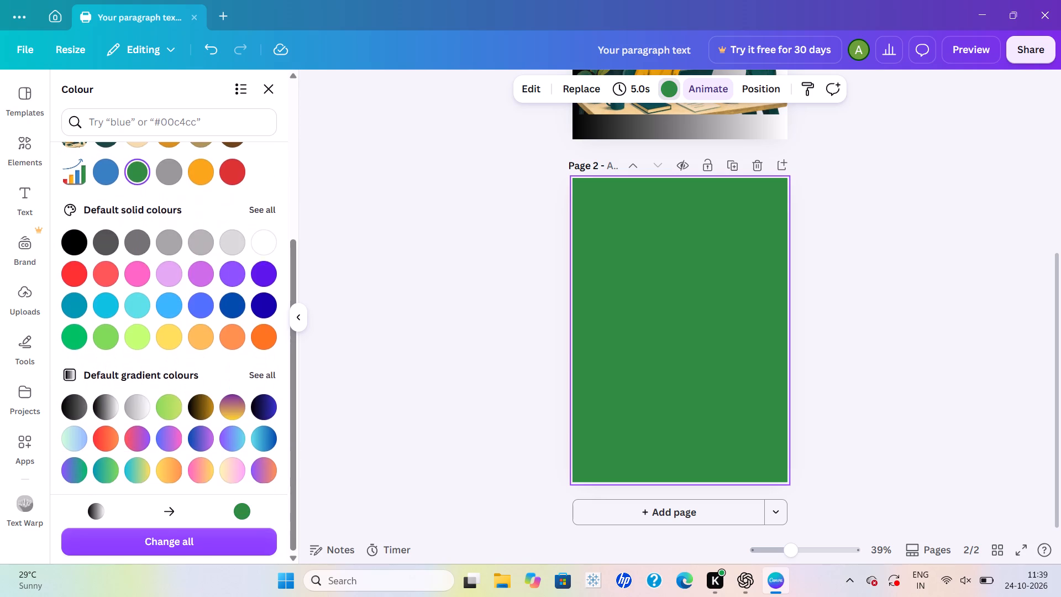
scroll(135, 339, "down", 1)
Search the colours for "mehndi", then clear the search.
left_click(159, 128)
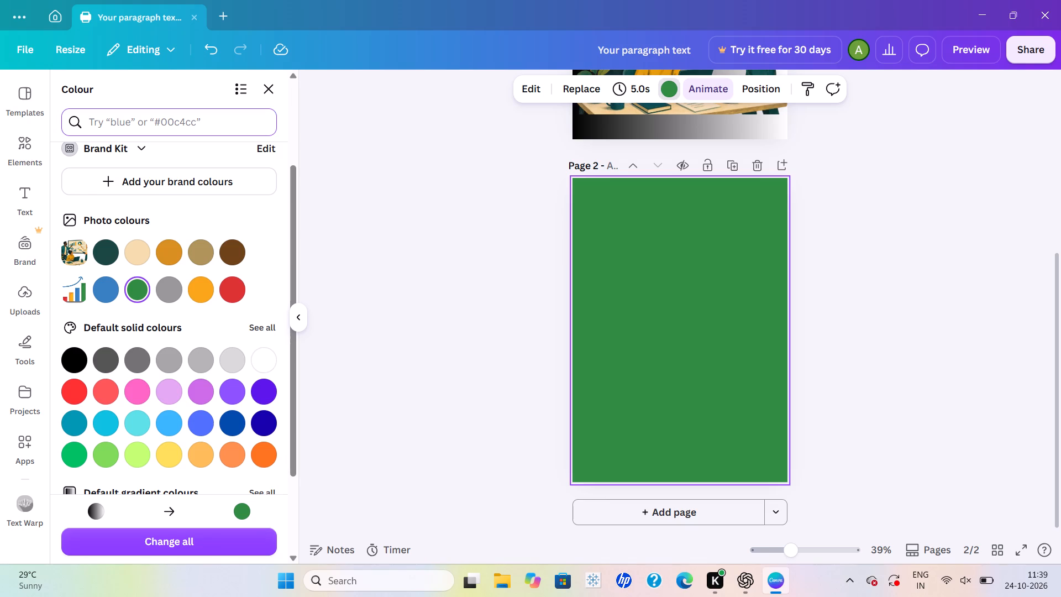
type("me")
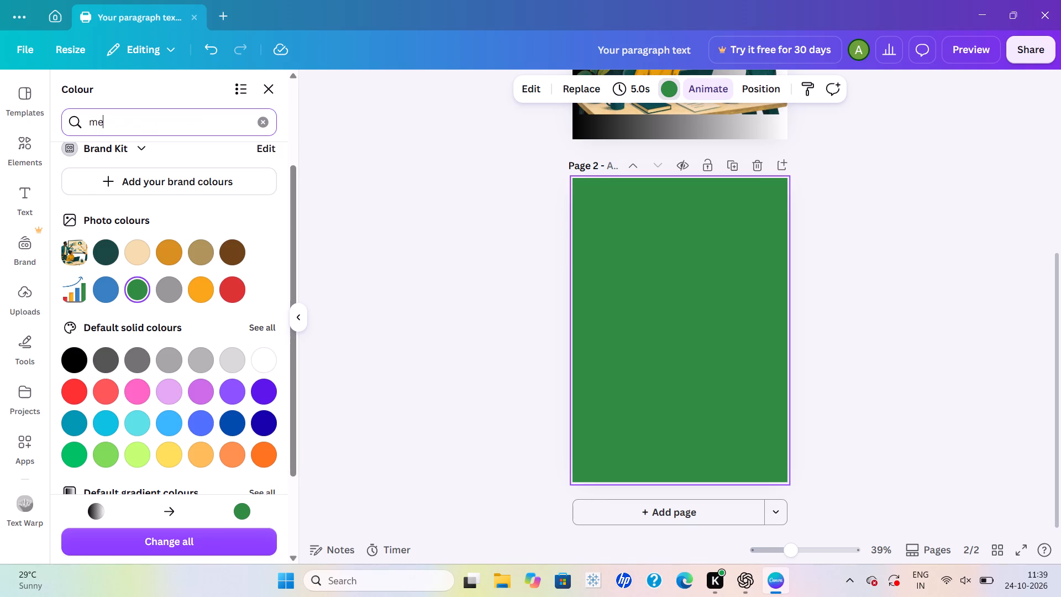
key("n")
key("BackSpace")
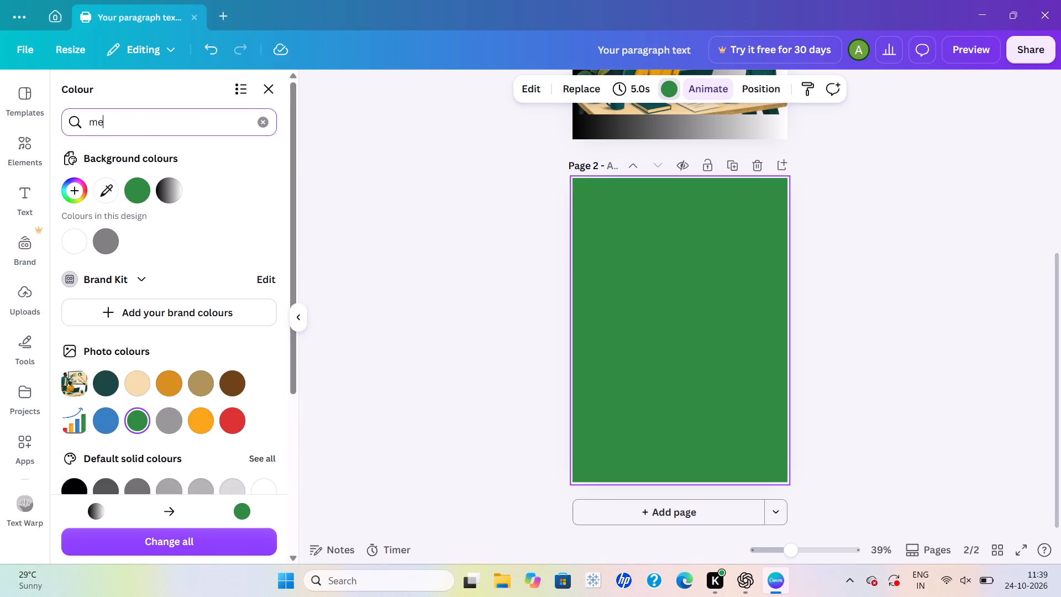
type("hndi")
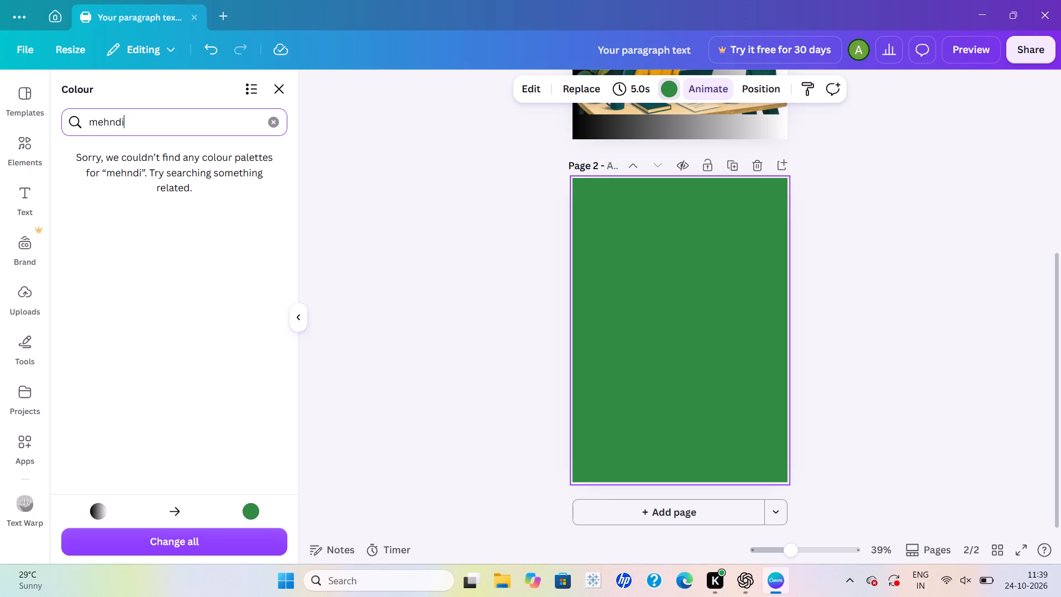
key("BackSpace")
key("BackSpace")
key("BackSpace")
key("BackSpace")
key("BackSpace")
key("BackSpace")
key("BackSpace")
key("BackSpace")
key("BackSpace")
key("BackSpace")
key("BackSpace")
key("BackSpace")
key("BackSpace")
key("BackSpace")
key("BackSpace")
key("BackSpace")
key("BackSpace")
key("BackSpace")
key("BackSpace")
key("BackSpace")
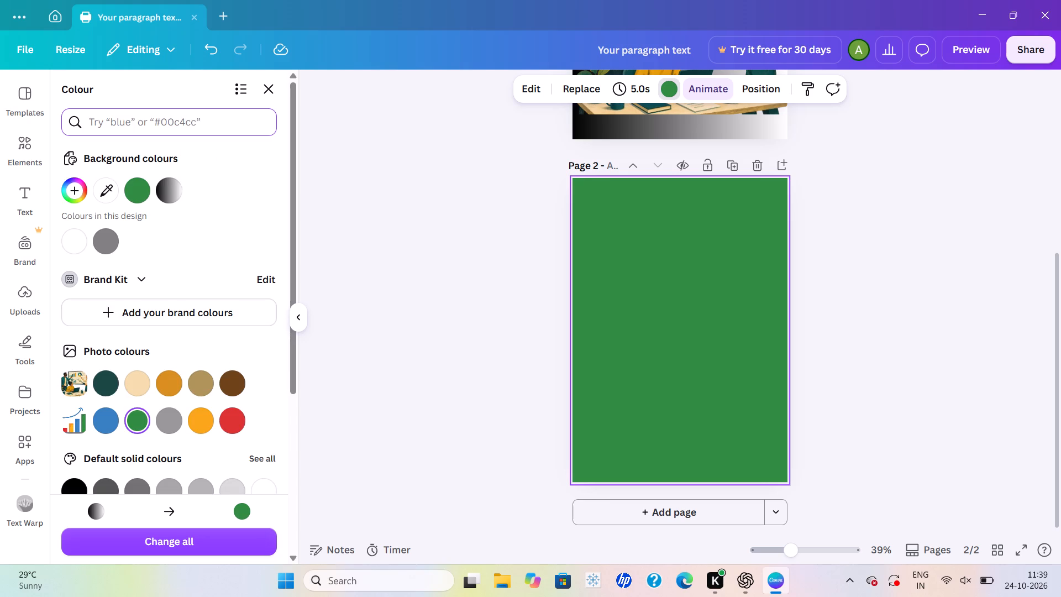
Set page 2's background to the red from the growth chart's photo colours.
left_click(225, 432)
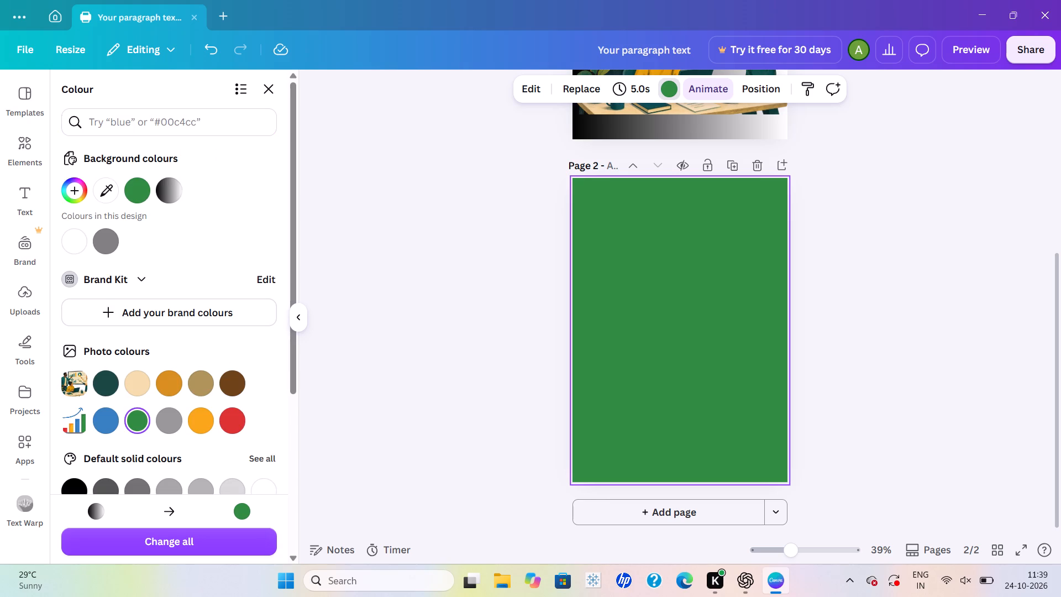
left_click(225, 432)
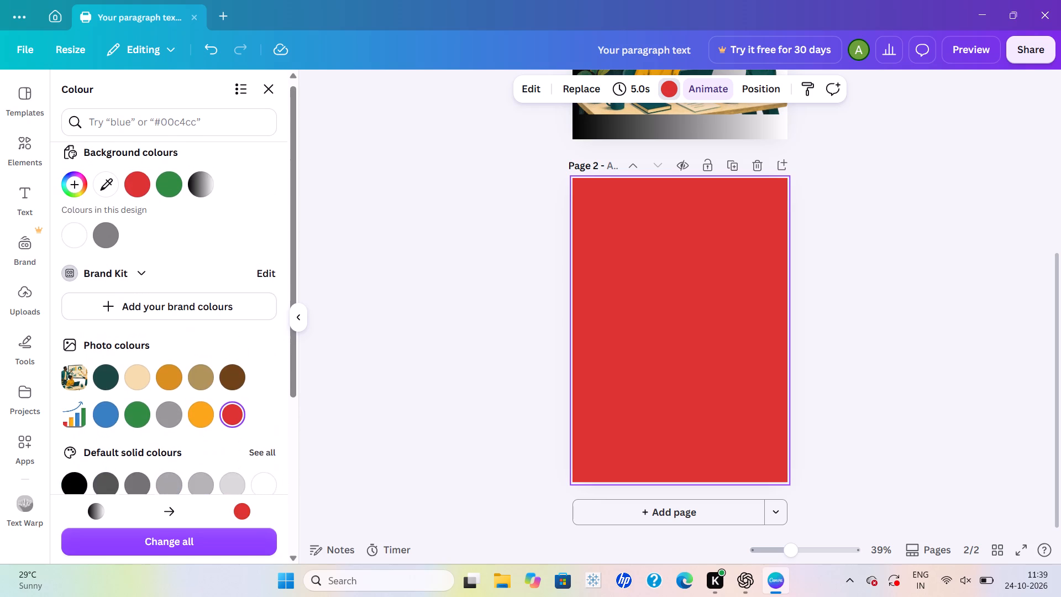
Search the colours for "sweets", then clear the search.
left_click(175, 121)
double_click(175, 121)
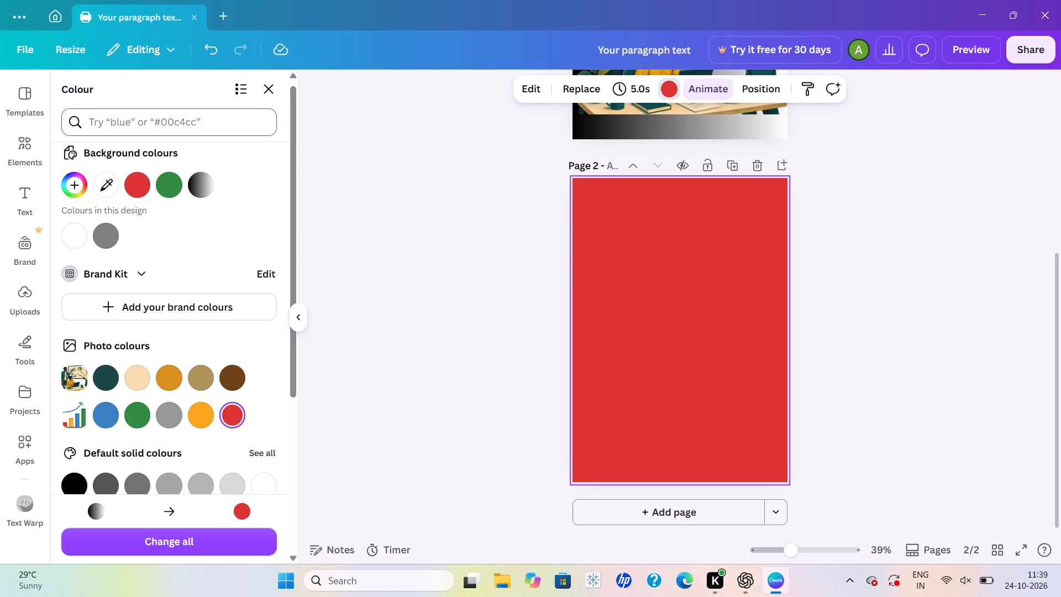
type("sw")
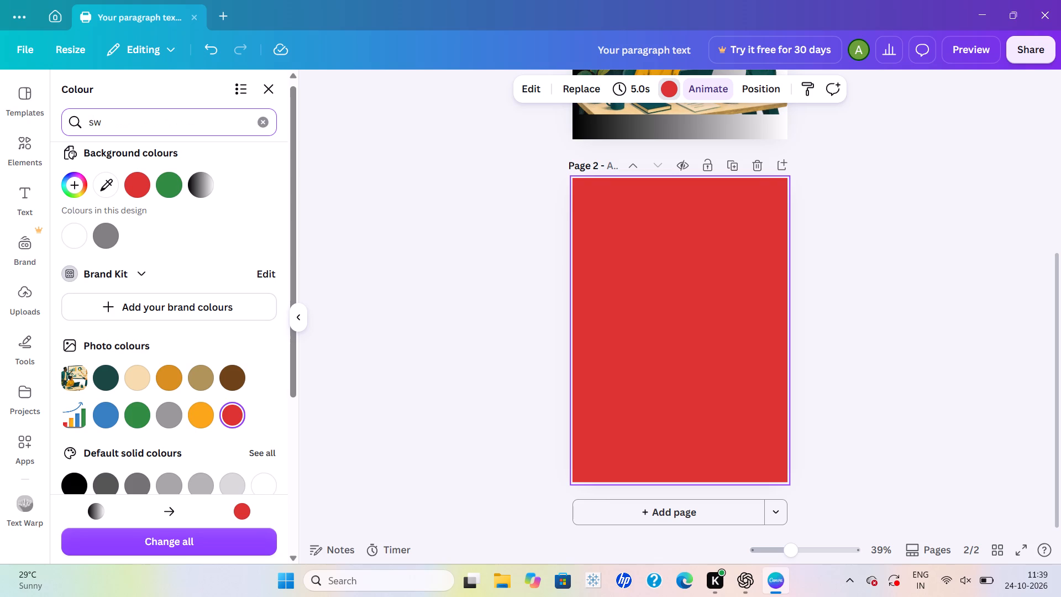
type("eets")
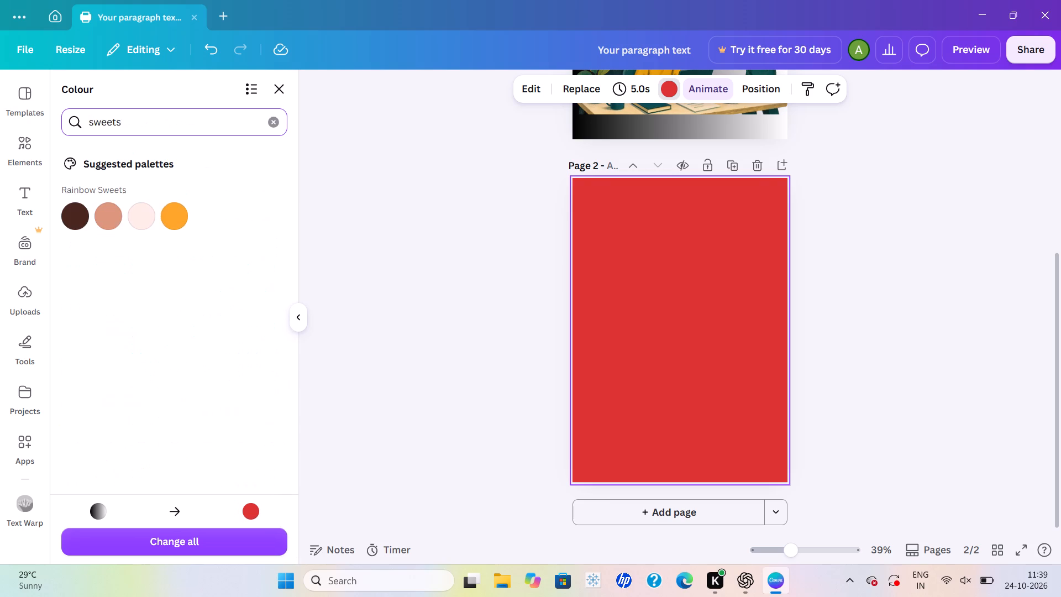
left_click(287, 129)
left_click(270, 124)
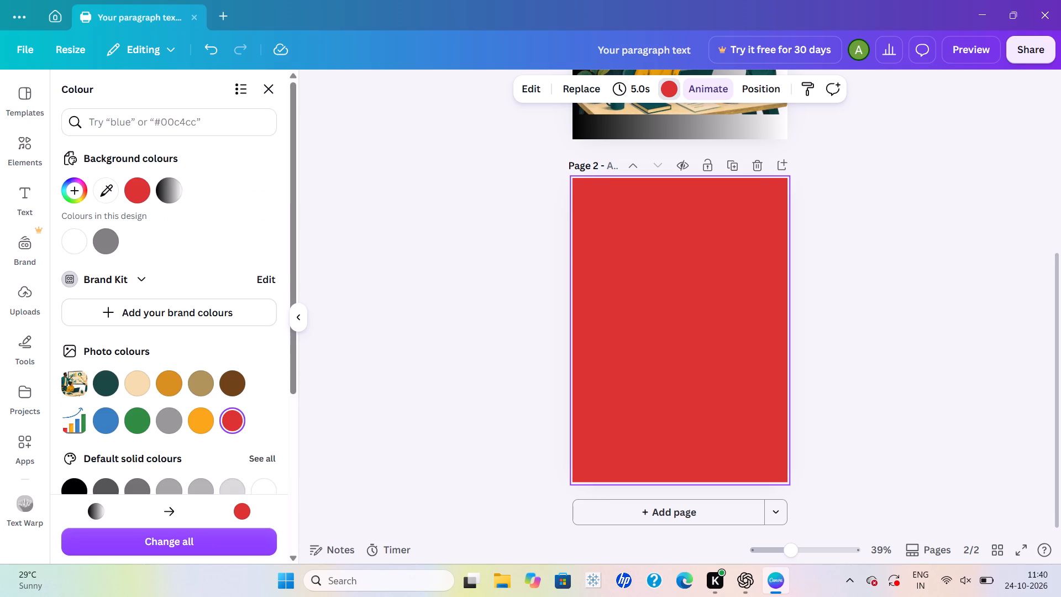
Return to the graphics elements and clear the earlier "join now" search.
left_click(15, 148)
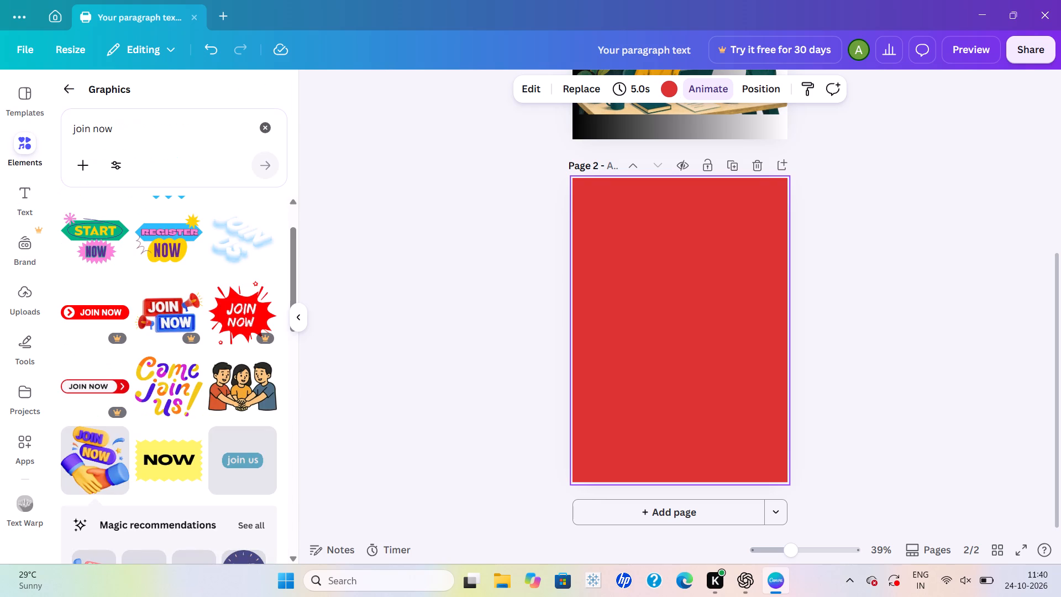
left_click(263, 129)
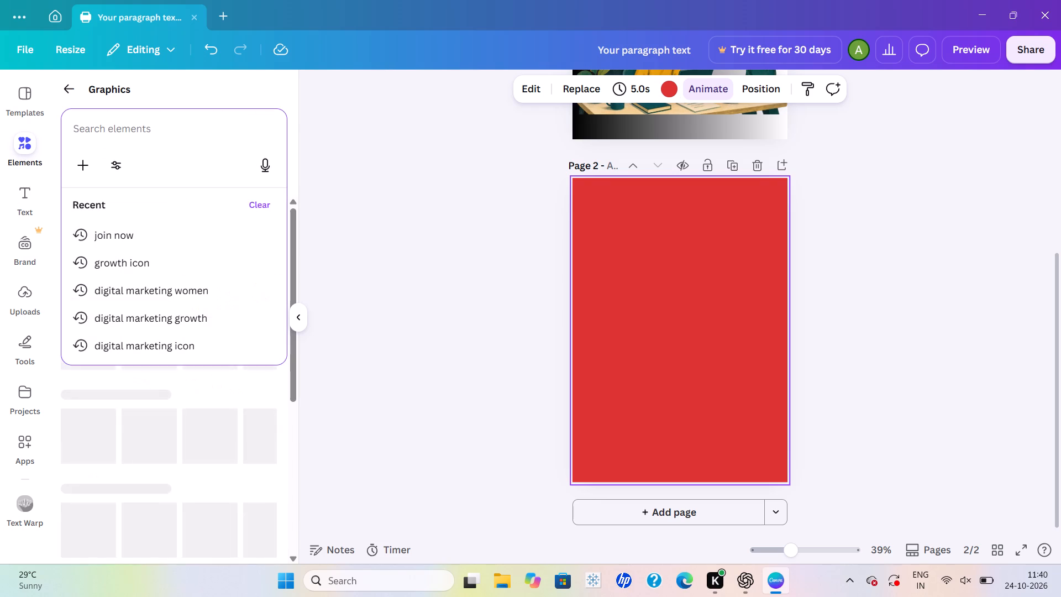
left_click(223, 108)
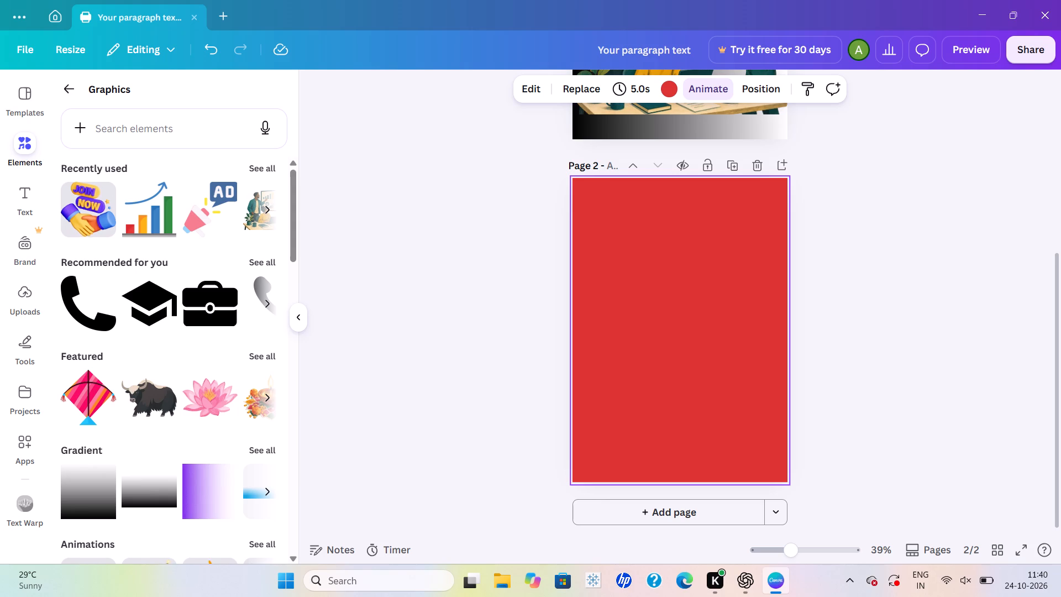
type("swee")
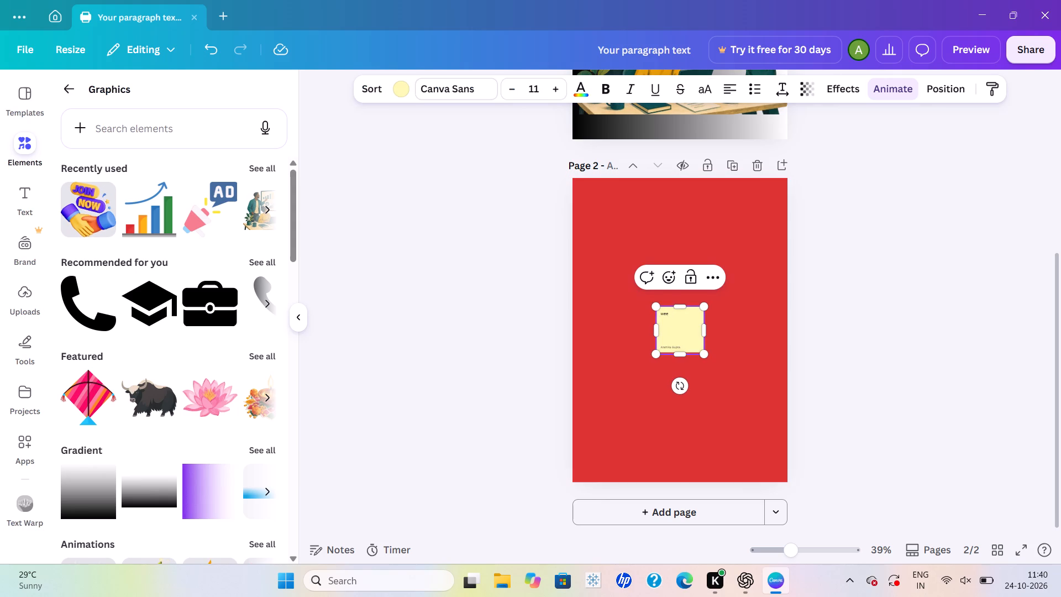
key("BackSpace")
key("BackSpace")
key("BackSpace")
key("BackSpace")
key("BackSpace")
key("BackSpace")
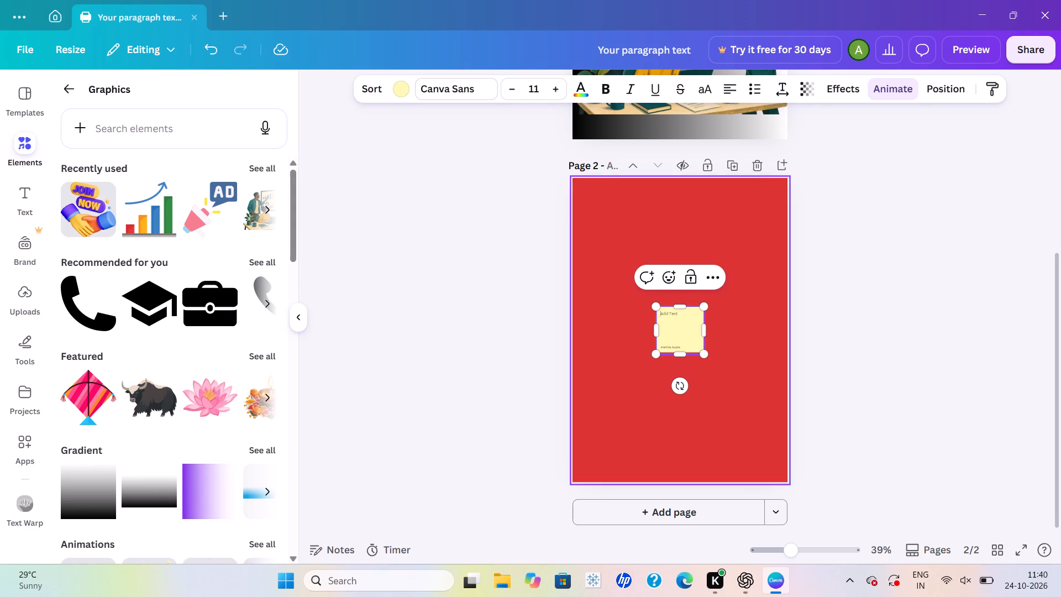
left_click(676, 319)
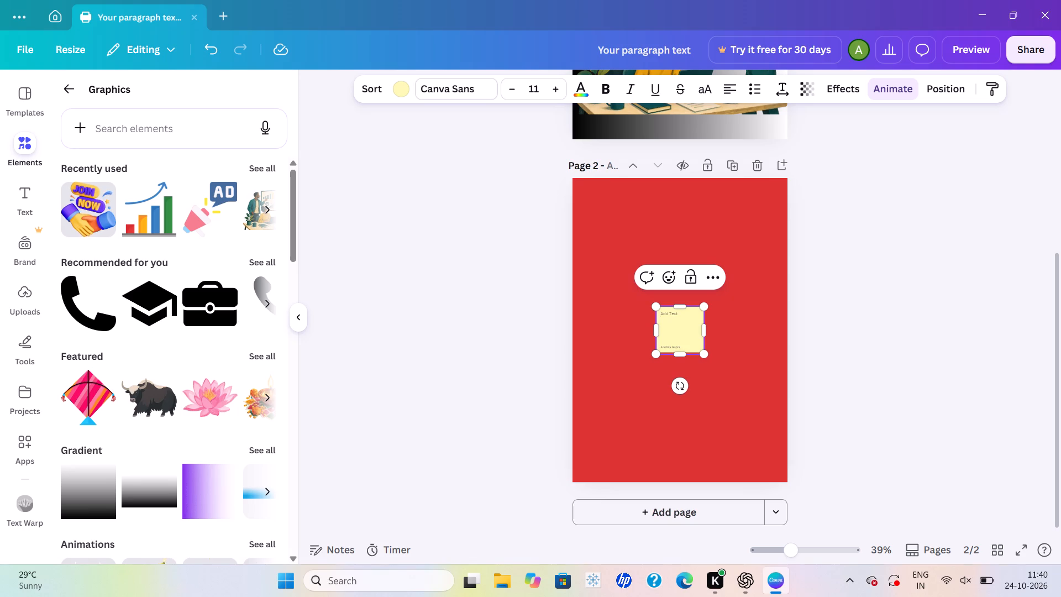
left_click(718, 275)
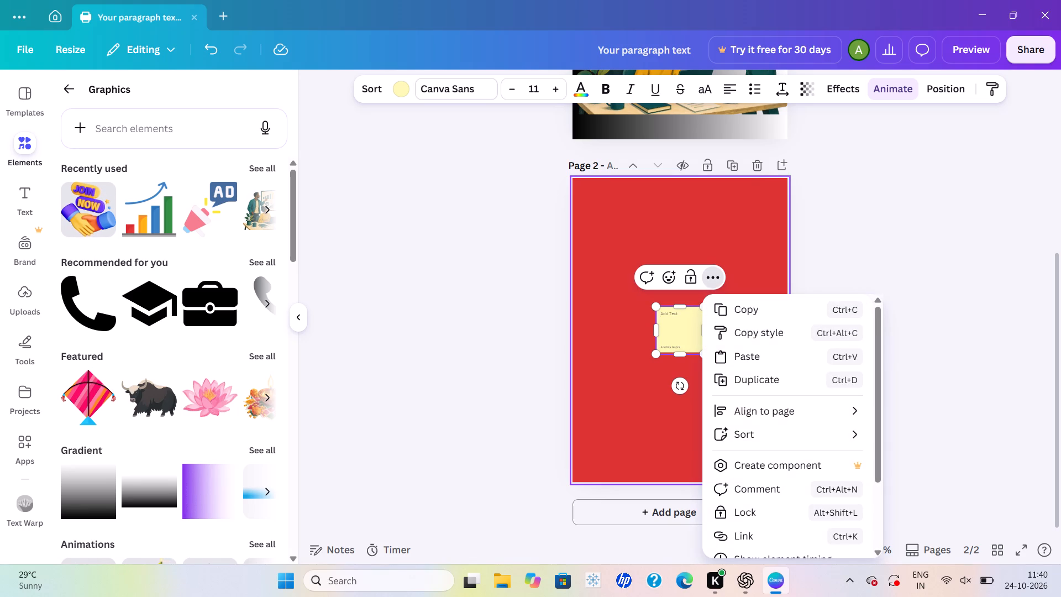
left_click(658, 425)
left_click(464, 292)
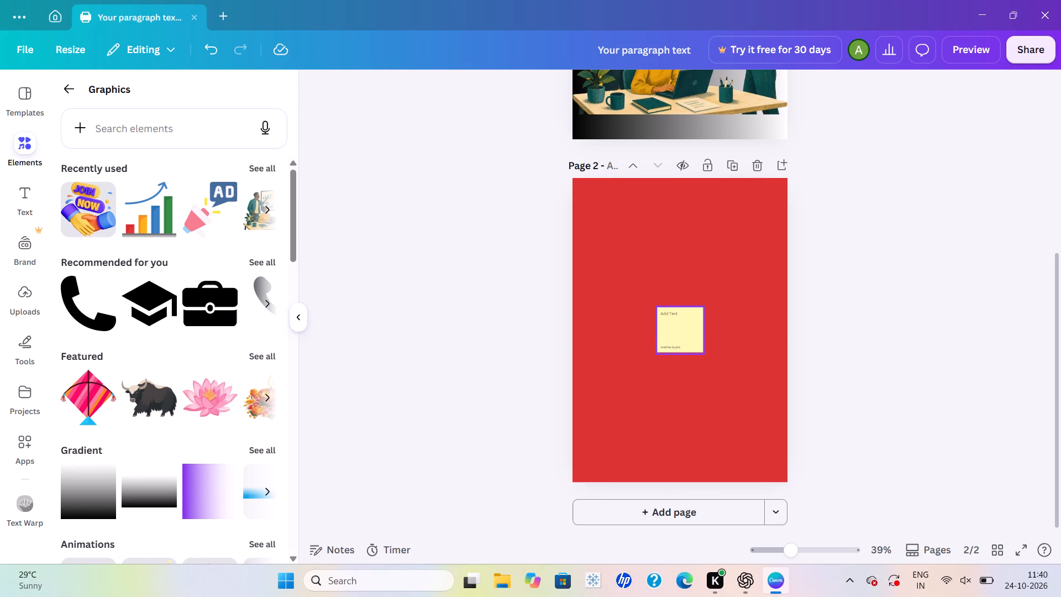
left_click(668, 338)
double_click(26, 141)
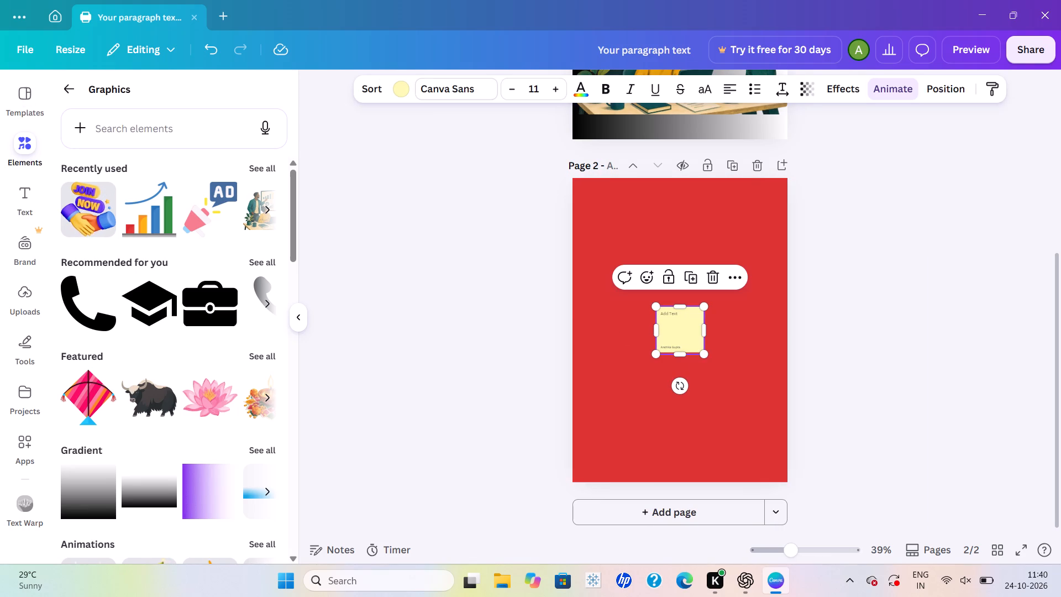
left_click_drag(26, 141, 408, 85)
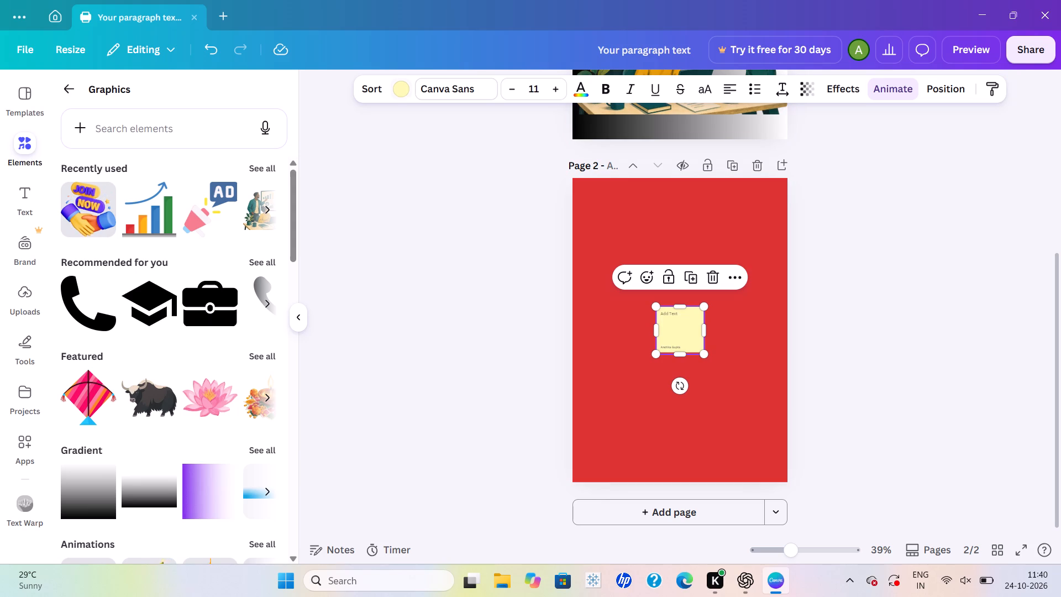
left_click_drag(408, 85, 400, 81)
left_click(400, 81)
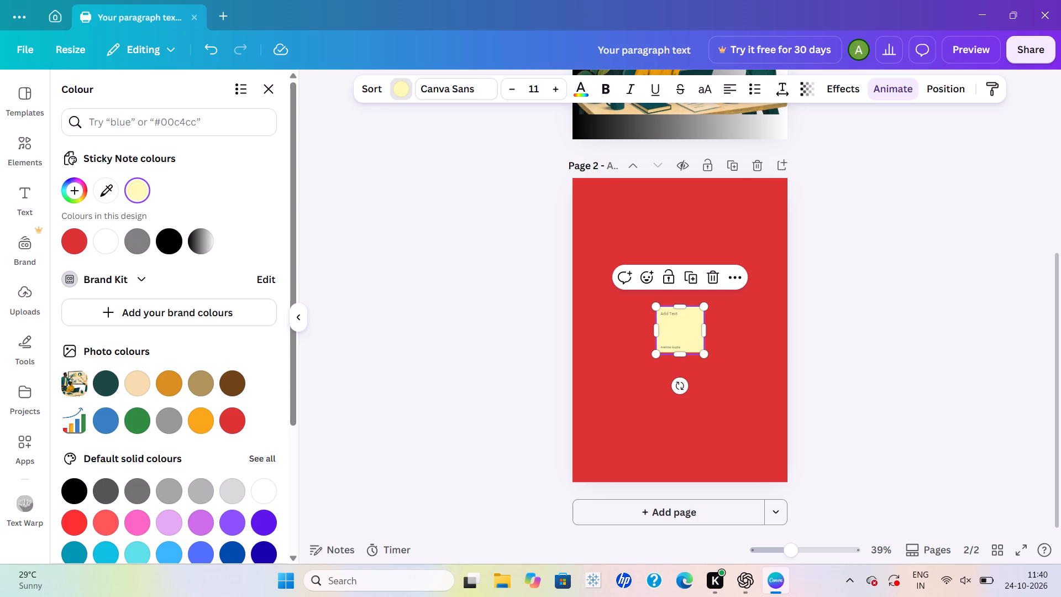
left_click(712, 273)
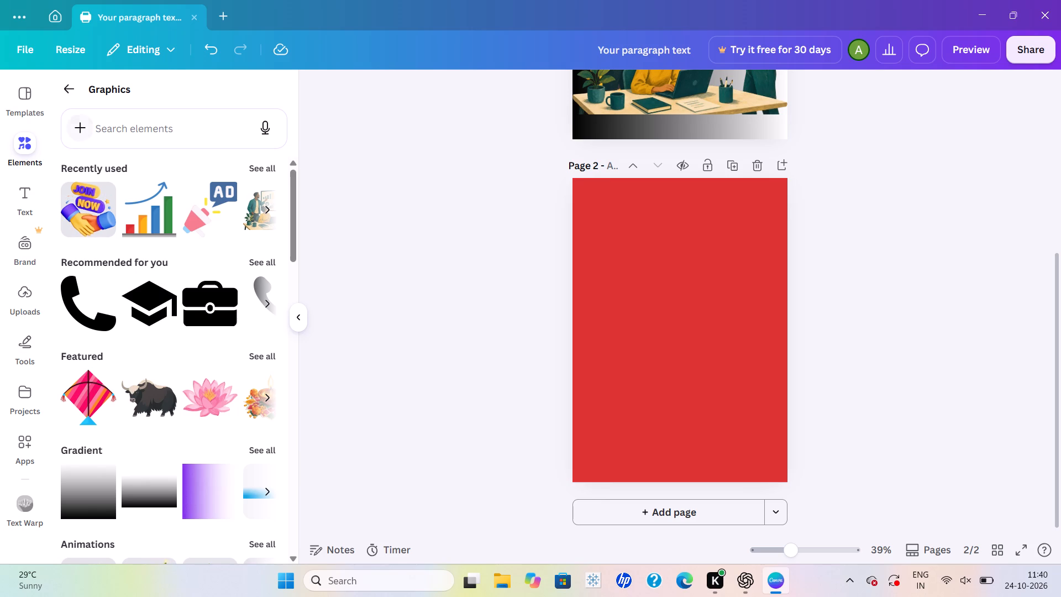
Search the graphics for "sweets" and add the patterned blue bowl of assorted Indian sweets to page 2.
left_click(14, 146)
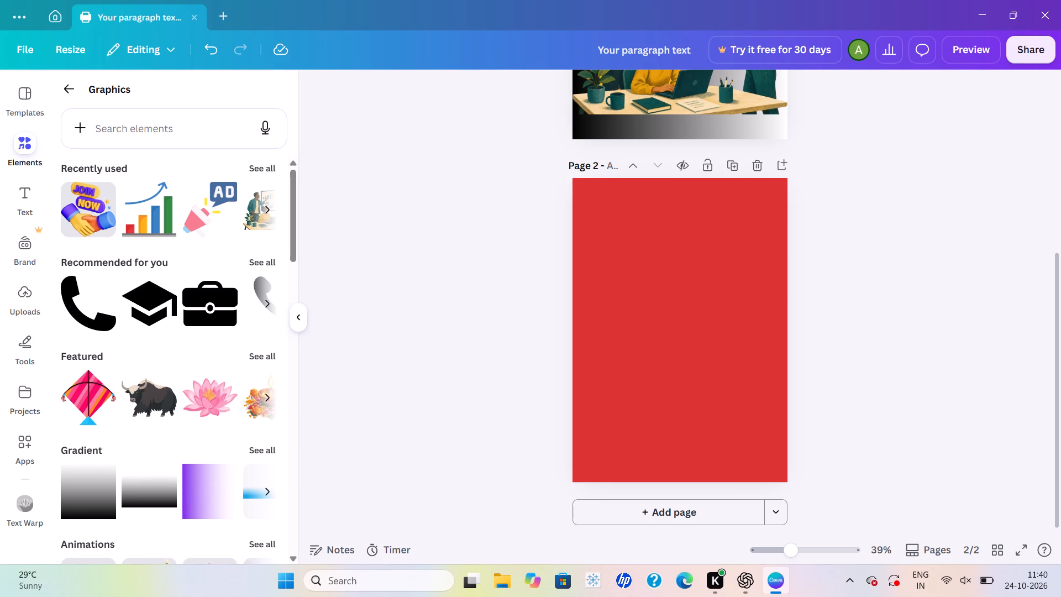
left_click(482, 333)
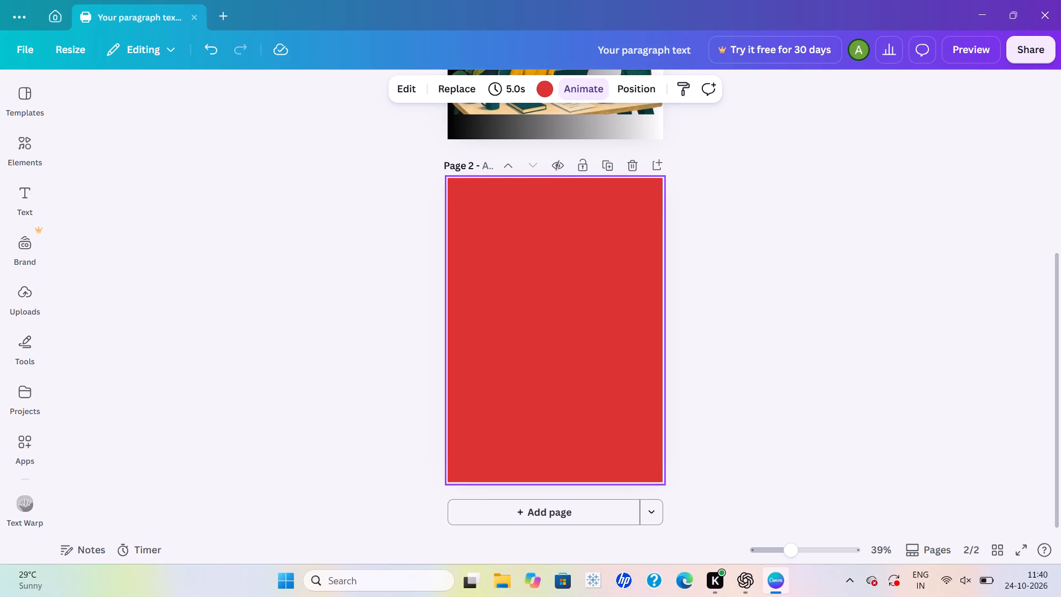
left_click(28, 144)
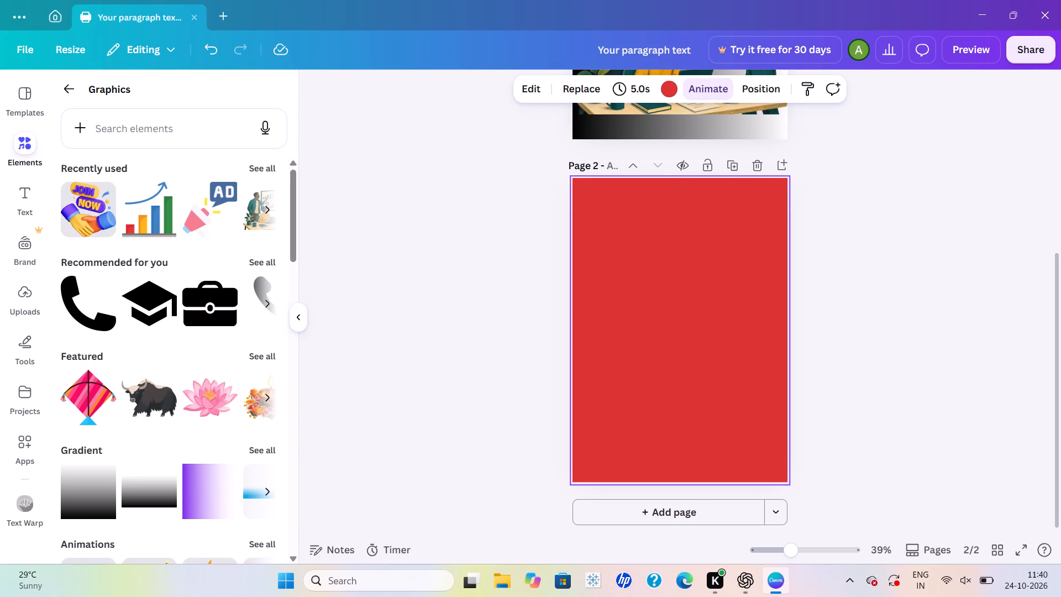
left_click(159, 135)
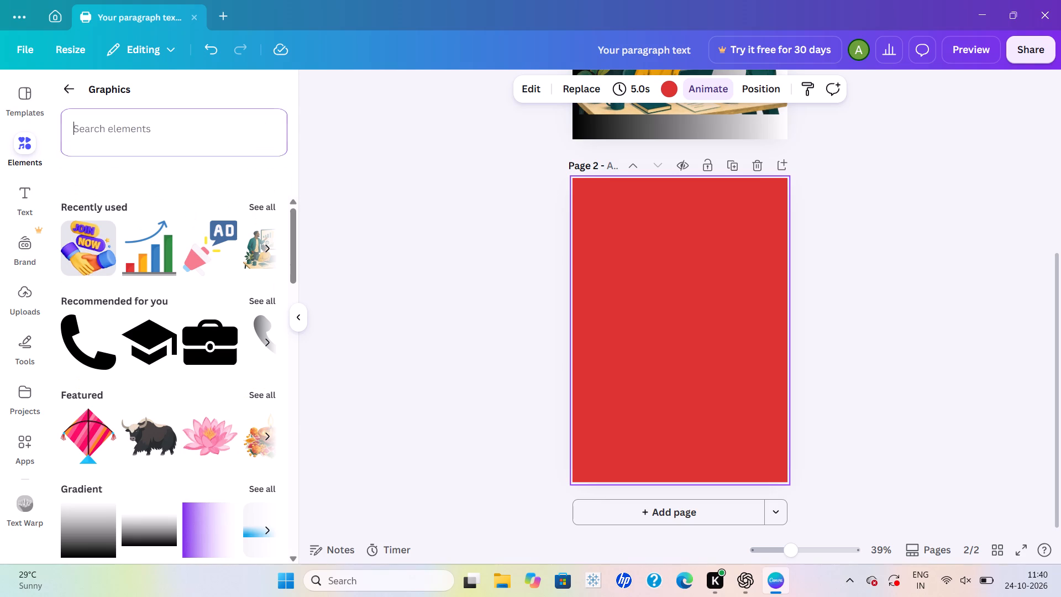
type("swee")
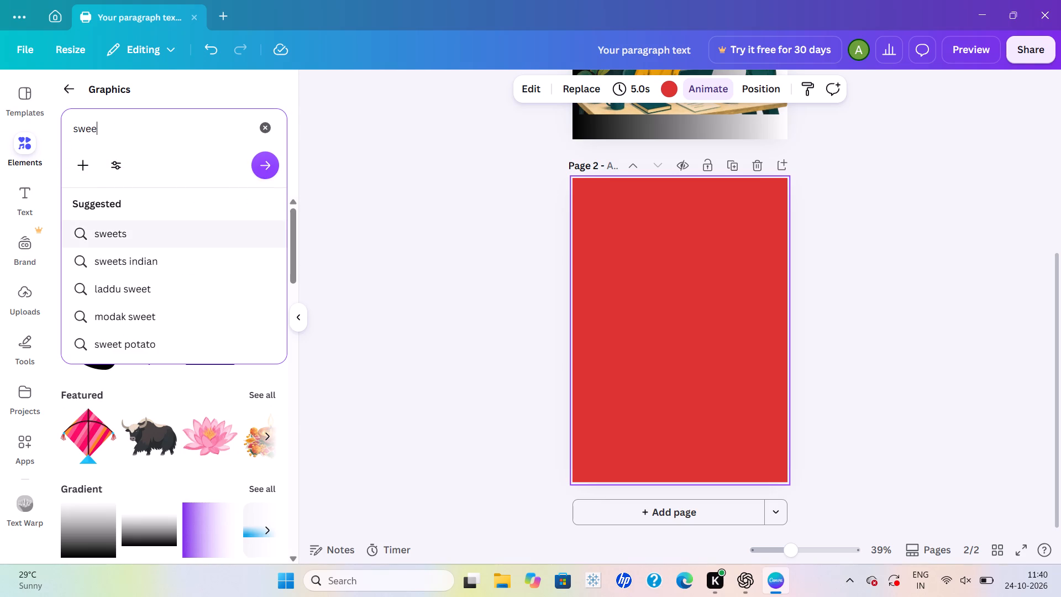
left_click(164, 237)
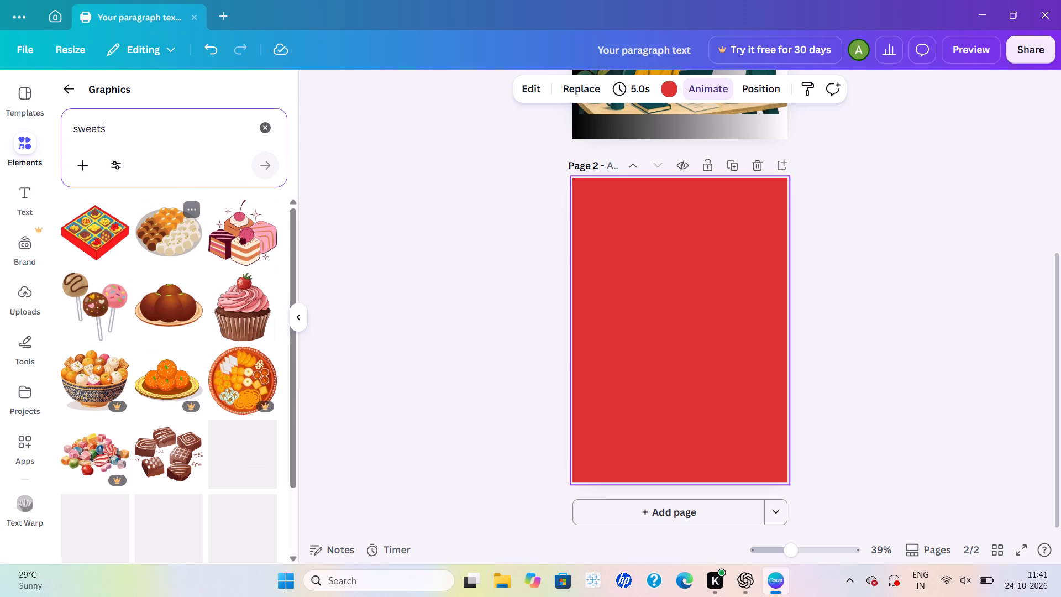
left_click(111, 370)
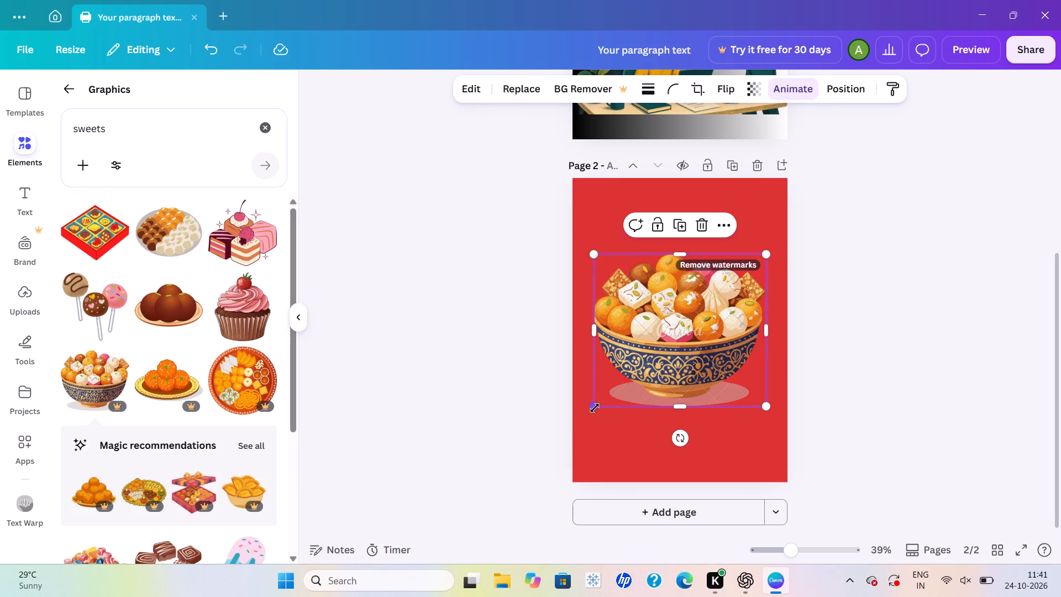
Shrink the bowl of sweets slightly and place it centred near the bottom edge of page 2.
left_click_drag(595, 407, 632, 388)
left_click_drag(687, 341, 687, 389)
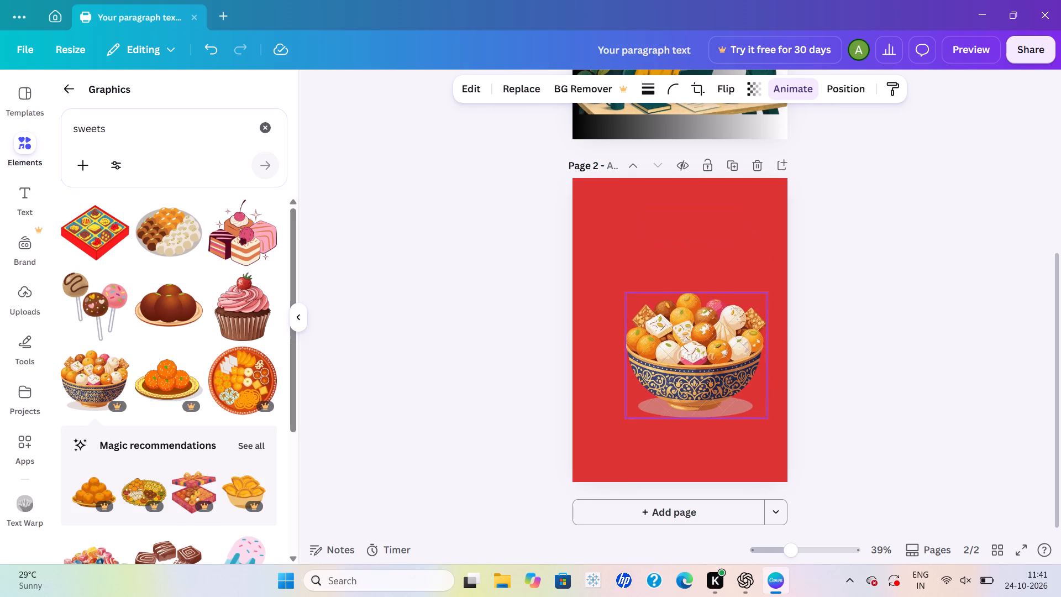
left_click_drag(687, 389, 670, 430)
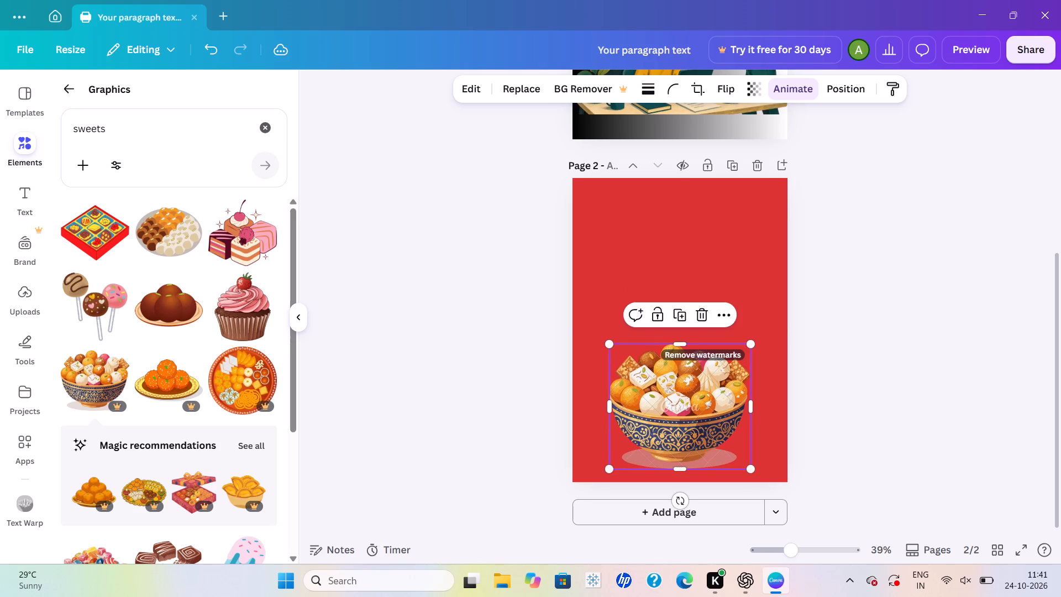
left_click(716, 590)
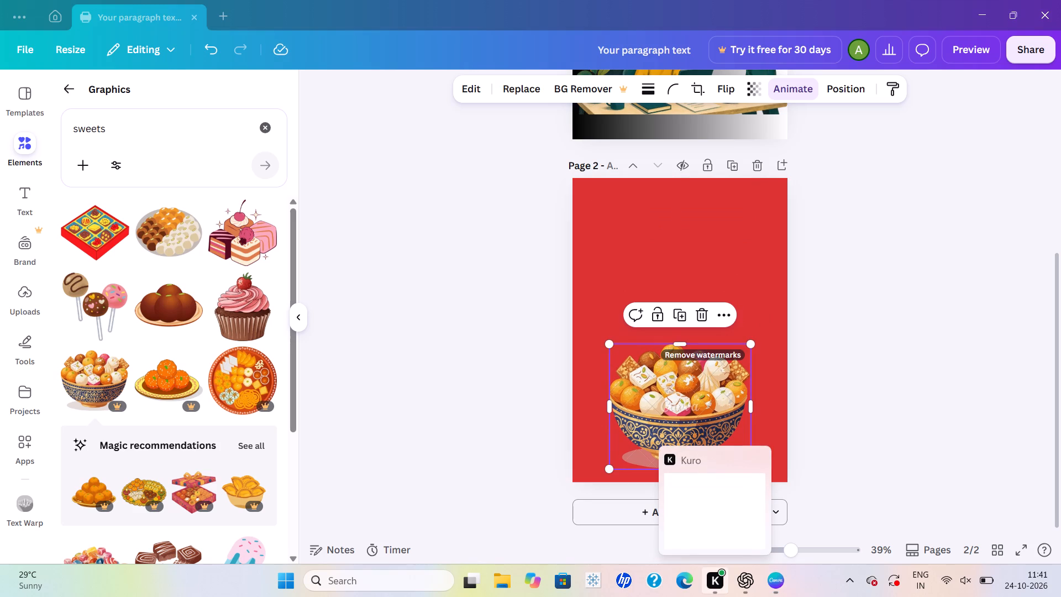
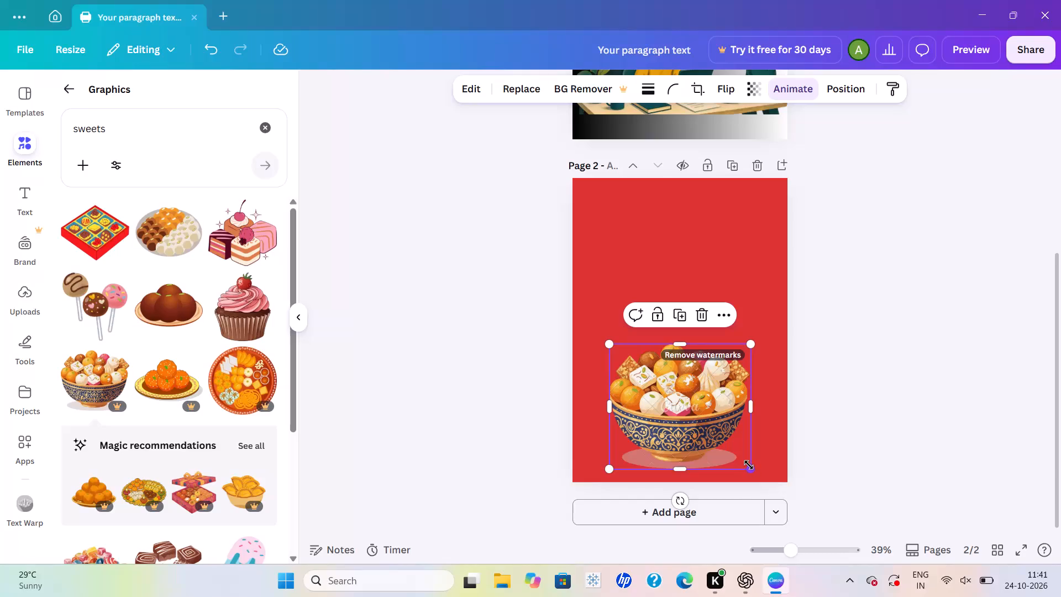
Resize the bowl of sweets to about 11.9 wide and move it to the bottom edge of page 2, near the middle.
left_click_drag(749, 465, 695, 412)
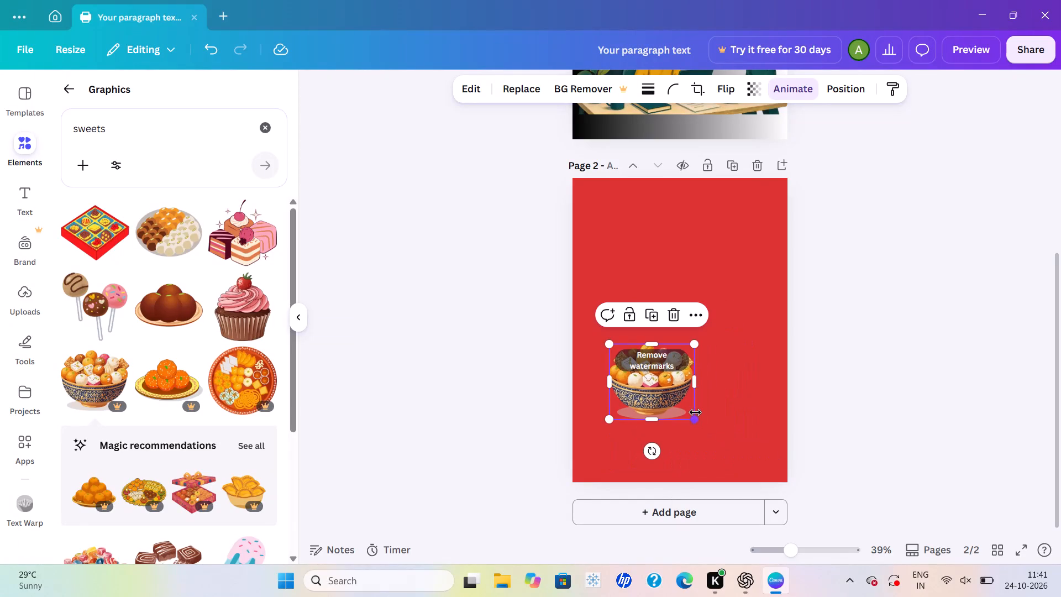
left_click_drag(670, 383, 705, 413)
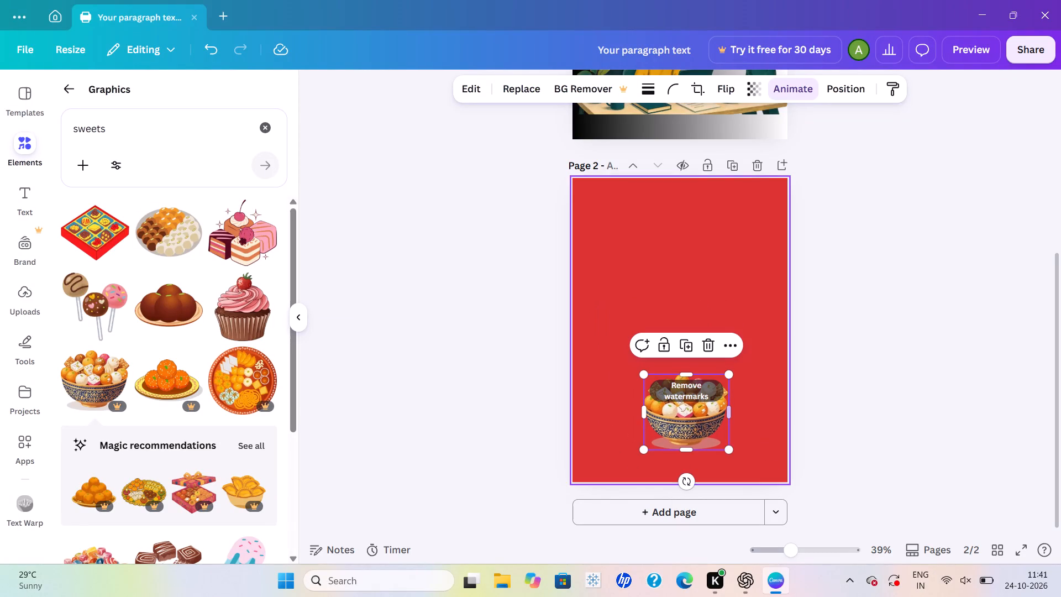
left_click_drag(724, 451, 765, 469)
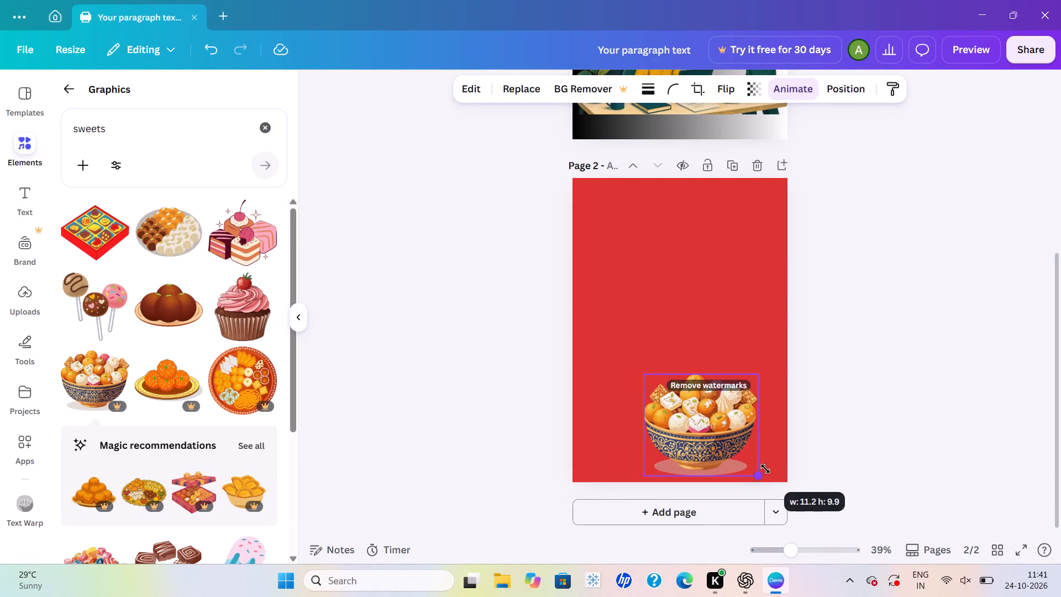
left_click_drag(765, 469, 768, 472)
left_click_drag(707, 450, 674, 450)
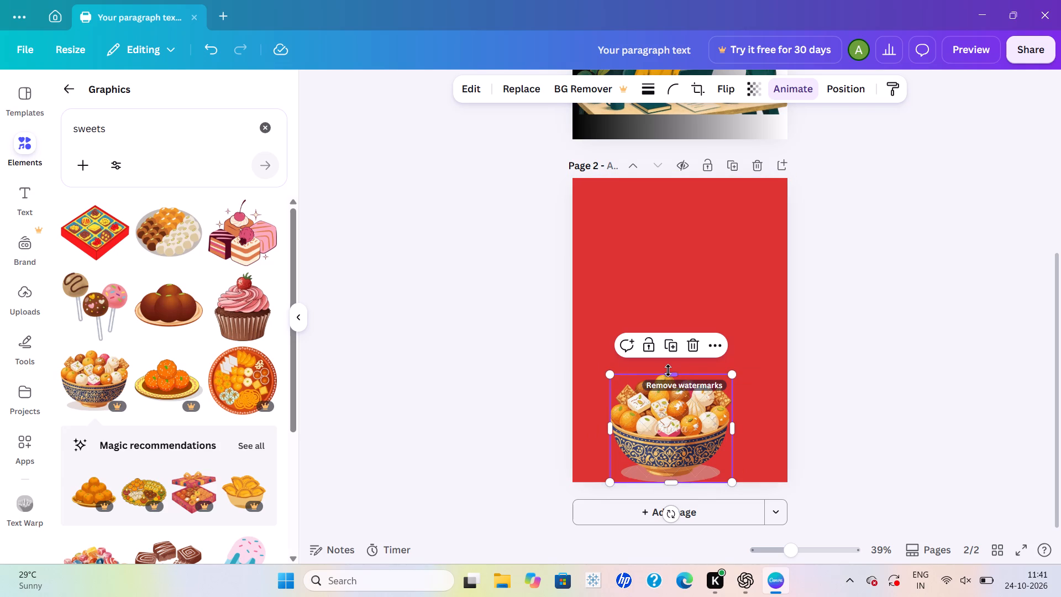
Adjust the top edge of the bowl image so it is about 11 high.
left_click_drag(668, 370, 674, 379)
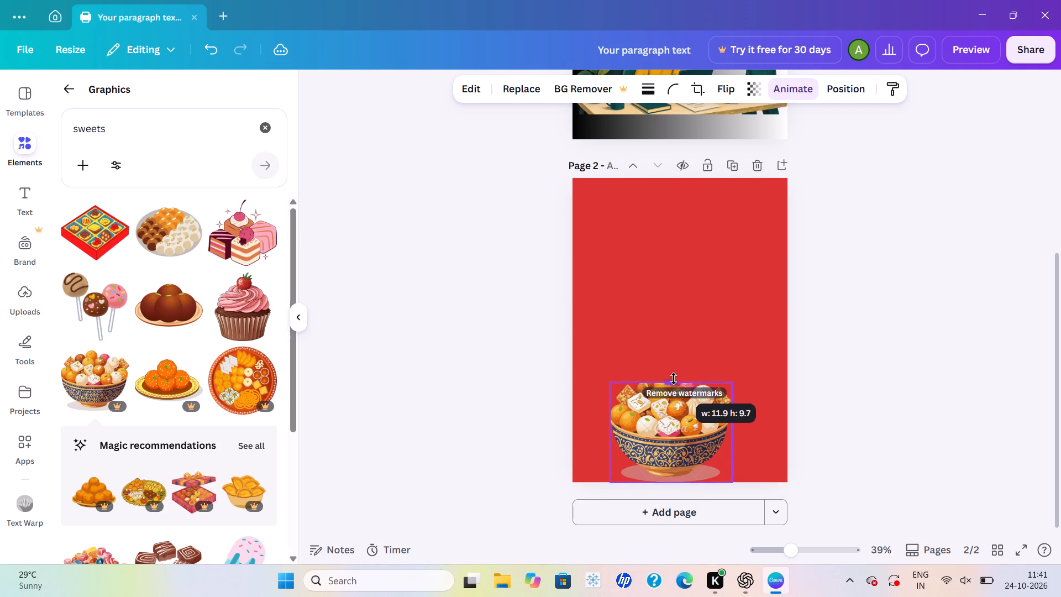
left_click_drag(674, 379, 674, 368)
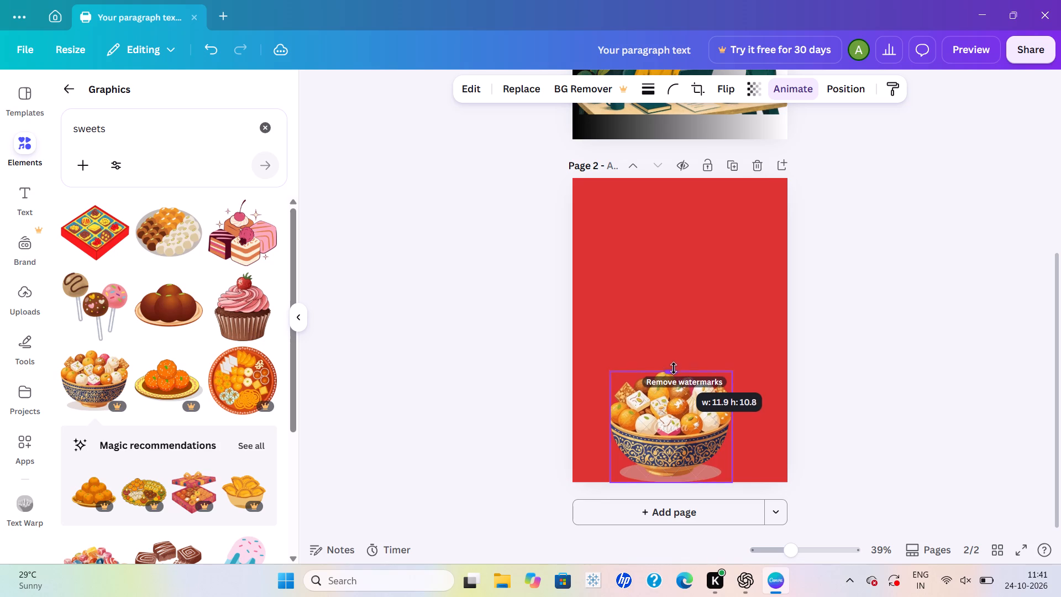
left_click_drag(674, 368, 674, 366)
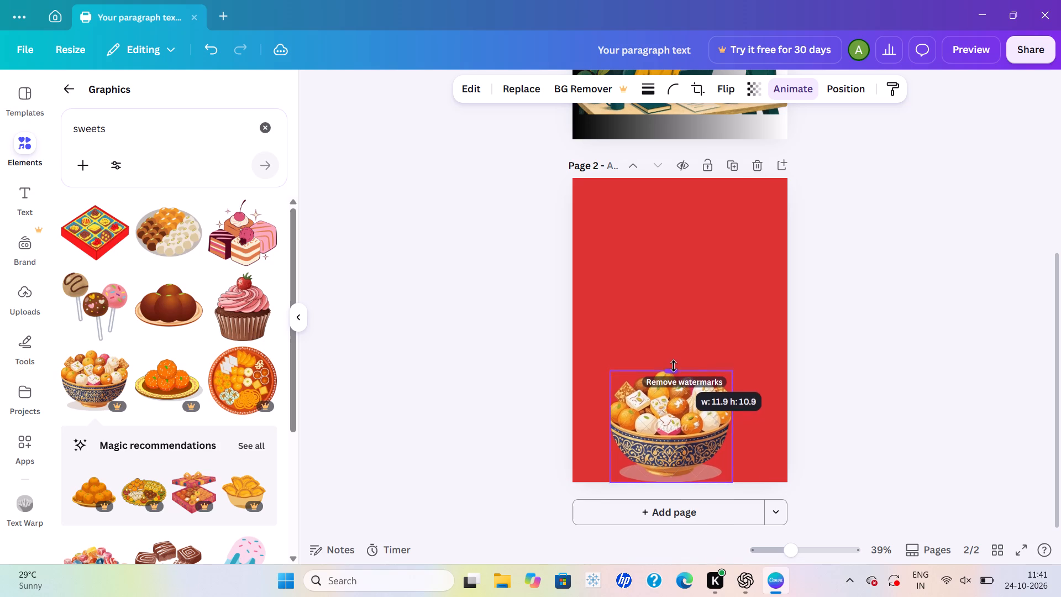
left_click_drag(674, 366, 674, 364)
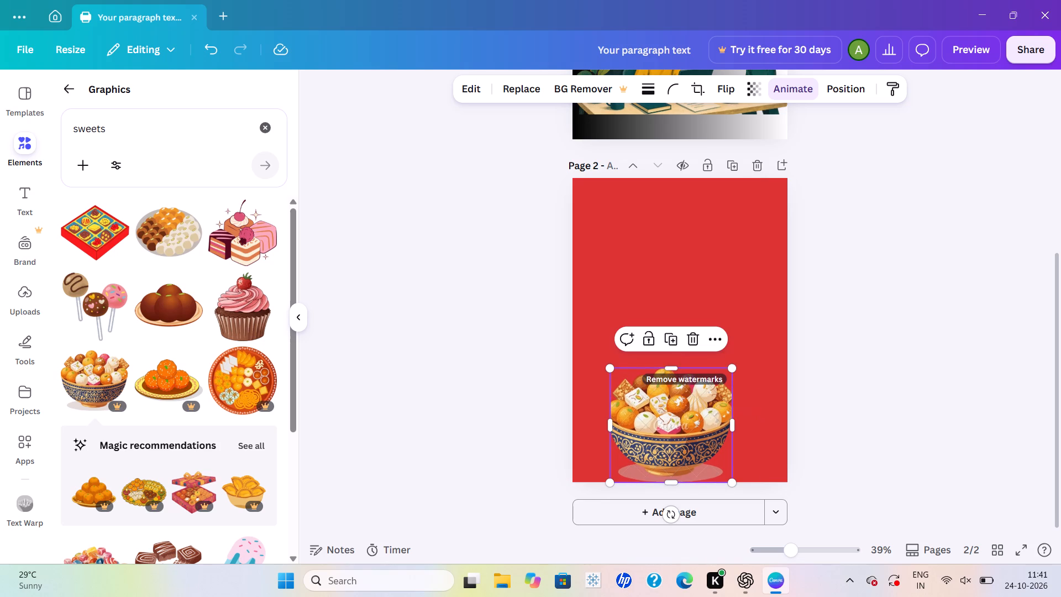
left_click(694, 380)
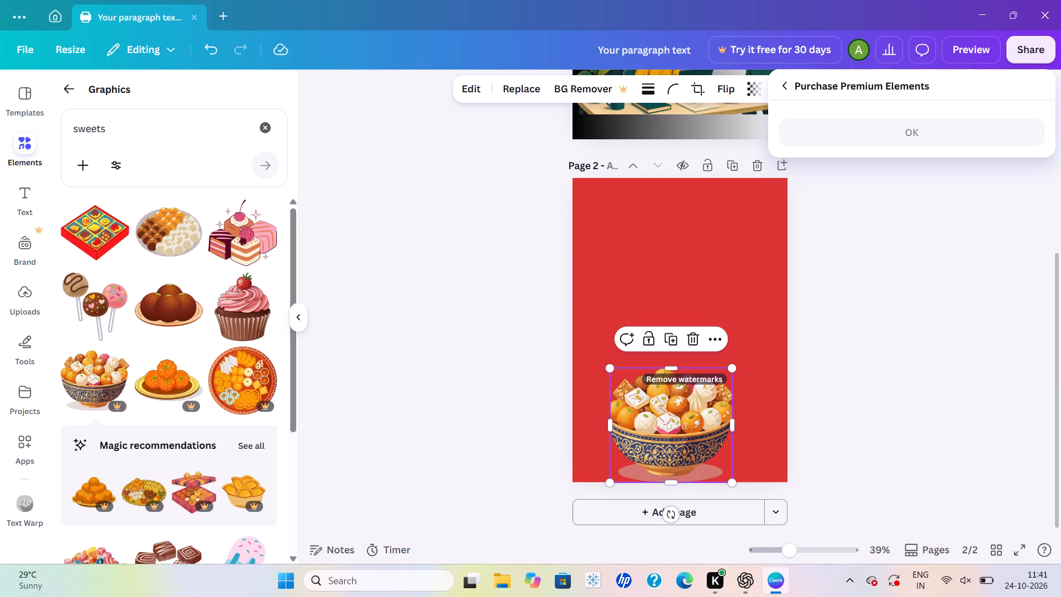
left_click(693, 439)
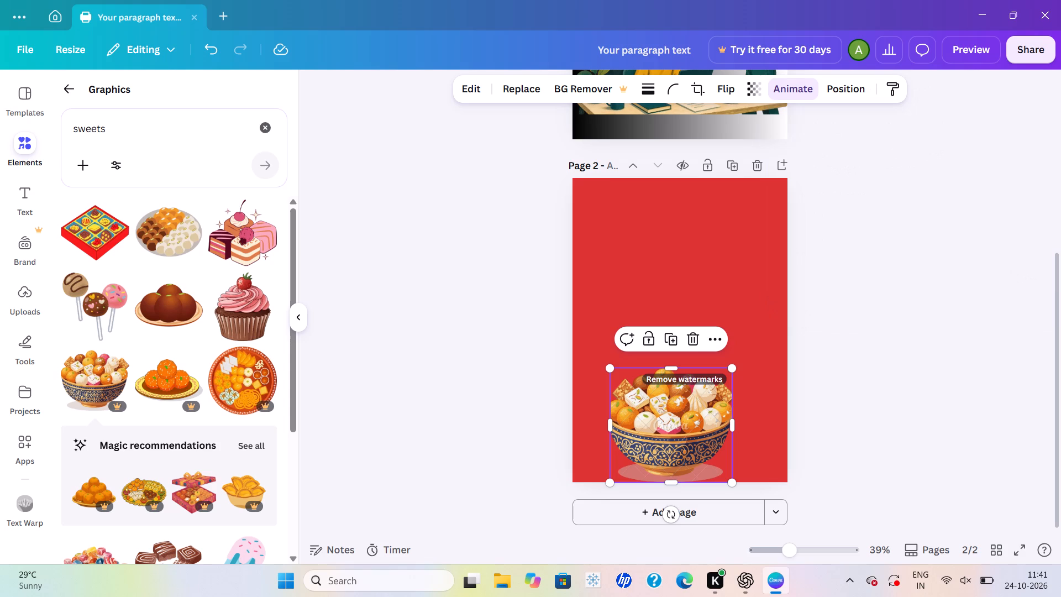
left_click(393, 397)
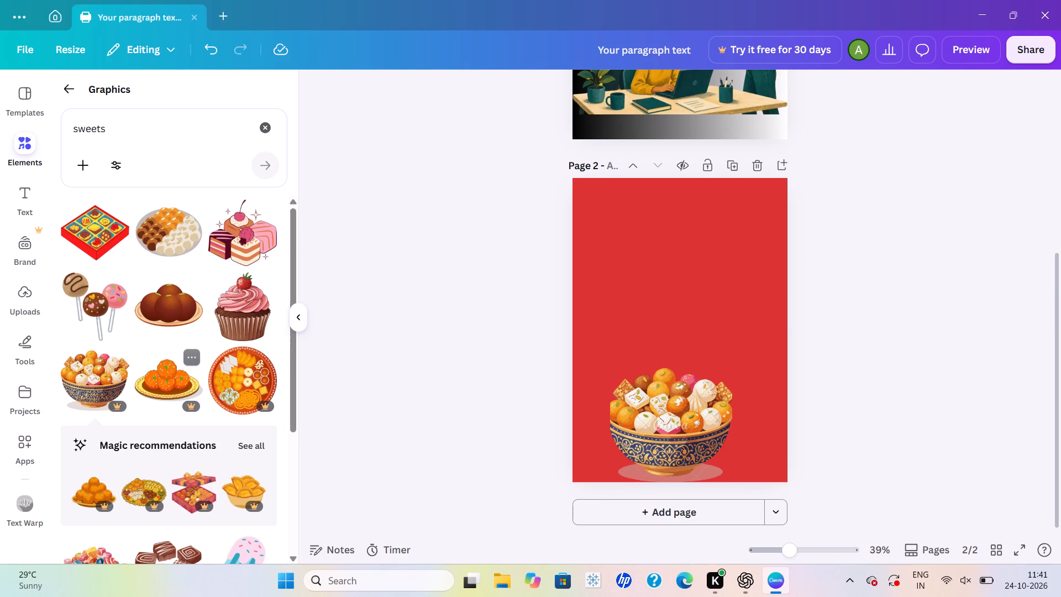
Delete the bowl of sweets from page 2.
left_click(643, 410)
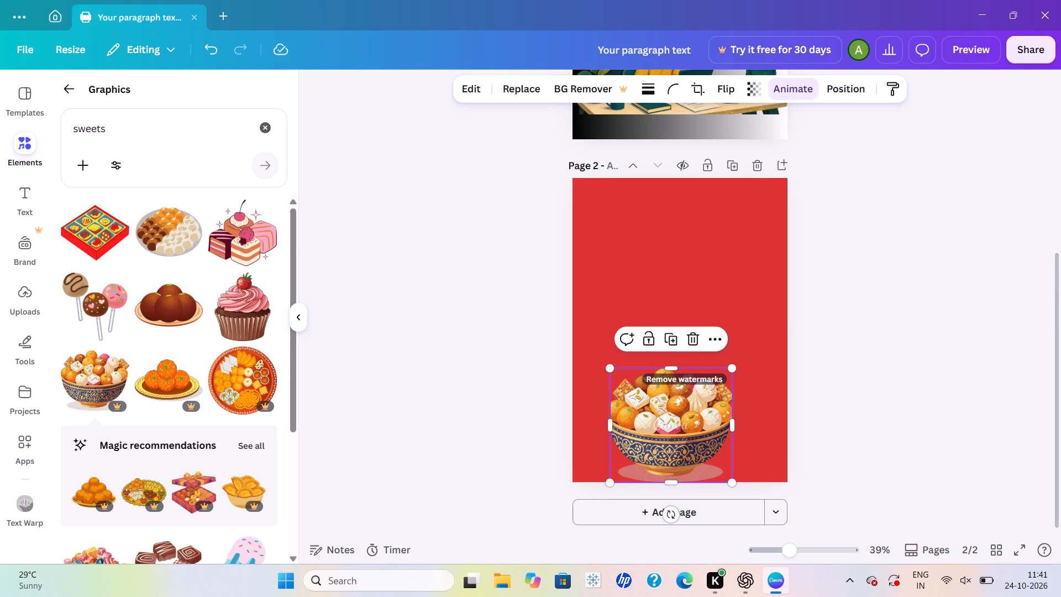
left_click(694, 341)
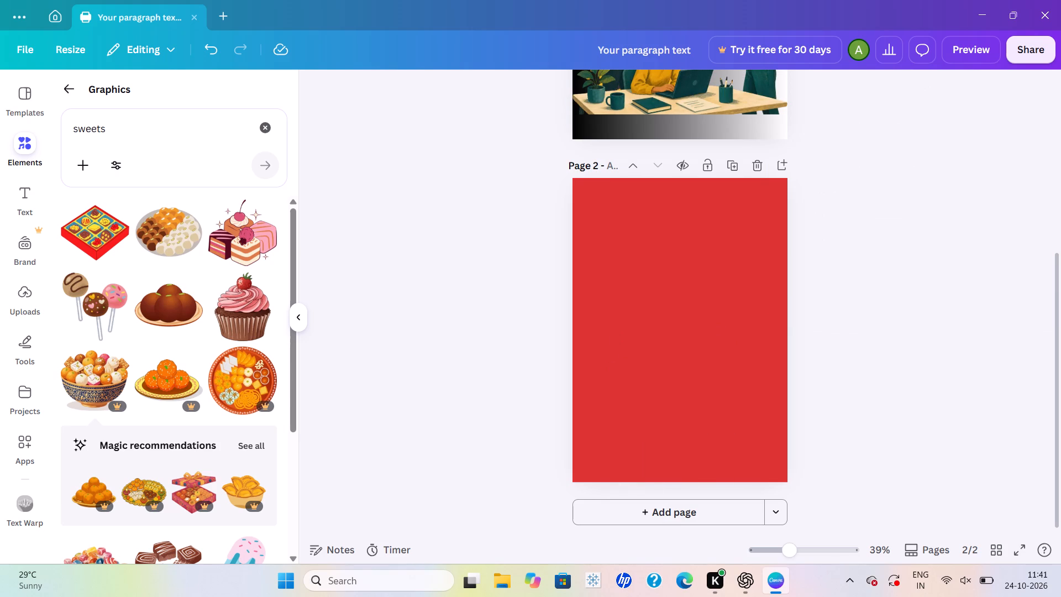
Clear the "sweets" term from the graphics search.
left_click(153, 121)
key("BackSpace")
key("BackSpace")
key("BackSpace")
key("BackSpace")
key("BackSpace")
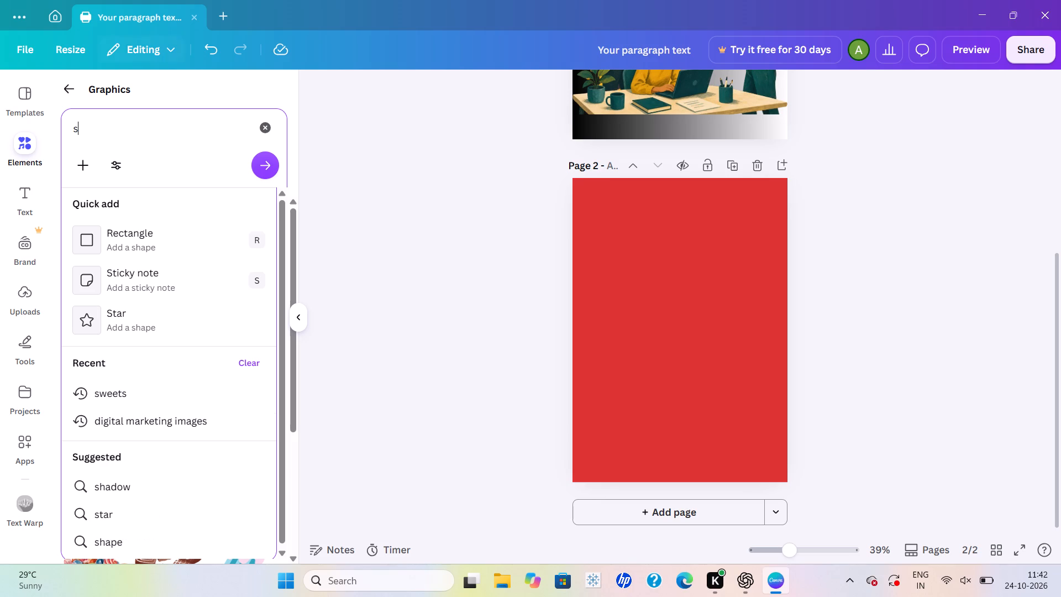
left_click(215, 130)
key("BackSpace")
key("BackSpace")
key("BackSpace")
key("BackSpace")
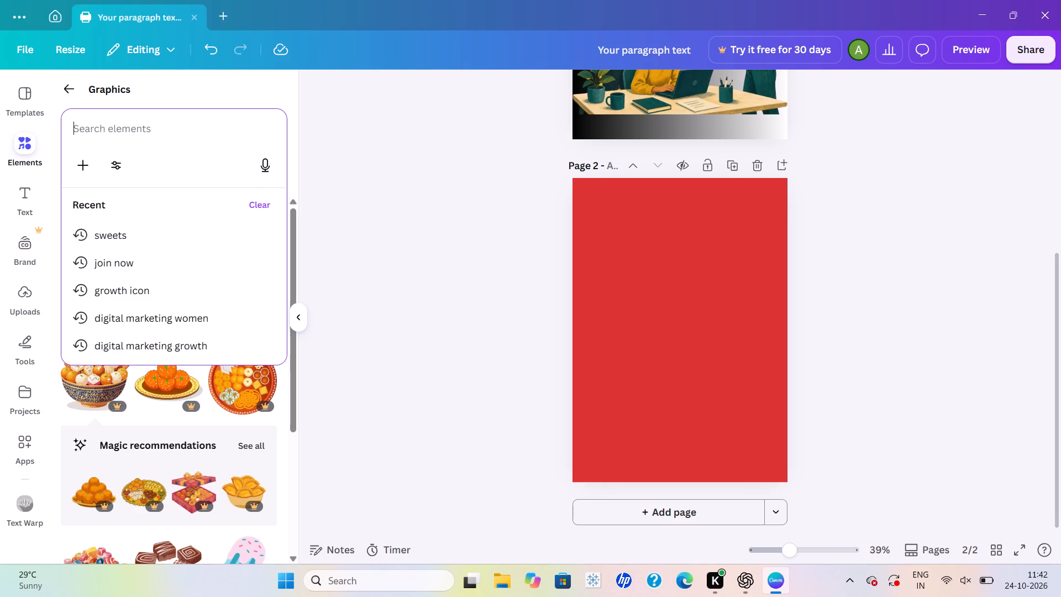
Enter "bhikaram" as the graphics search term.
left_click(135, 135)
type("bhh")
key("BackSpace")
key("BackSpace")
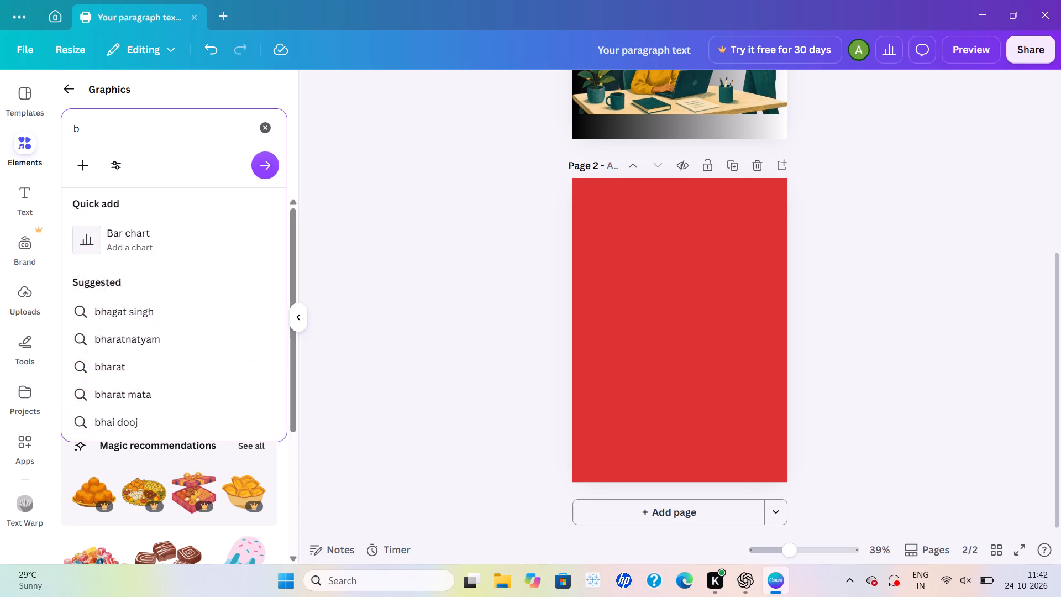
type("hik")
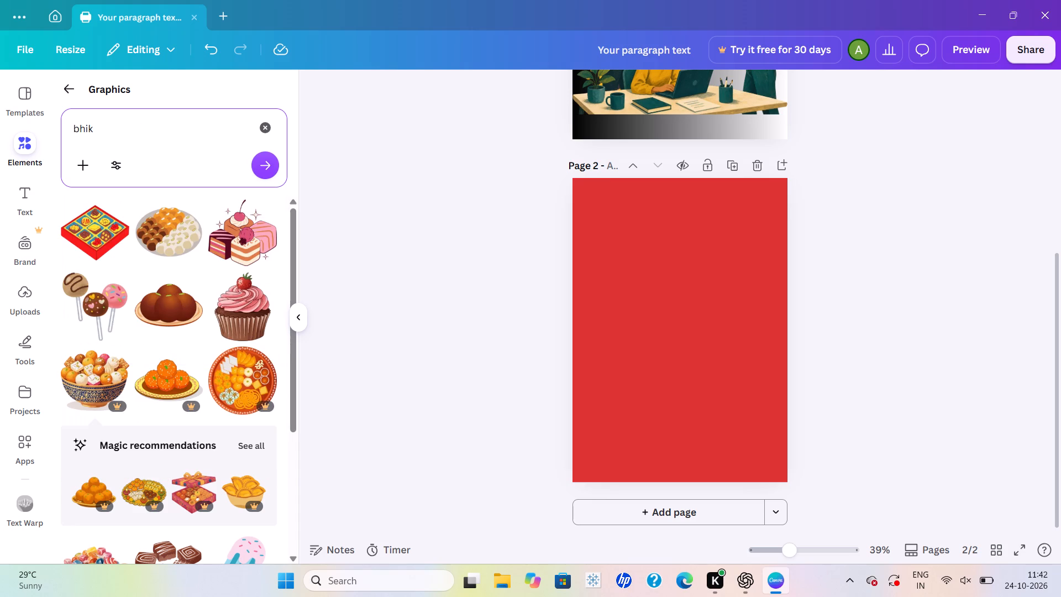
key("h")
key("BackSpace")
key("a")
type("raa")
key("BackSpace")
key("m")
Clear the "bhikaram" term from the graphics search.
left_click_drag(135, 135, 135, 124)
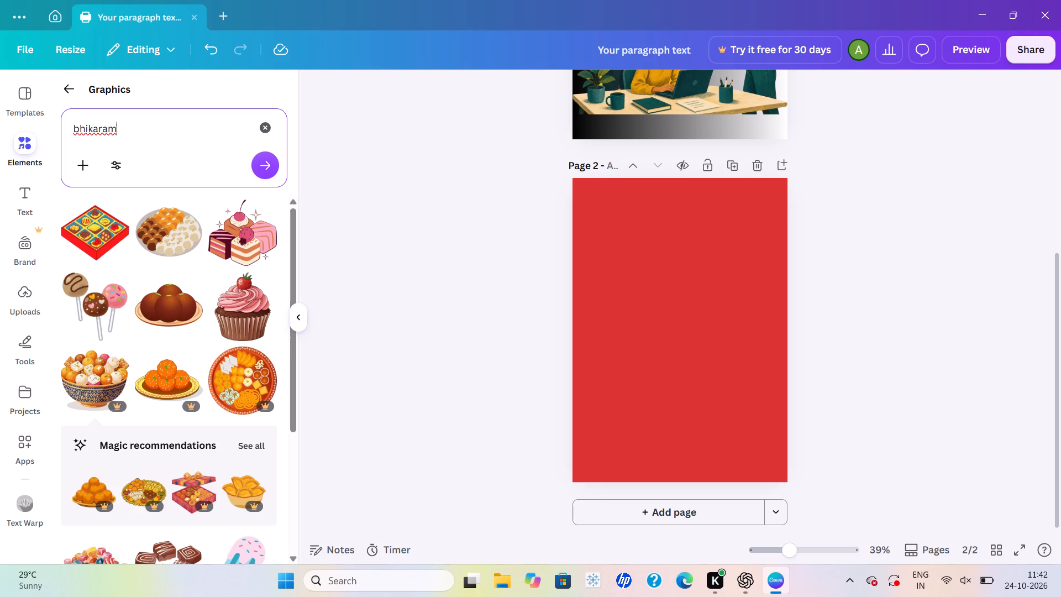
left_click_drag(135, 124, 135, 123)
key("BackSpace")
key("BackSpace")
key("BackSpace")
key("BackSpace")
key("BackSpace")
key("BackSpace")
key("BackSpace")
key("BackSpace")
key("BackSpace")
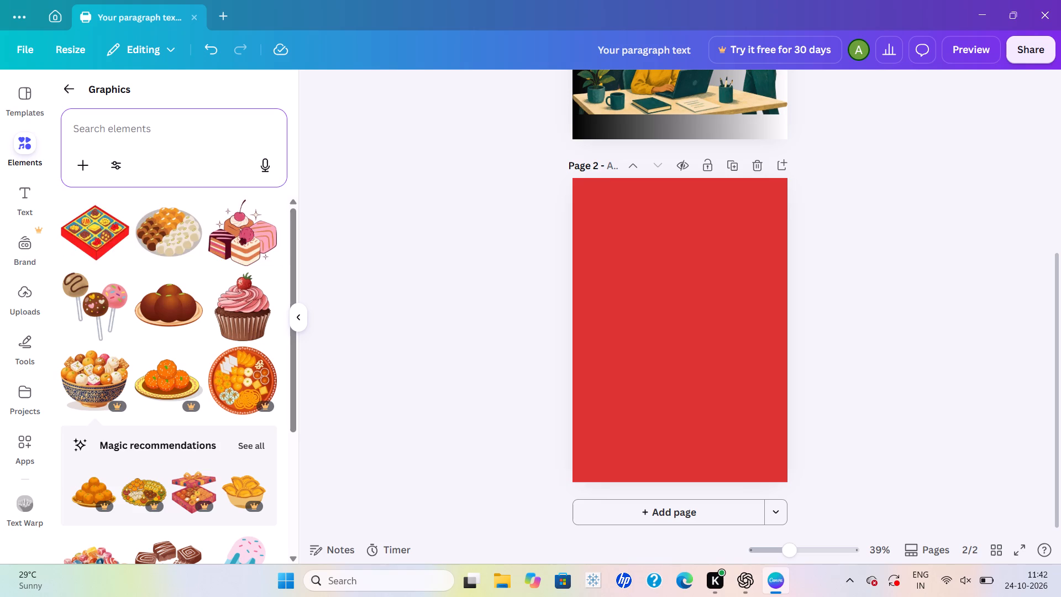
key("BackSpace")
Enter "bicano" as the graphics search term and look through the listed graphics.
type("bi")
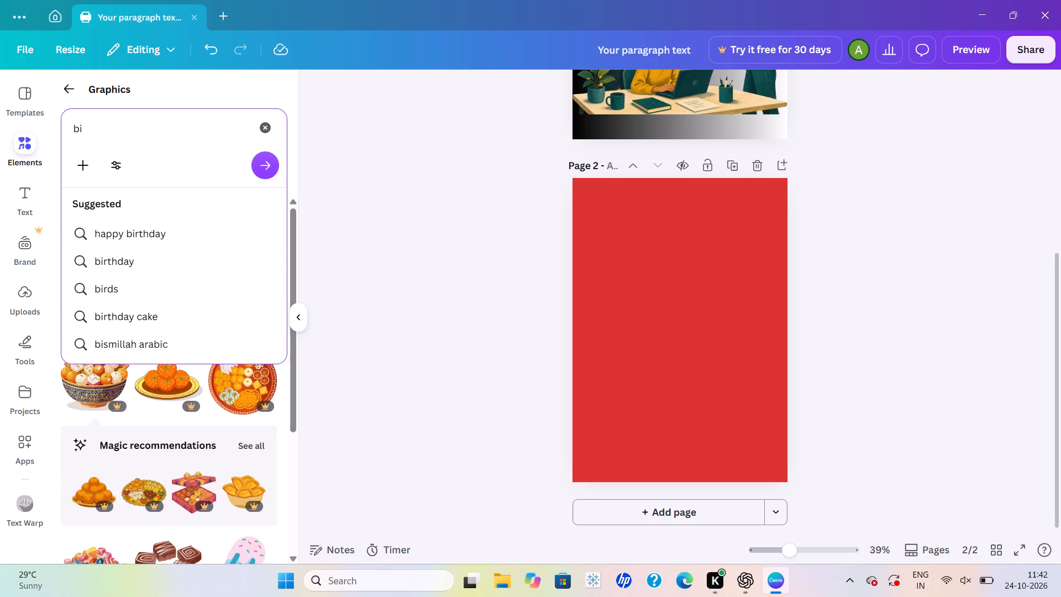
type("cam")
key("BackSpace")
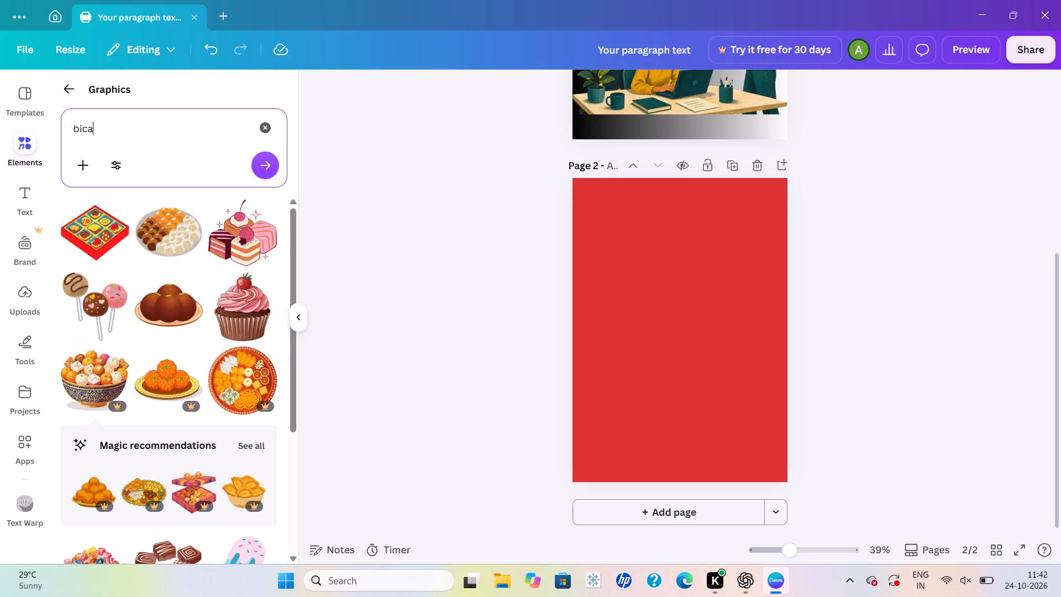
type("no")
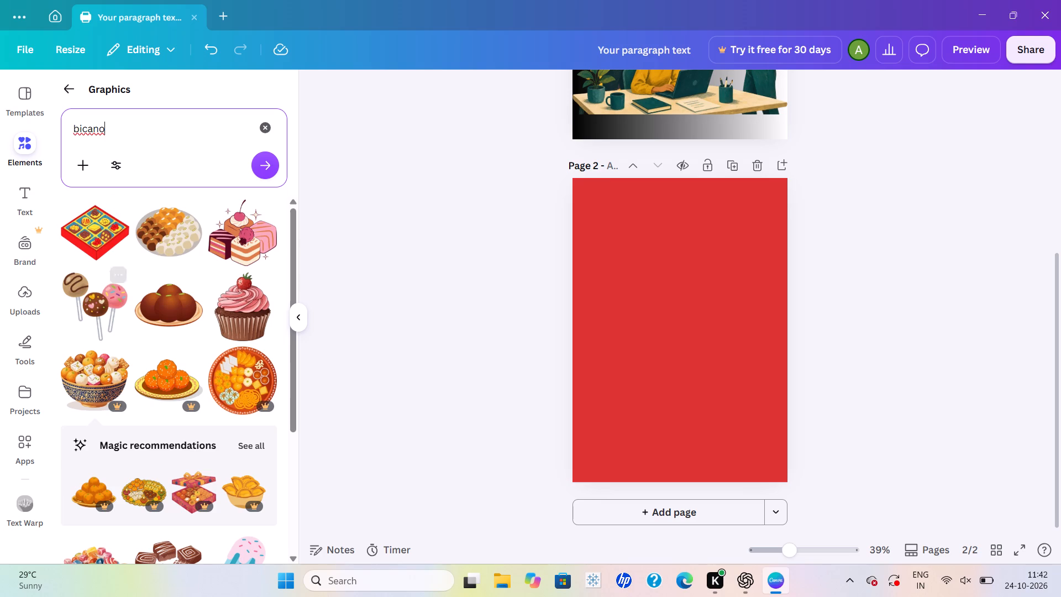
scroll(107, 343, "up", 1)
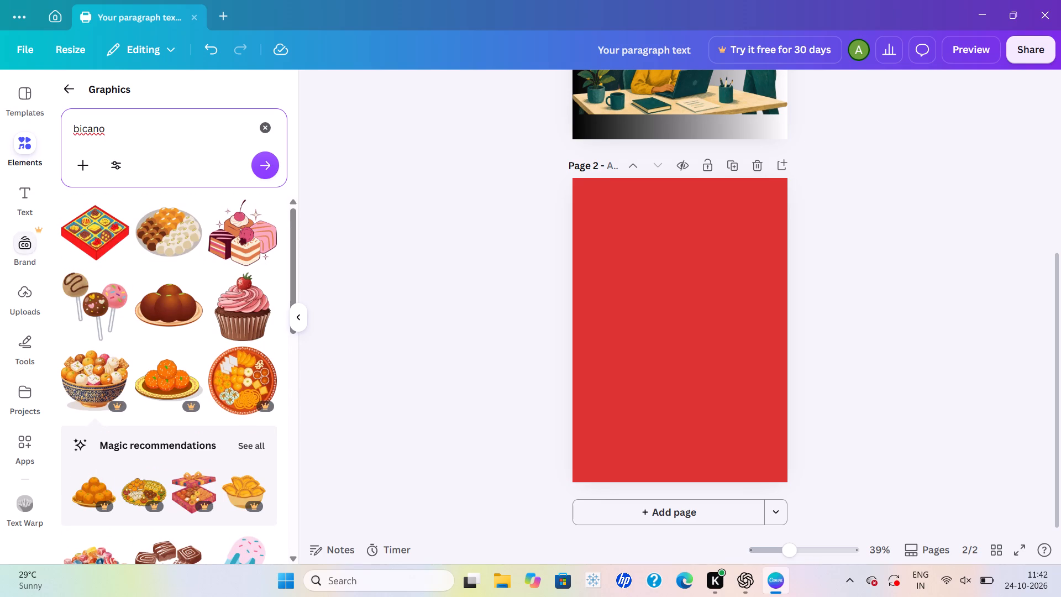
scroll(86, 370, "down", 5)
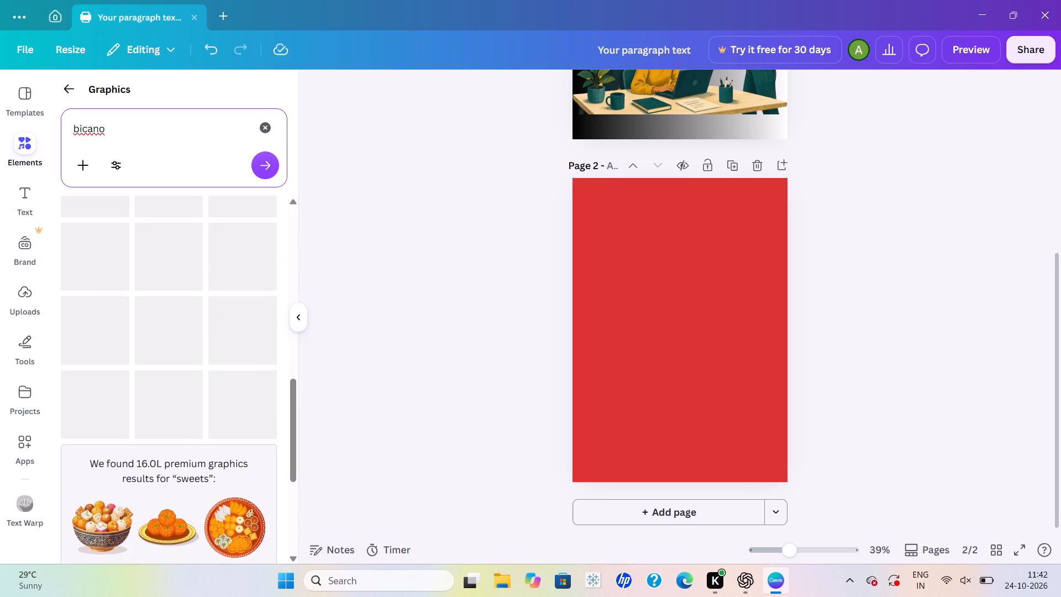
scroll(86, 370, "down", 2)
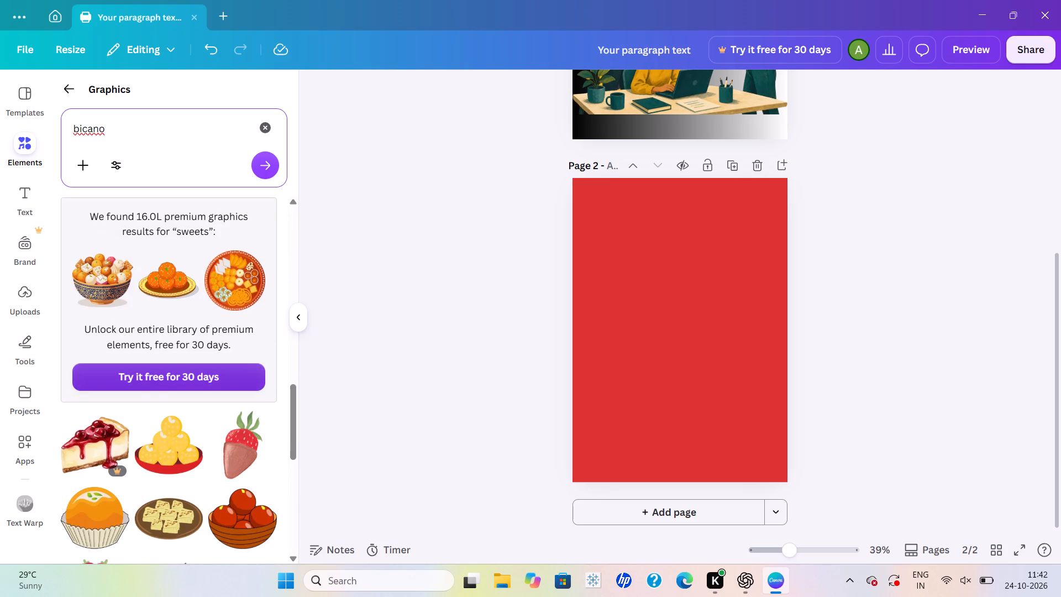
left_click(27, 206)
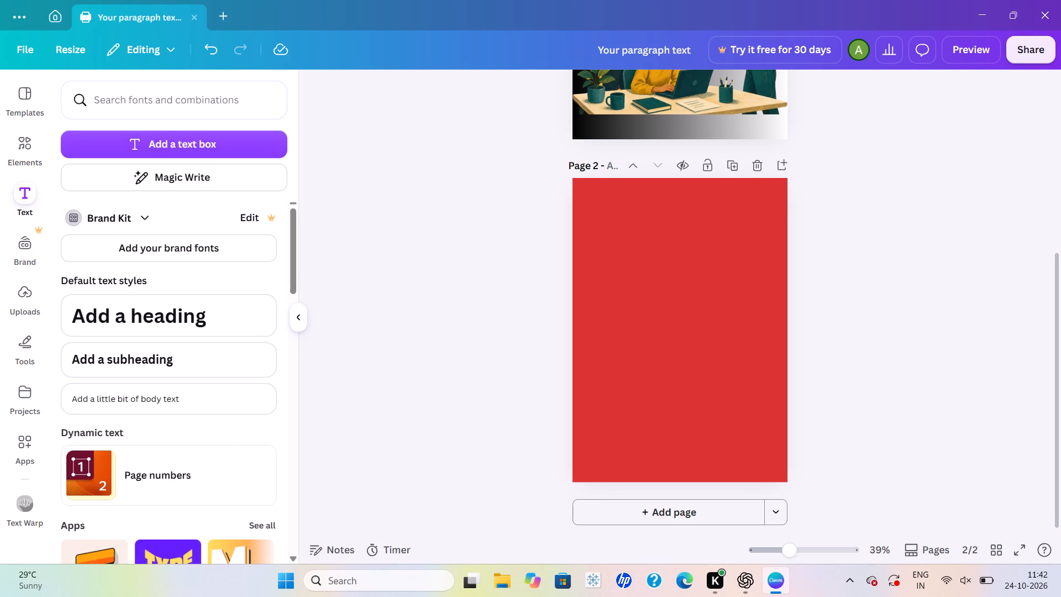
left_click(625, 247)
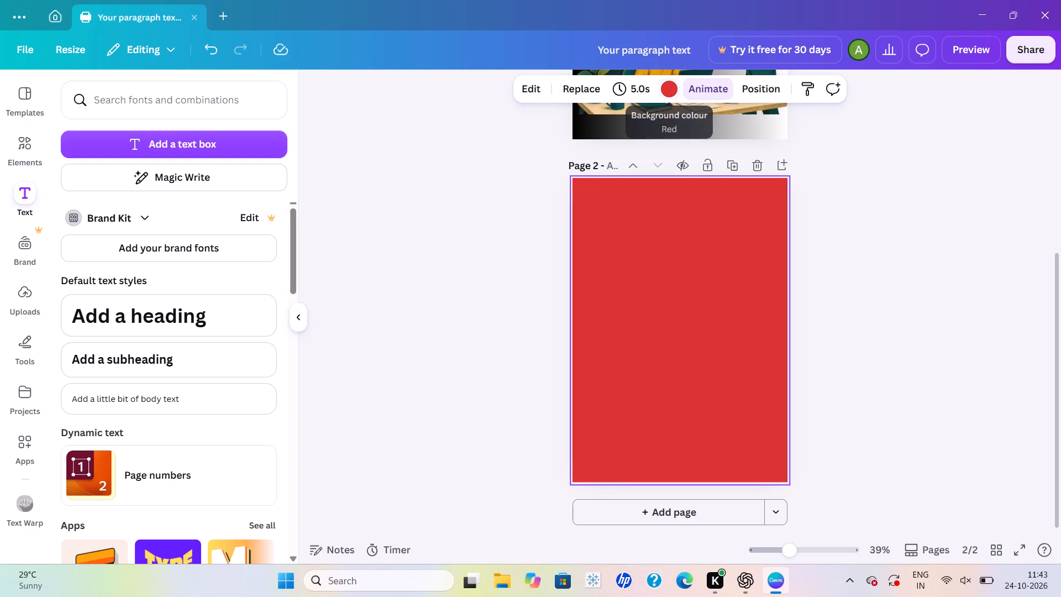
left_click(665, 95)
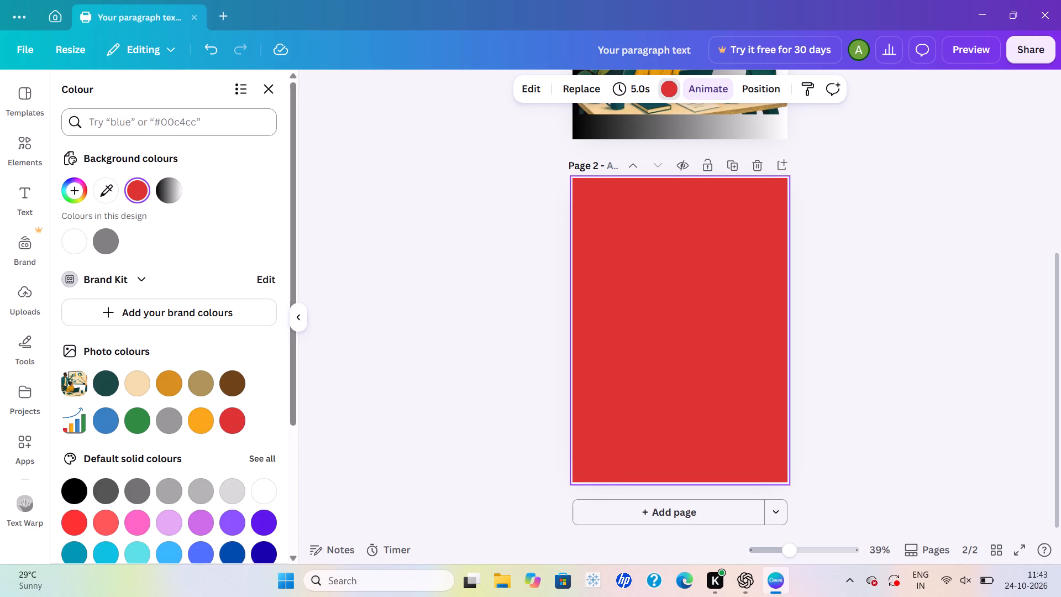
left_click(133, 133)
Return to the graphics elements and clear the "bicano" search, leaving the empty search ready for a new term.
left_click(30, 146)
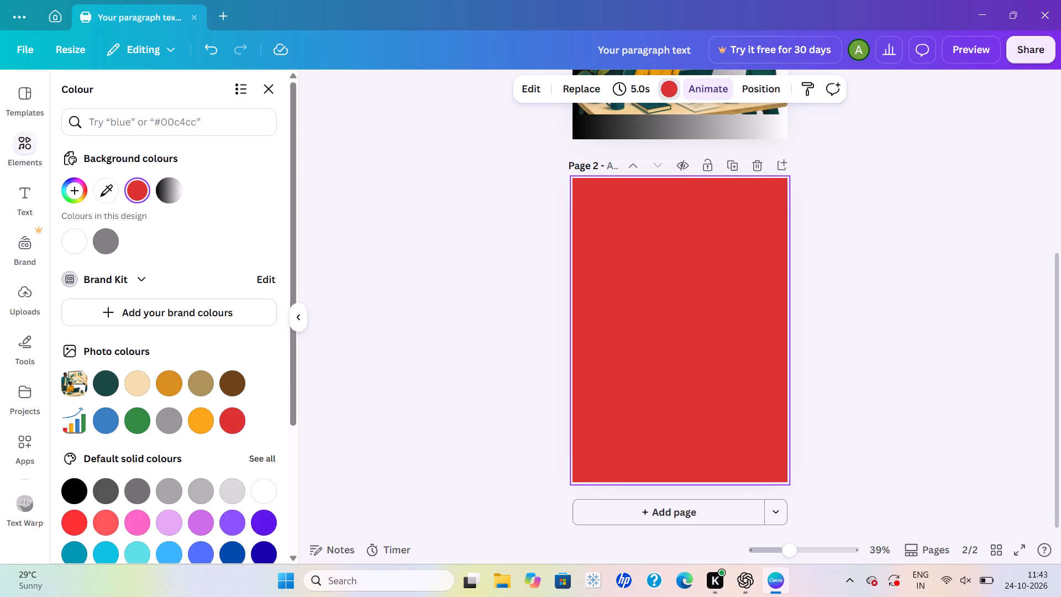
left_click(133, 142)
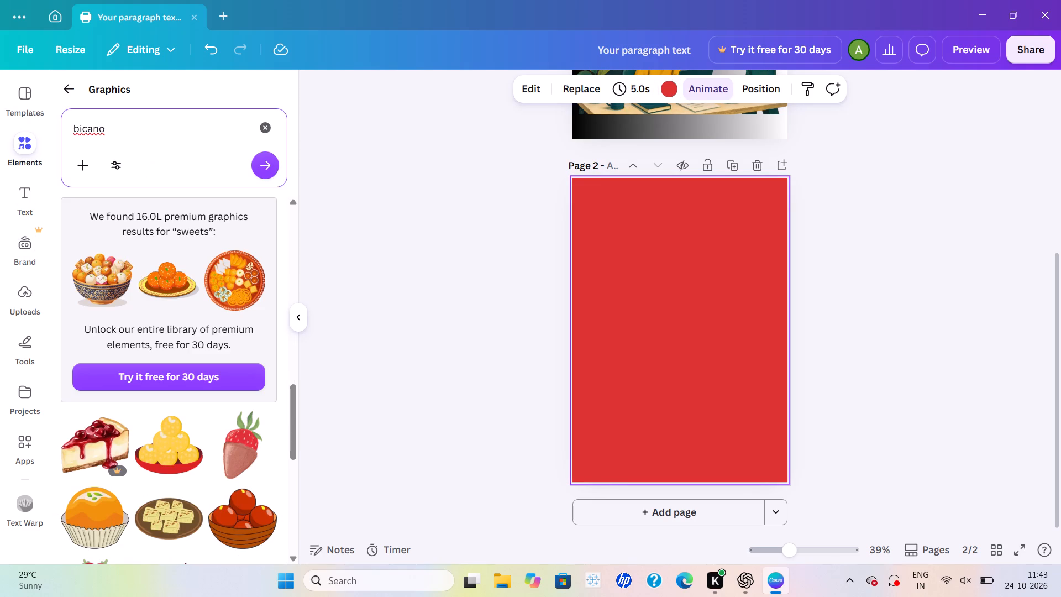
left_click(266, 128)
left_click(224, 106)
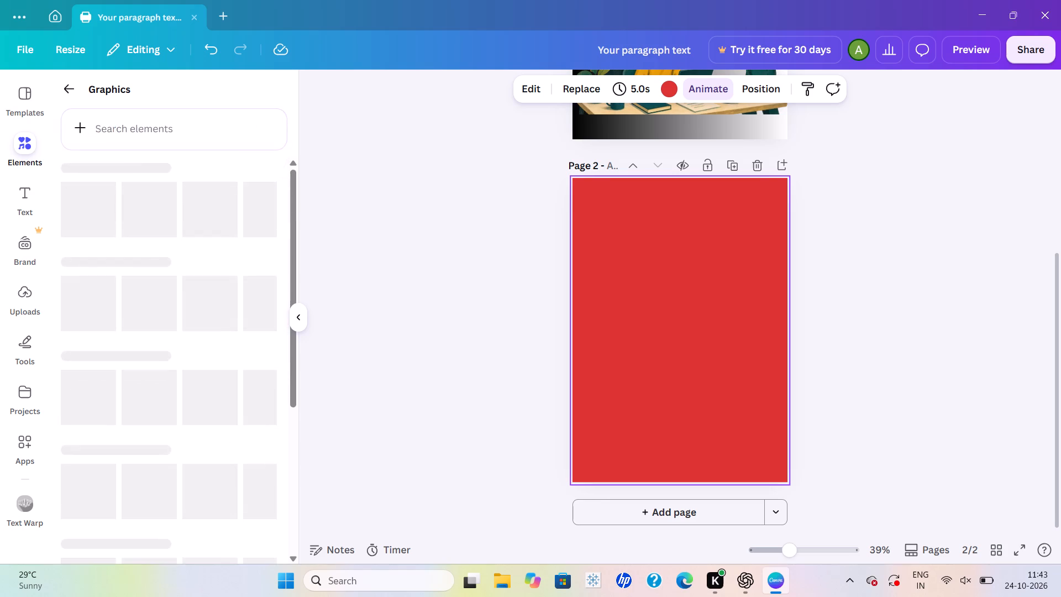
left_click(203, 127)
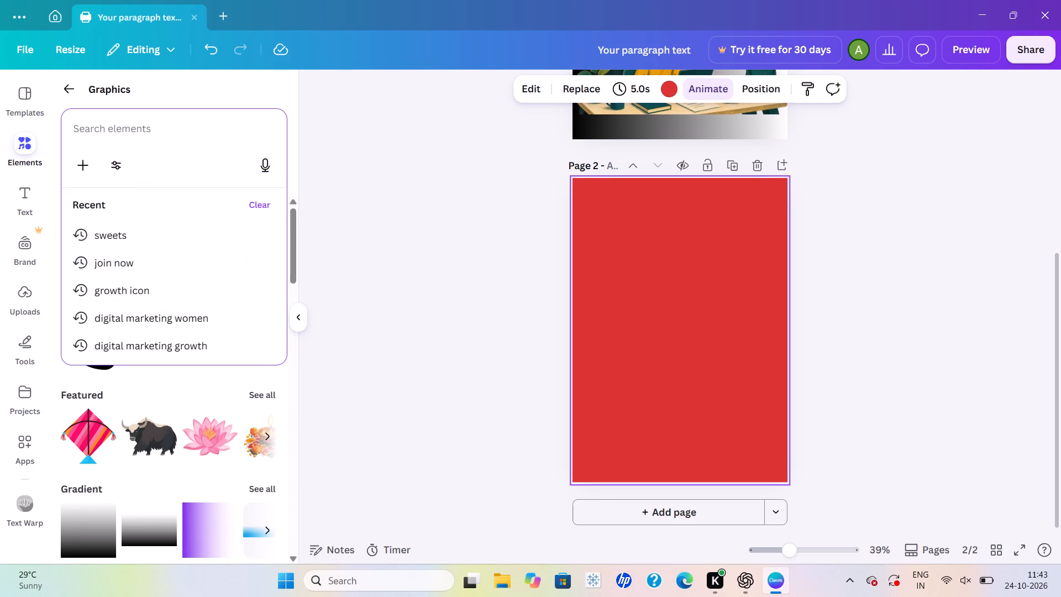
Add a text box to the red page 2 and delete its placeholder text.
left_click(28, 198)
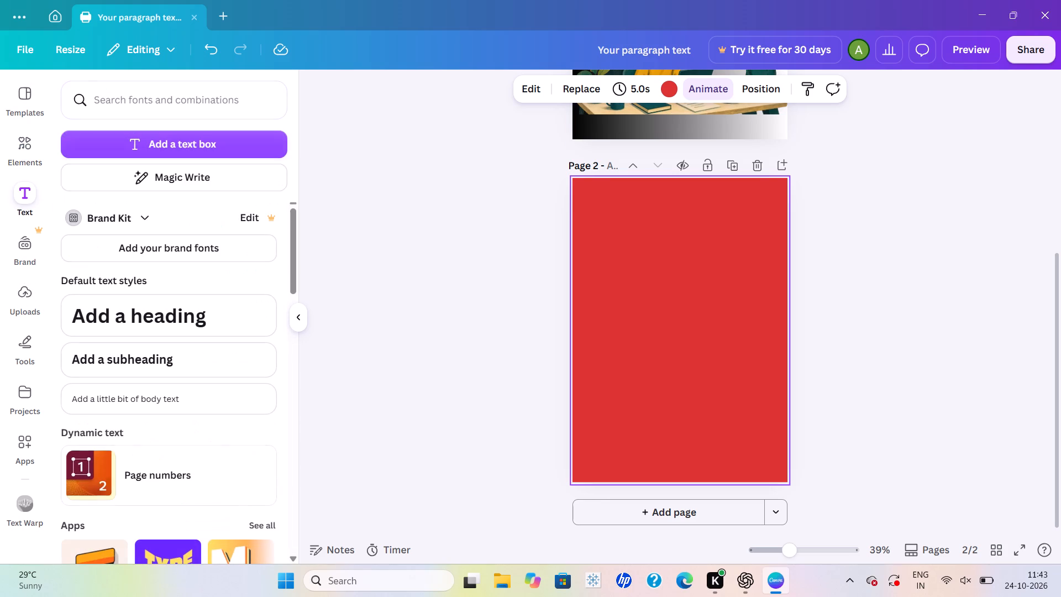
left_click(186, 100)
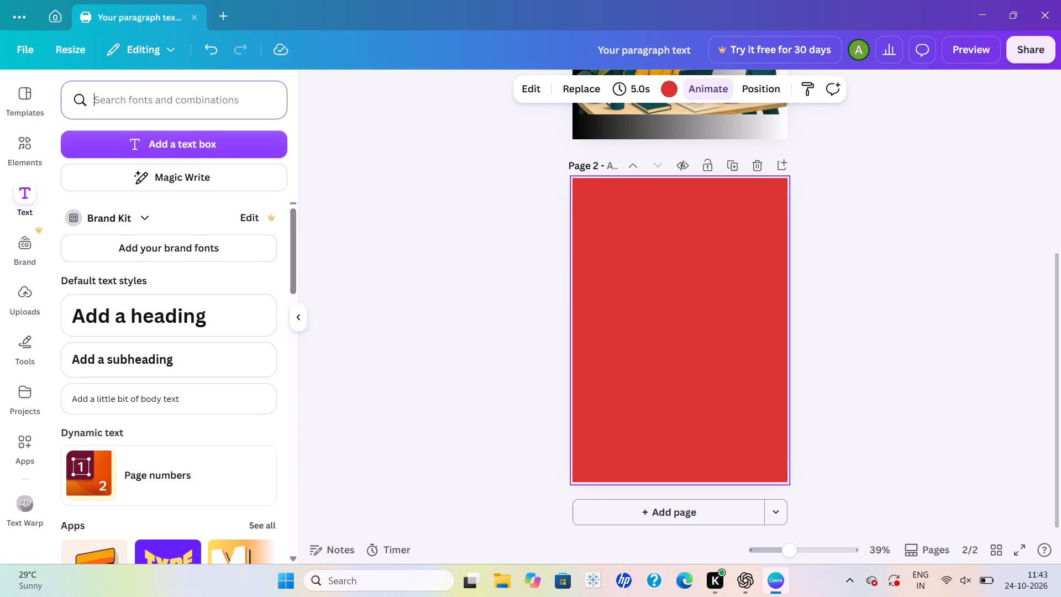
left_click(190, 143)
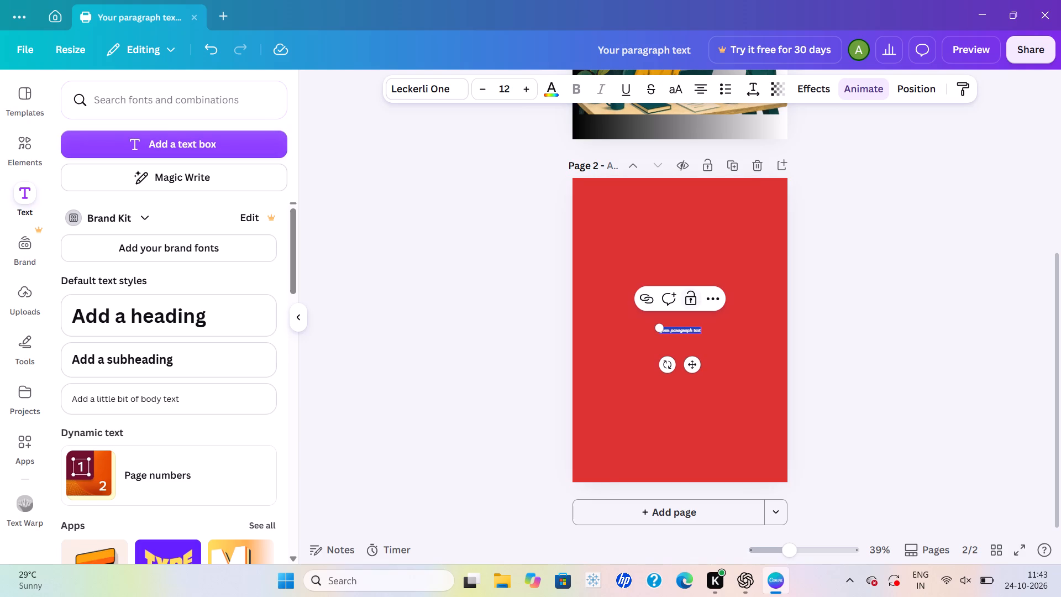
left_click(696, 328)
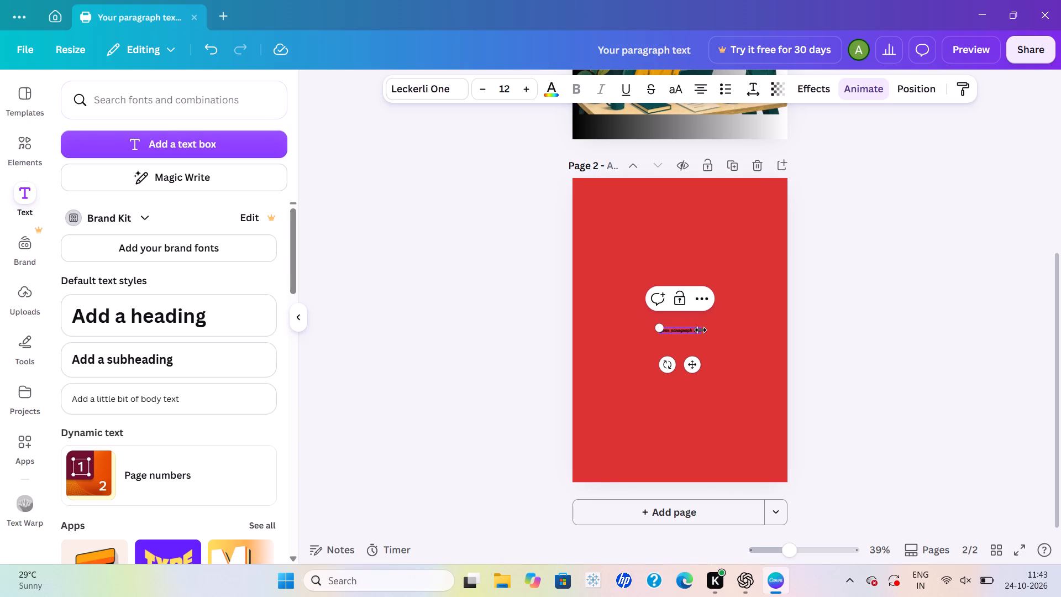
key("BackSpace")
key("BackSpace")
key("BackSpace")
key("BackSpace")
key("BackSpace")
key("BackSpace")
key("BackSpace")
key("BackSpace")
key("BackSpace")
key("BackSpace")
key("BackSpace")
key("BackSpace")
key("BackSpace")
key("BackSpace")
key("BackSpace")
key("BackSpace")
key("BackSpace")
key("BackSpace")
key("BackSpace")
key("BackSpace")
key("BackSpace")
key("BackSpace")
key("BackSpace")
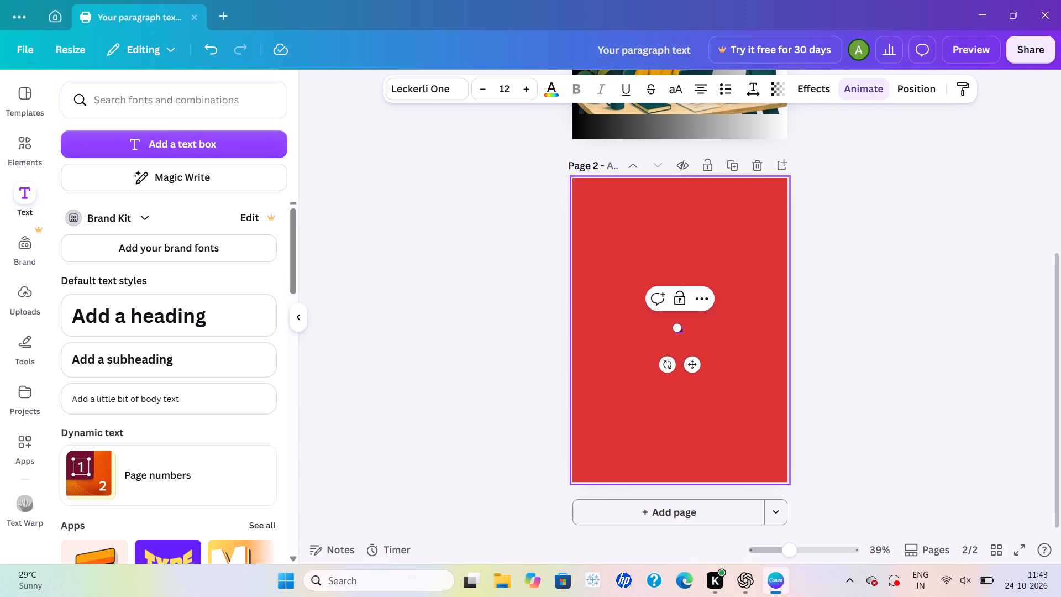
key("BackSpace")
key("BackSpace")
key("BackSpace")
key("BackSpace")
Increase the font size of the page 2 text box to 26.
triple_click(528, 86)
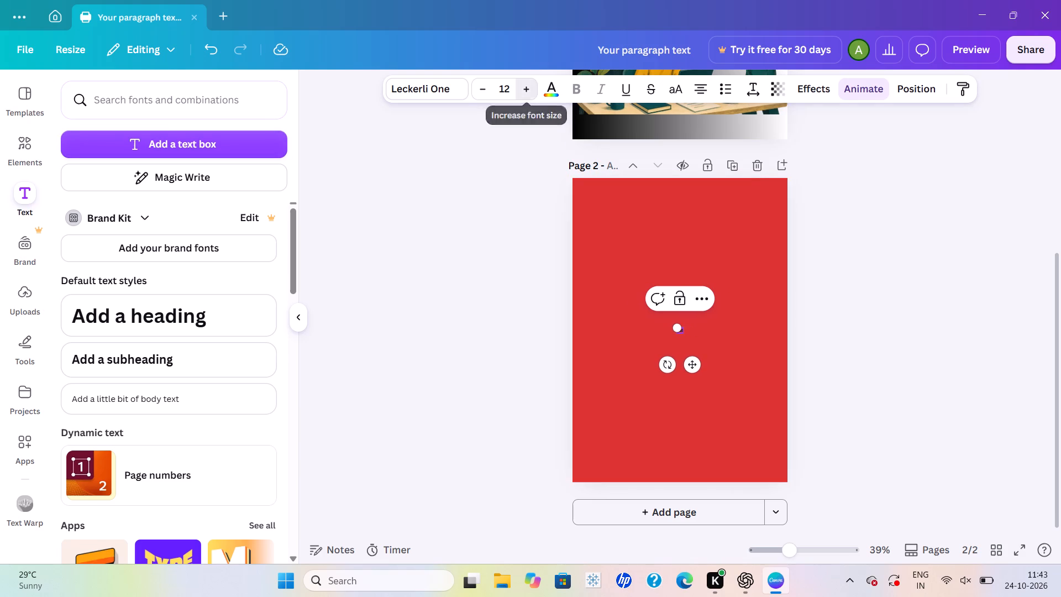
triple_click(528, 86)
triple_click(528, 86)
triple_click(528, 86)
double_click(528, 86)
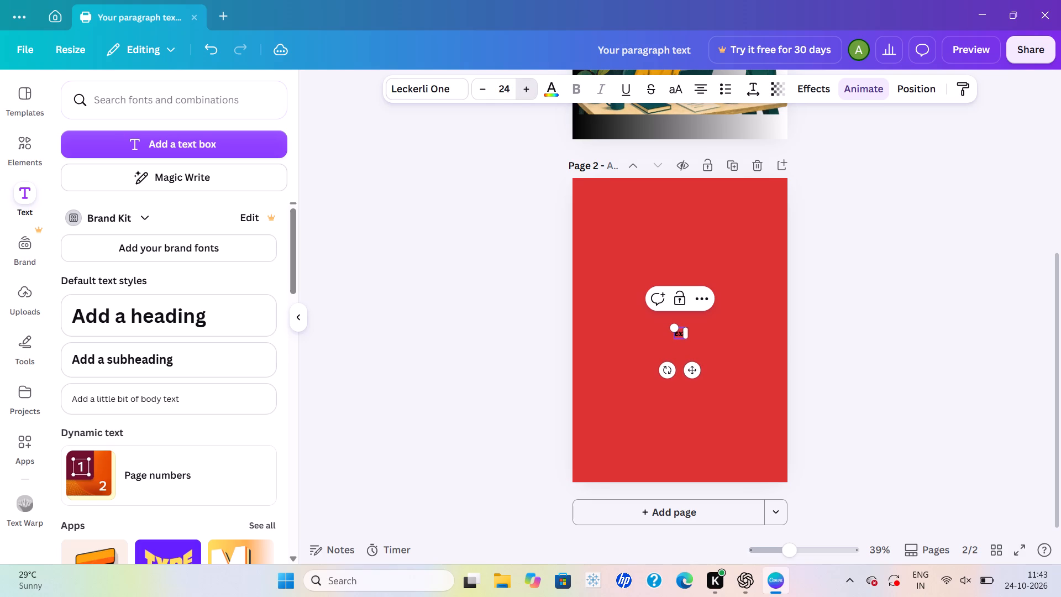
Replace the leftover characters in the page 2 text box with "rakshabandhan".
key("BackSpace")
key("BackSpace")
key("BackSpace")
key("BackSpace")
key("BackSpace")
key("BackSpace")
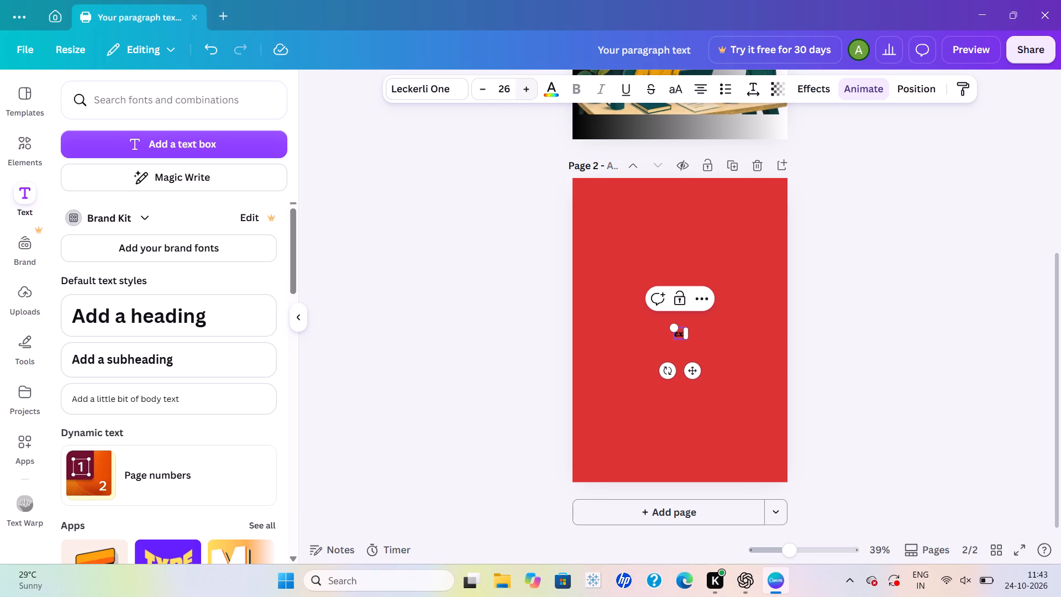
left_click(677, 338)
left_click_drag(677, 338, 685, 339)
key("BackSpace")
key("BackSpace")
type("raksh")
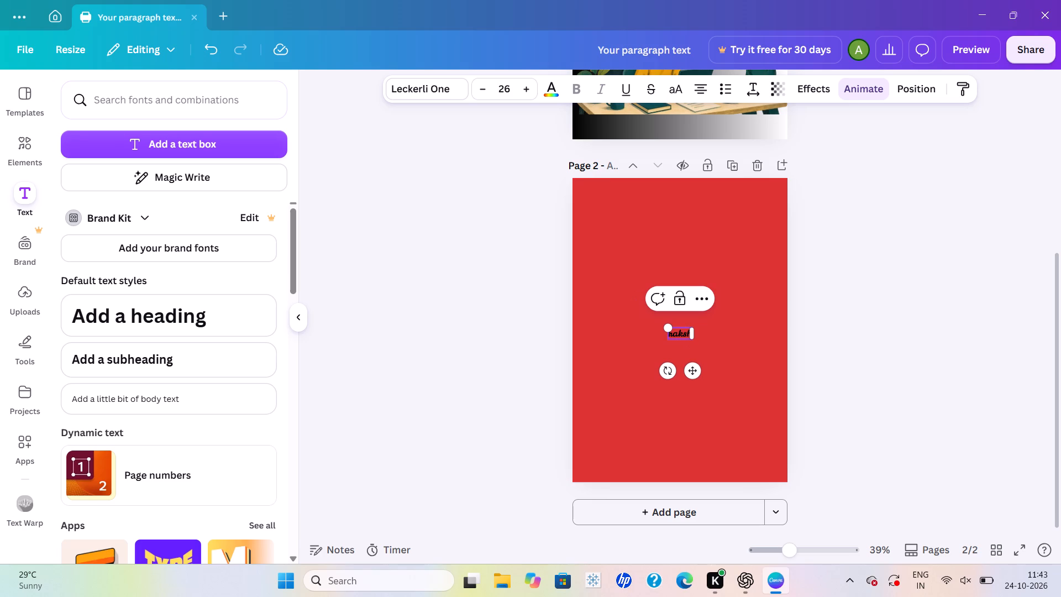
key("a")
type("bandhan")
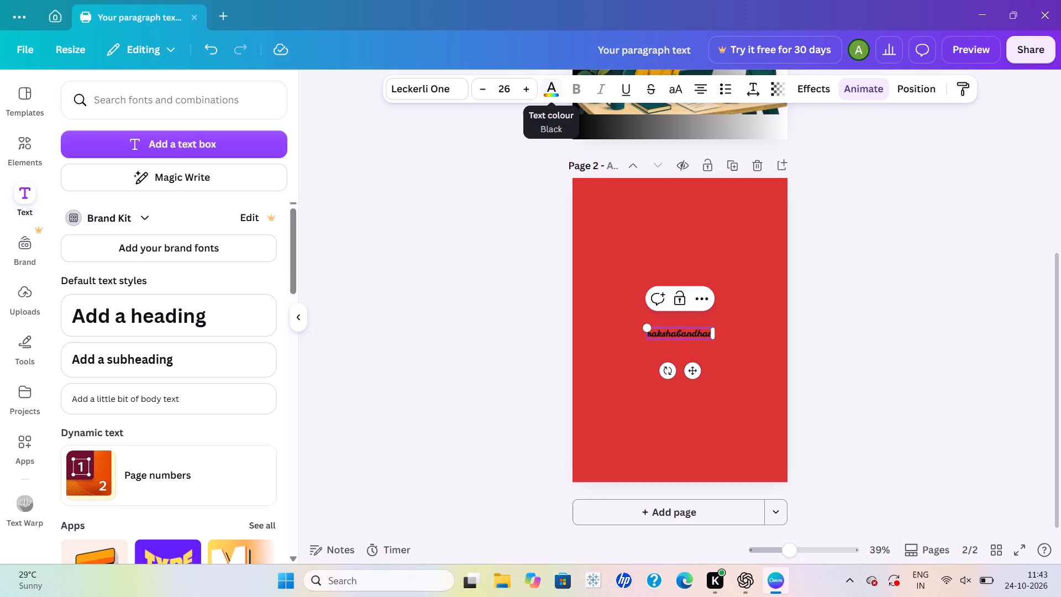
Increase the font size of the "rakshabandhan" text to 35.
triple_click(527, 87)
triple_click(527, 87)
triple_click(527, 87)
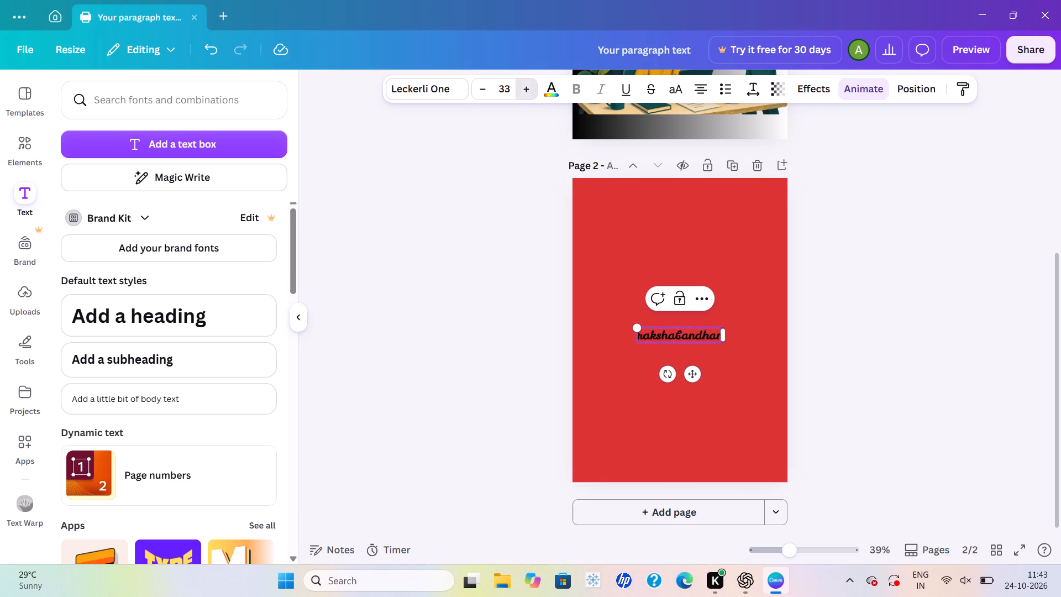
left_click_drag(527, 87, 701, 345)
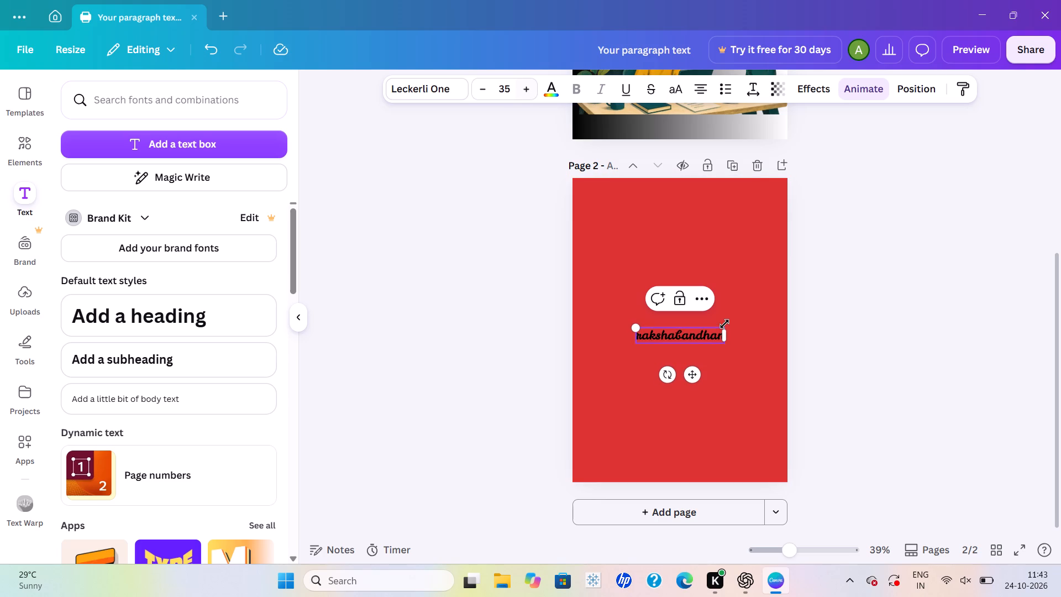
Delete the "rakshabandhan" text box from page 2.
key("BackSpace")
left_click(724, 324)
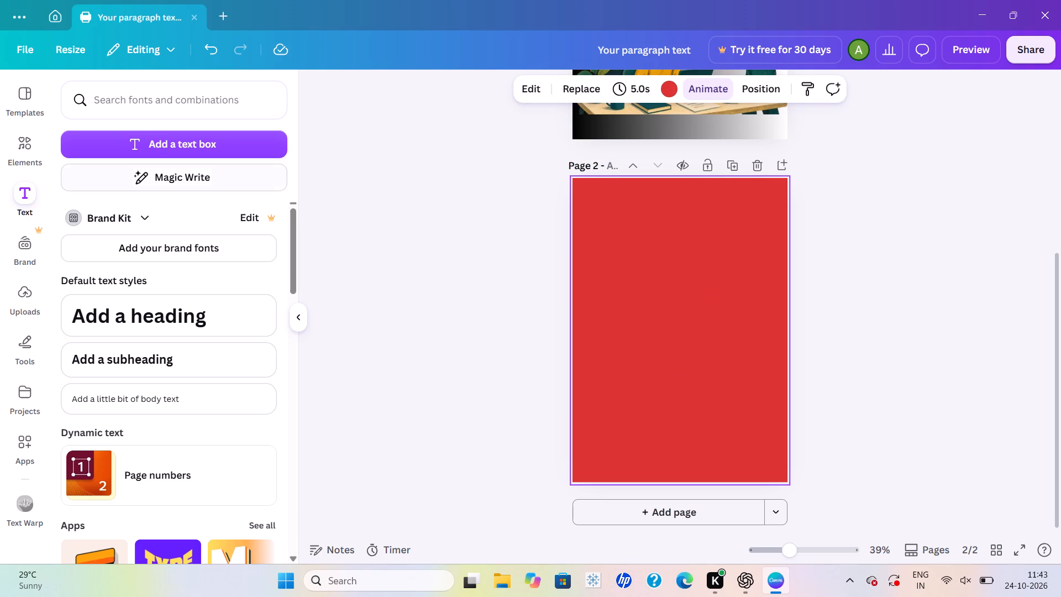
Add a new text box to page 2 and replace its placeholder with "Rakshabandhan".
left_click(132, 149)
key("BackSpace")
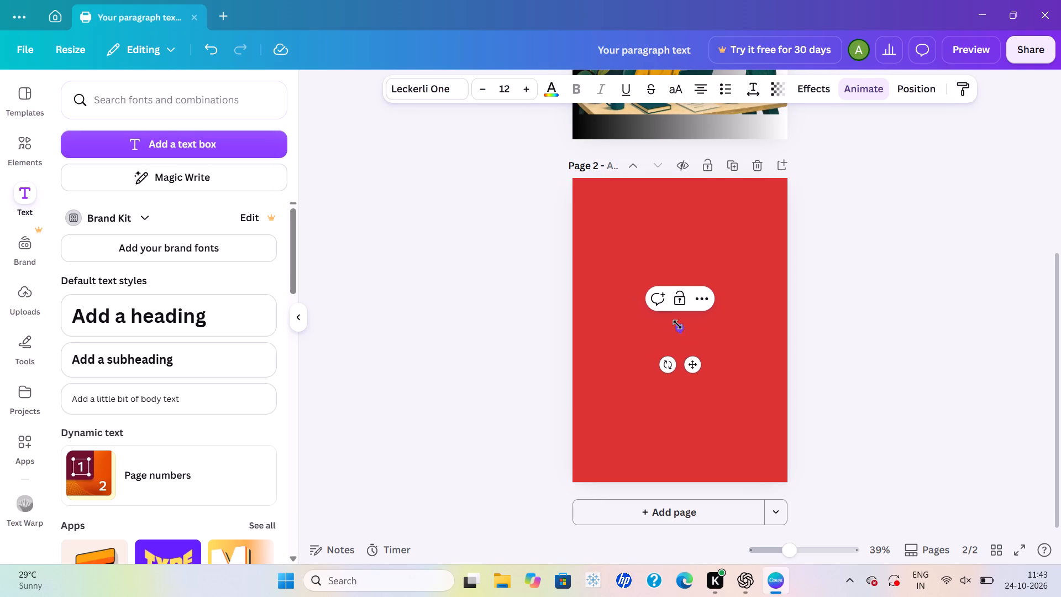
key("r")
key("a")
key("k")
type("sha")
type("bandhan")
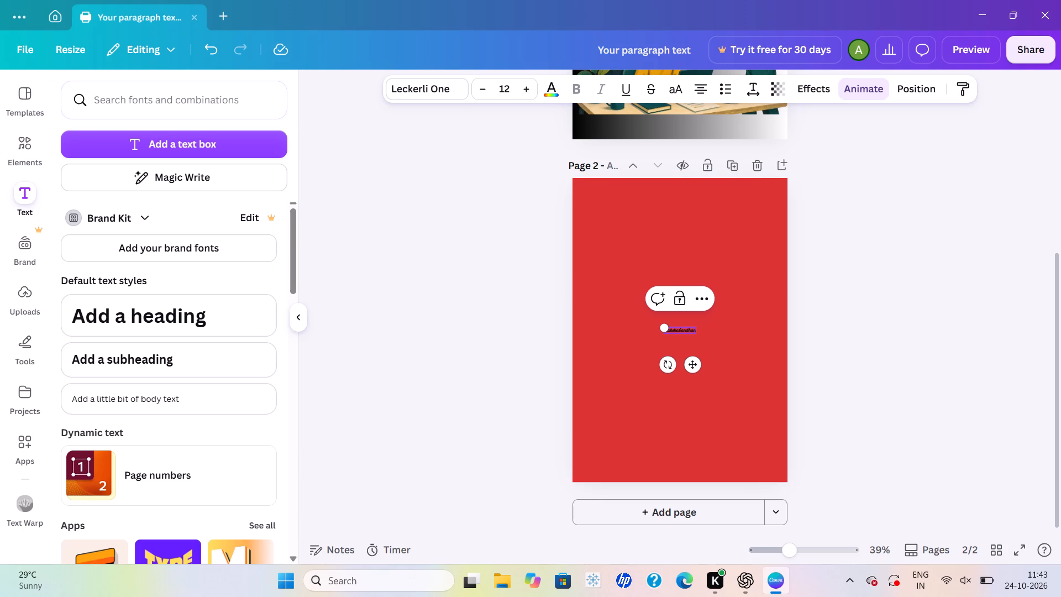
Increase the font size of the "Rakshabandhan" text to 45.
triple_click(527, 90)
triple_click(527, 90)
triple_click(527, 90)
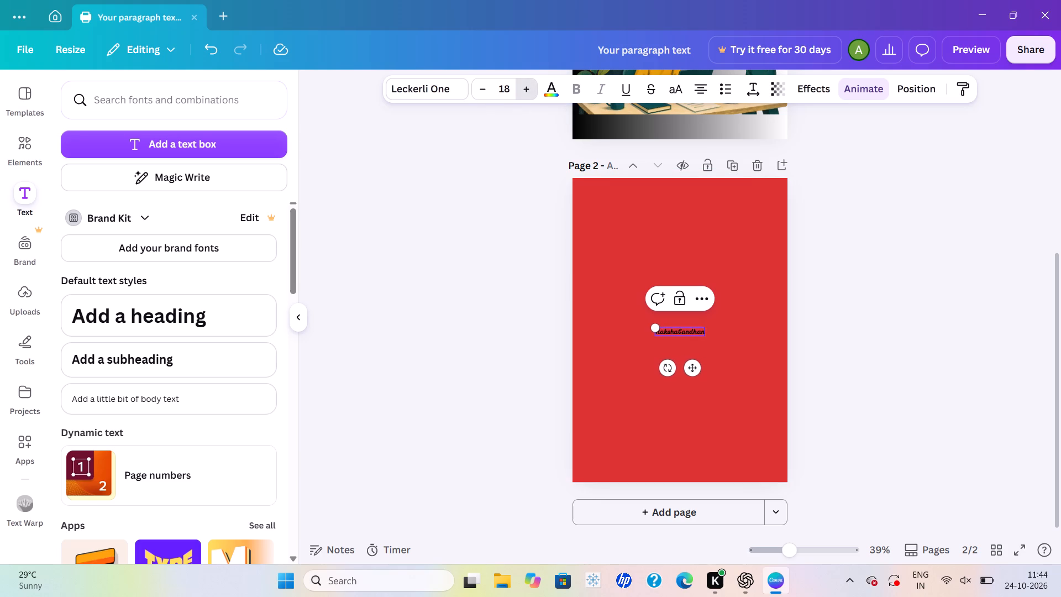
triple_click(527, 90)
triple_click(527, 90)
triple_click(527, 90)
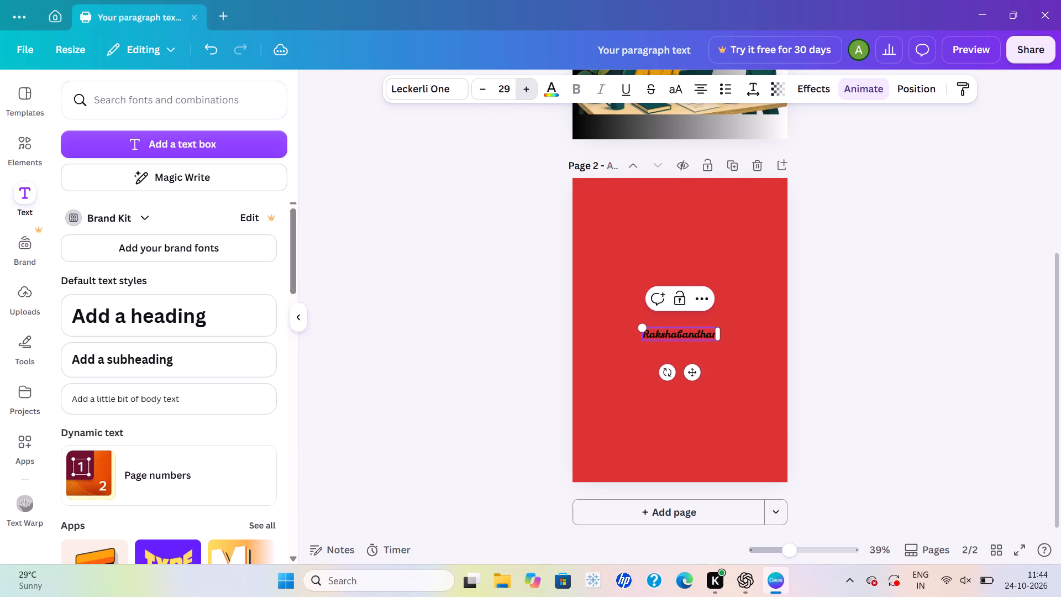
triple_click(527, 90)
triple_click(527, 90)
triple_click(527, 90)
triple_click(527, 90)
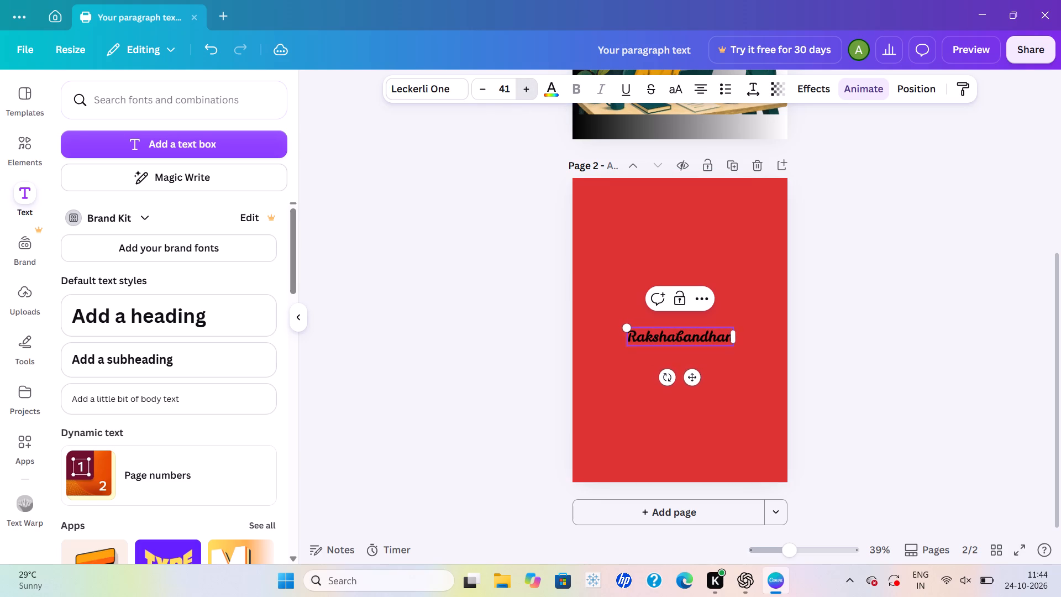
triple_click(527, 90)
left_click_drag(527, 90, 733, 338)
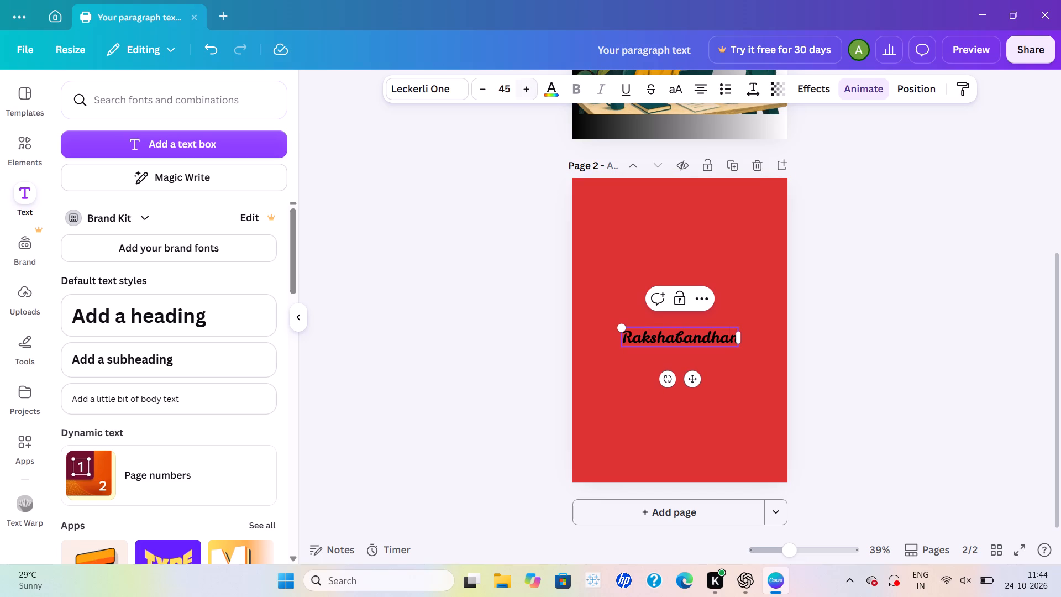
Append a space and the word "vibes" after "Rakshabandhan" in the page 2 text.
left_click(733, 338)
left_click(738, 338)
key("Right")
key("space")
type("vibes")
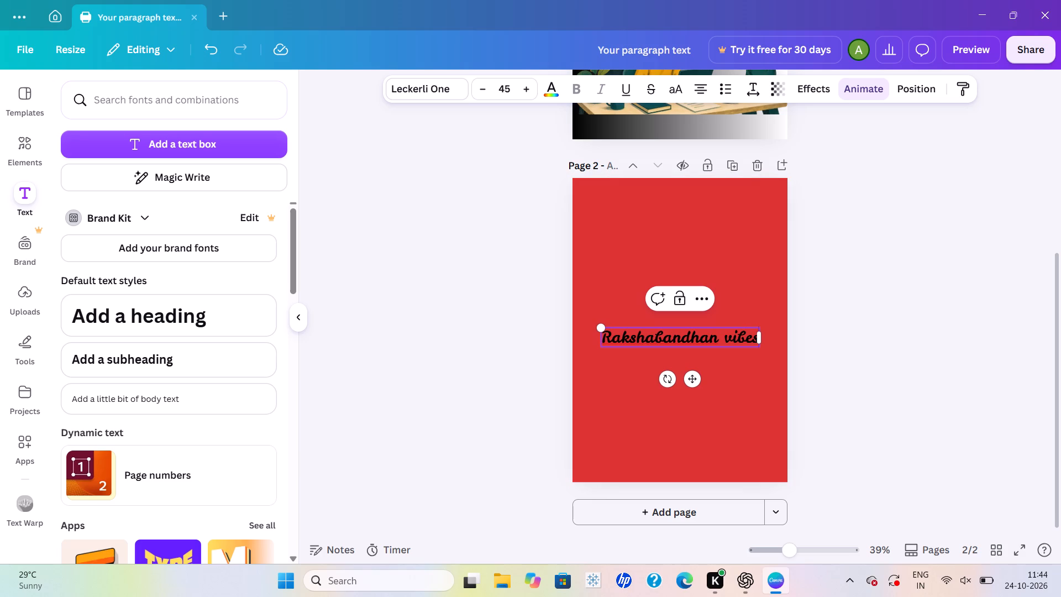
Capitalise the first letter of "vibes" so the page 2 text reads "Rakshabandhan Vibes".
left_click(733, 337)
key("BackSpace")
key("v")
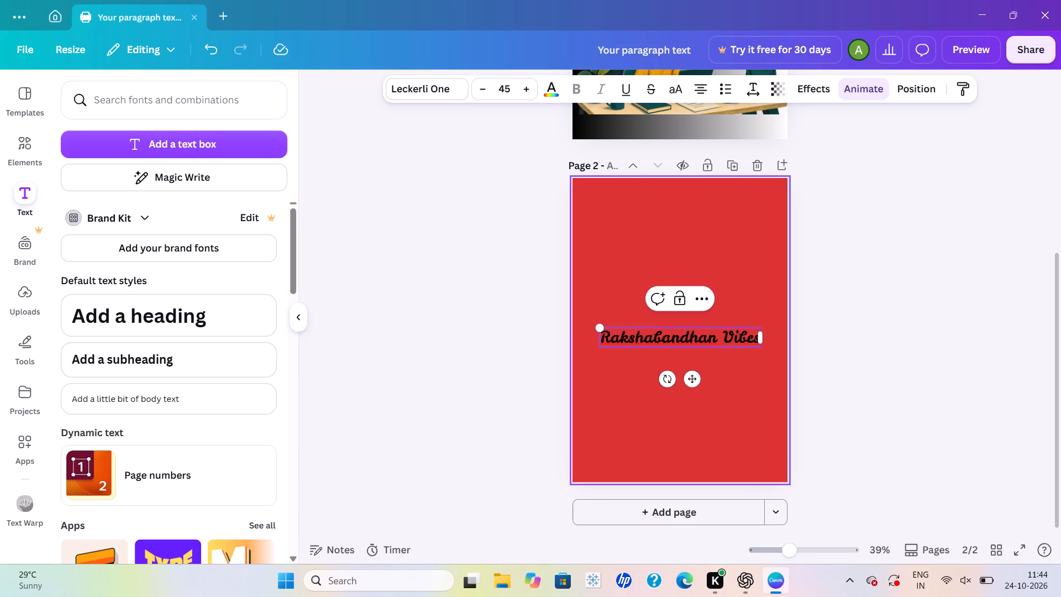
left_click(747, 316)
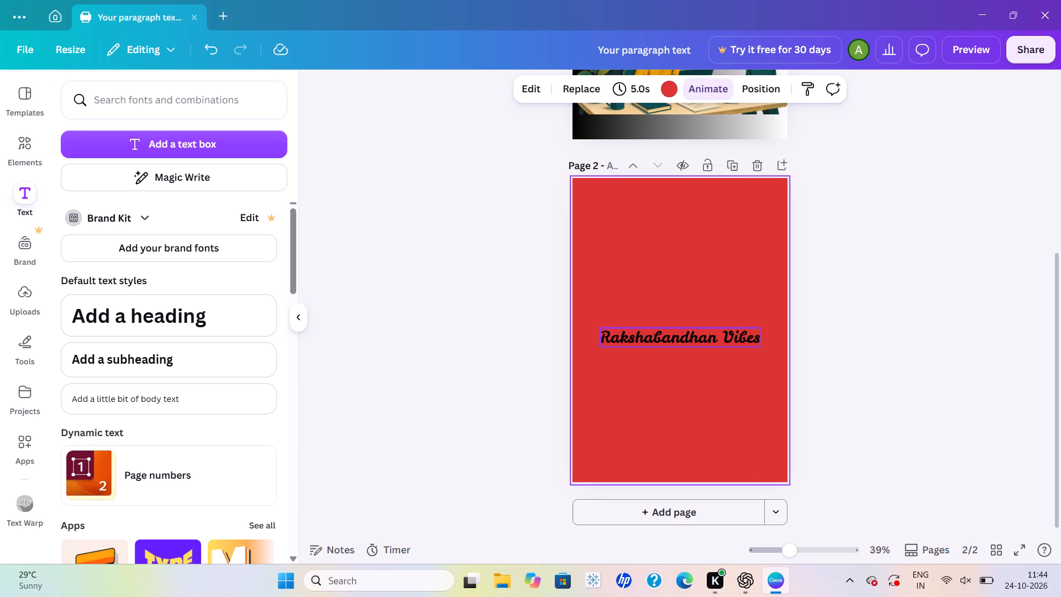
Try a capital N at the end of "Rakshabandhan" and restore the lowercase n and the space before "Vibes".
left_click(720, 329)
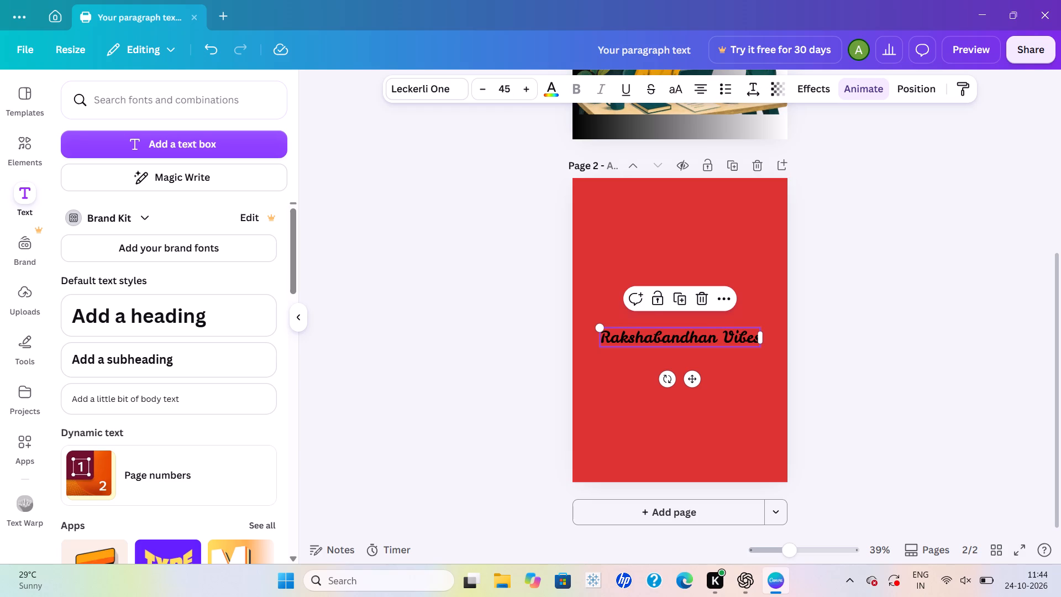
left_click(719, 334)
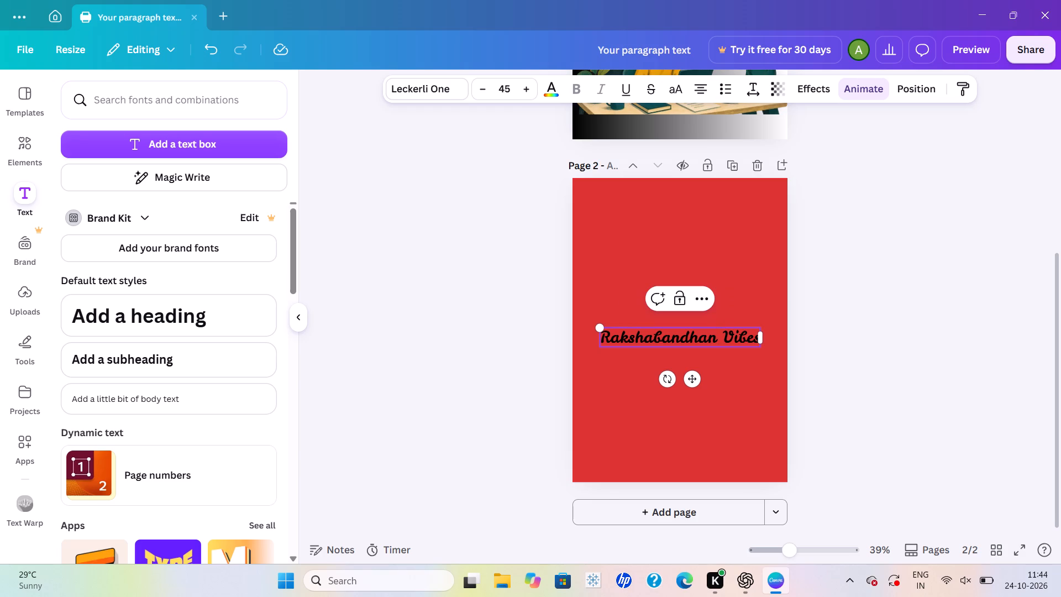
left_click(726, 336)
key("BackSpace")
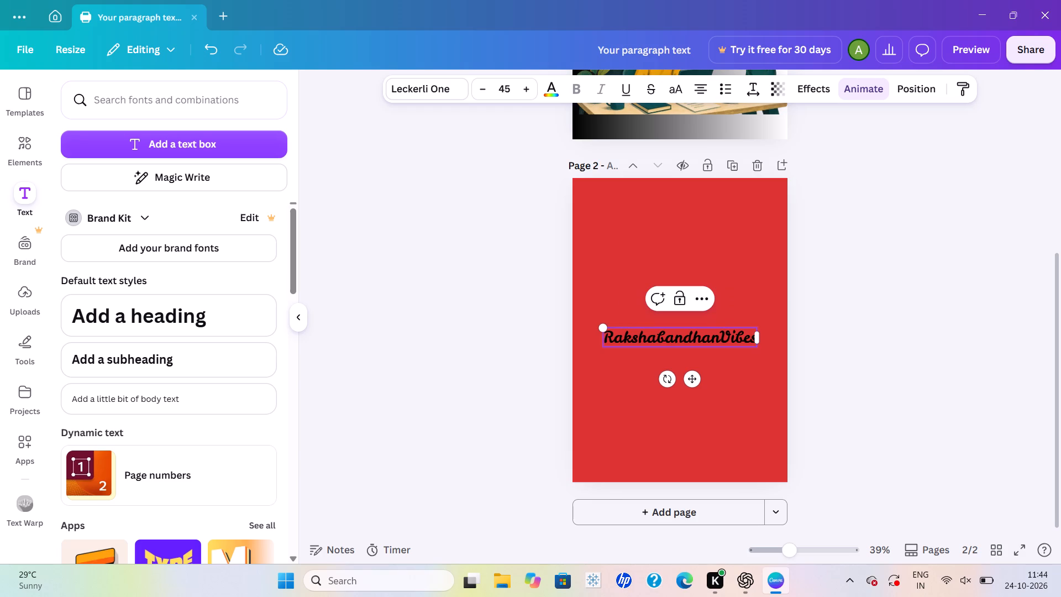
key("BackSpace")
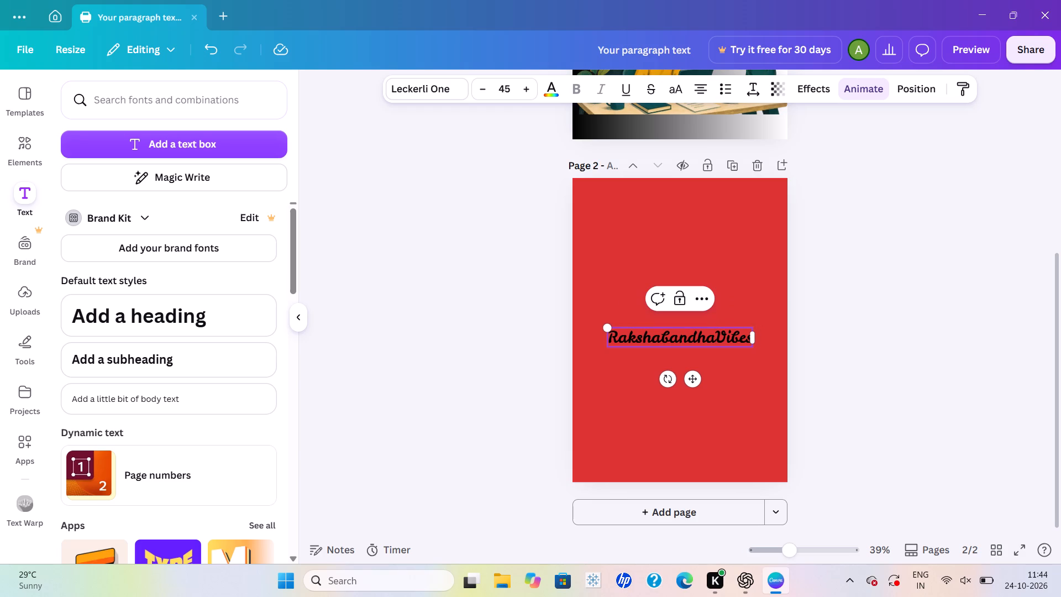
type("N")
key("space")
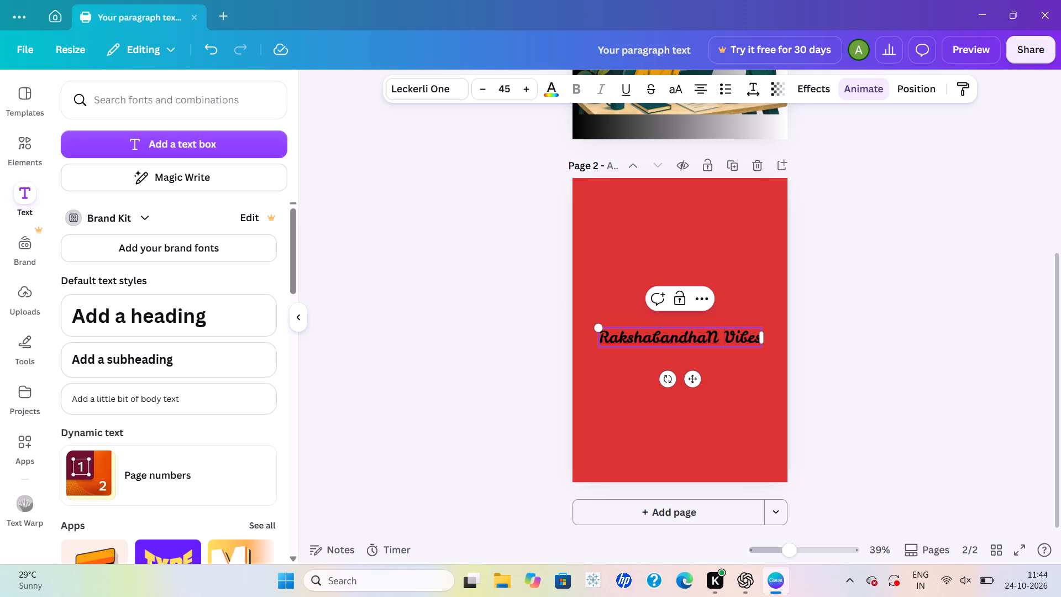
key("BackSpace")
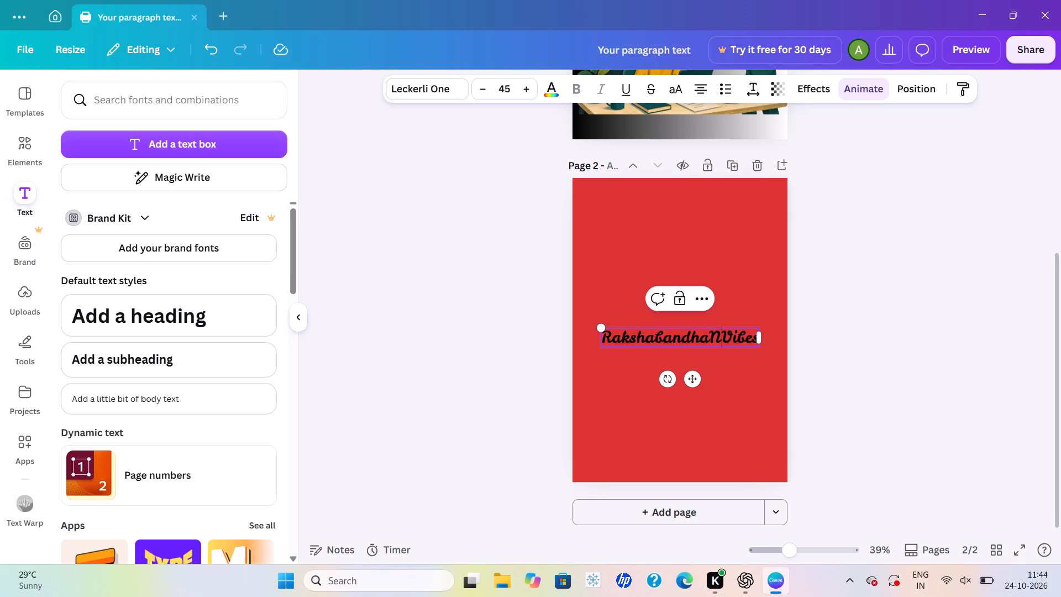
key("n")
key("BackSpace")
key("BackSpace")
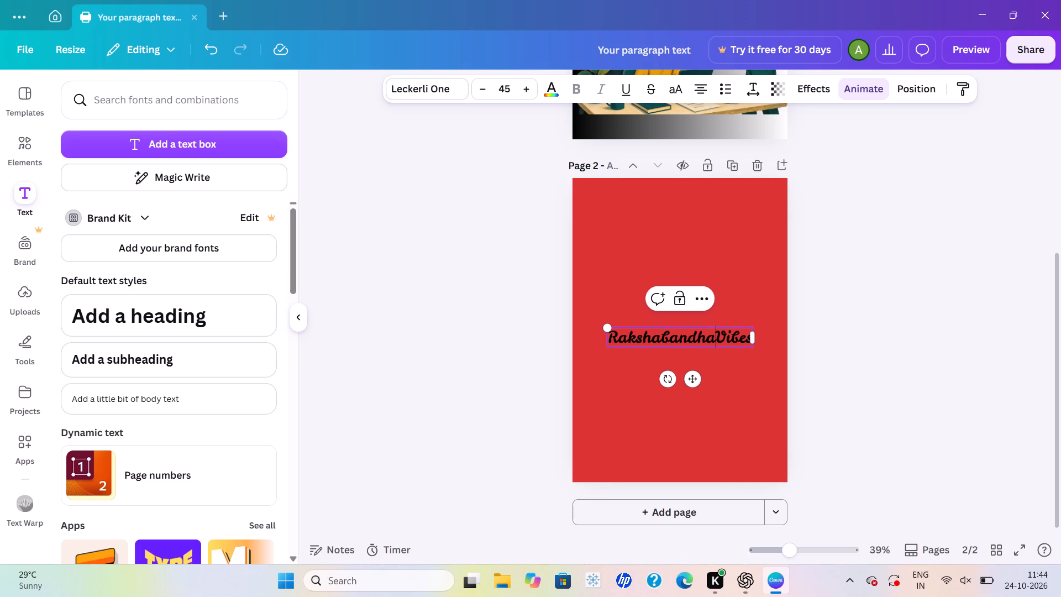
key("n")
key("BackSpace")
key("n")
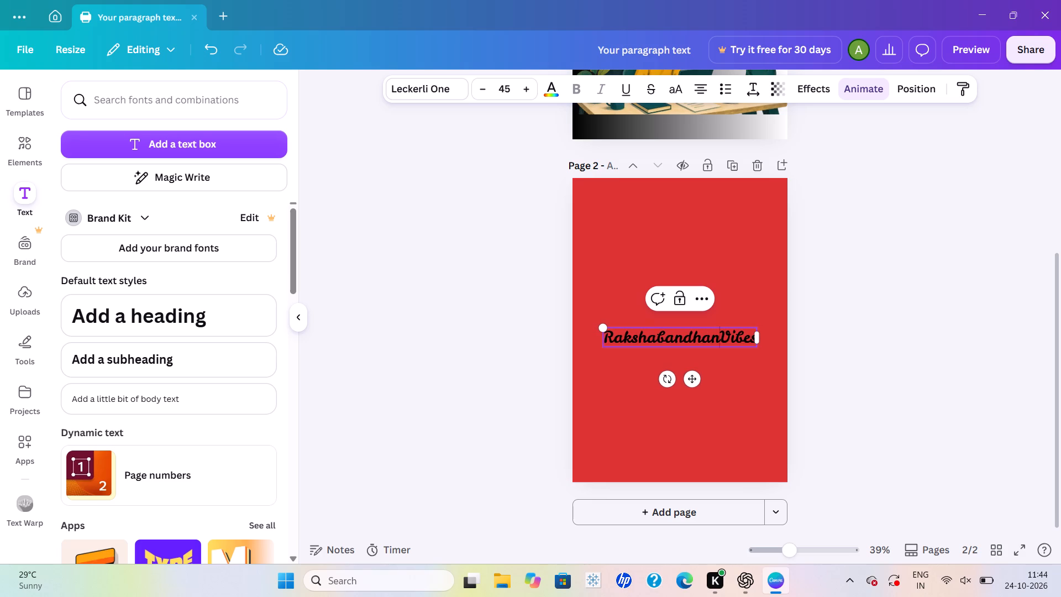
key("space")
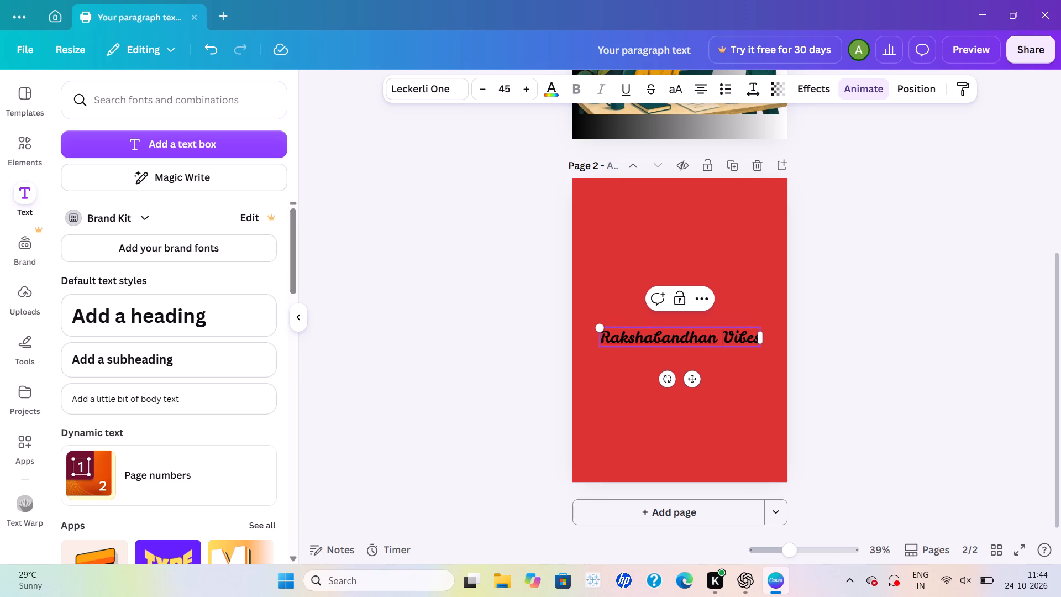
Move the "Rakshabandhan Vibes" text up to the top of page 2 as its heading.
left_click_drag(692, 380, 694, 272)
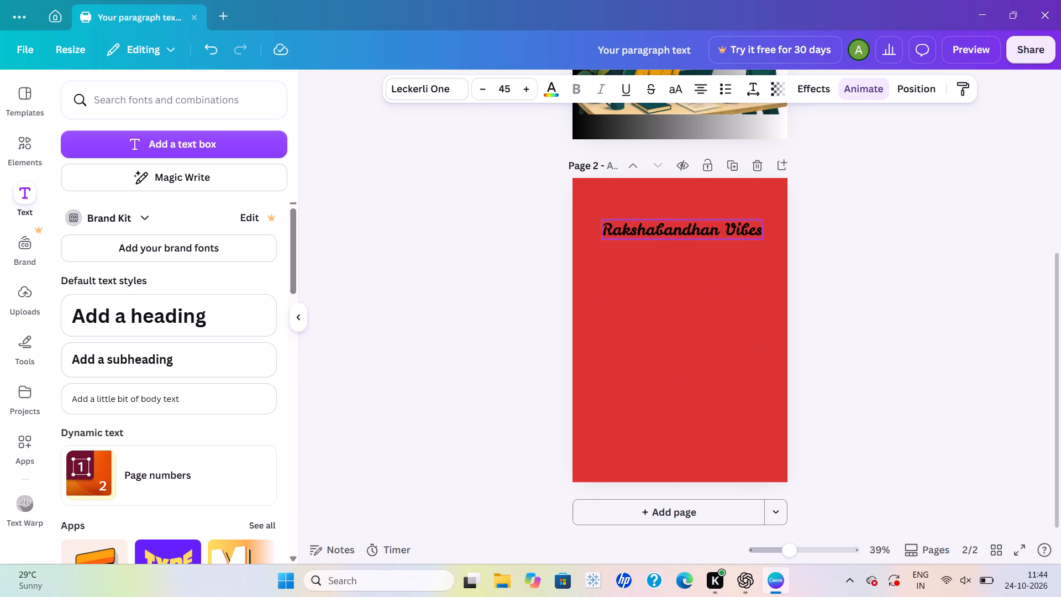
left_click_drag(694, 272, 689, 253)
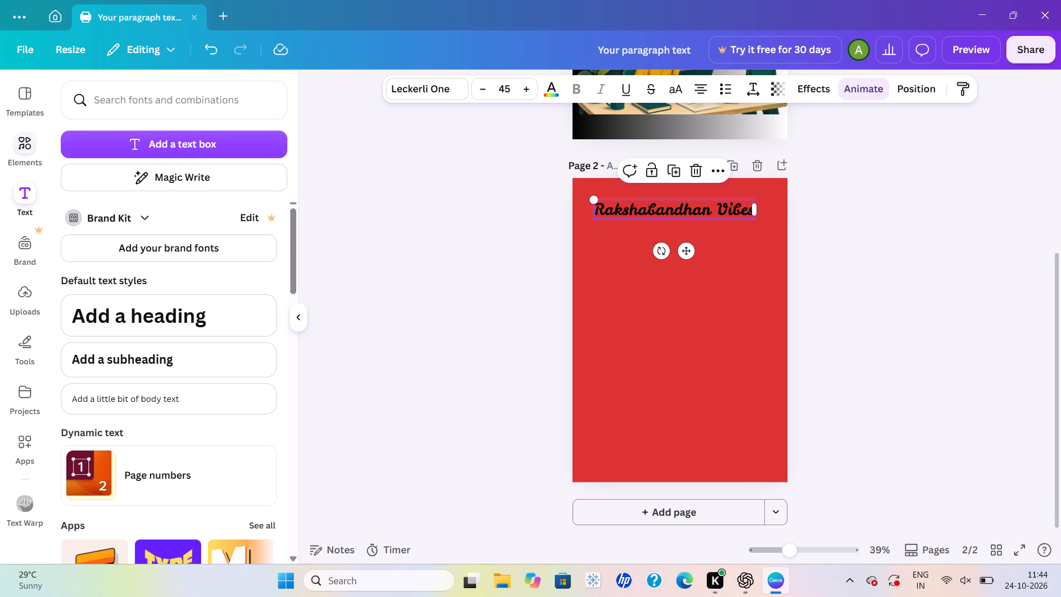
Try the Roll, Burst and Merge animations on the "Rakshabandhan Vibes" text and apply the Block animation.
left_click(798, 88)
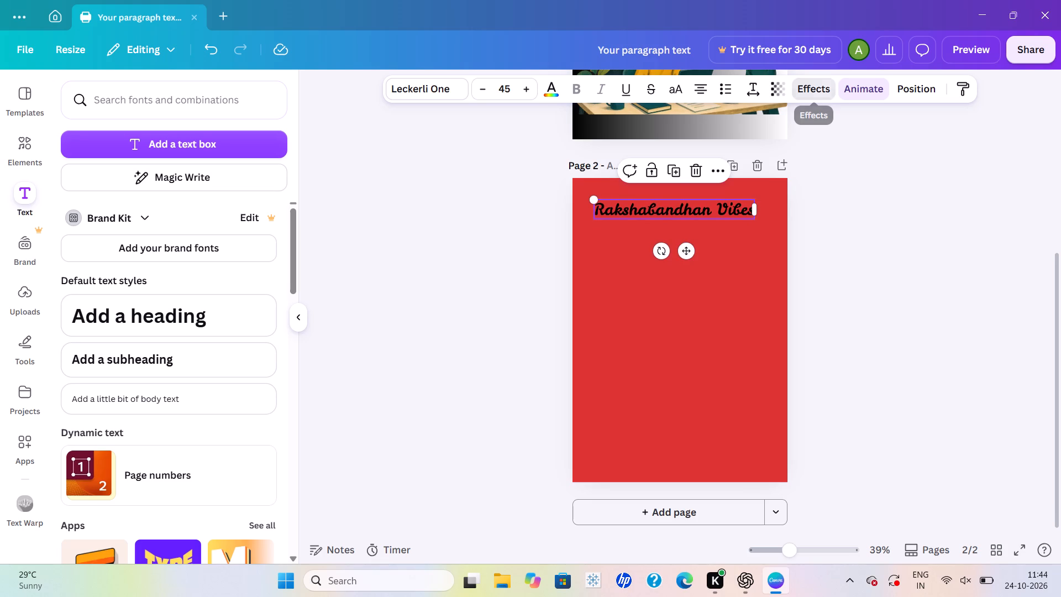
left_click(848, 95)
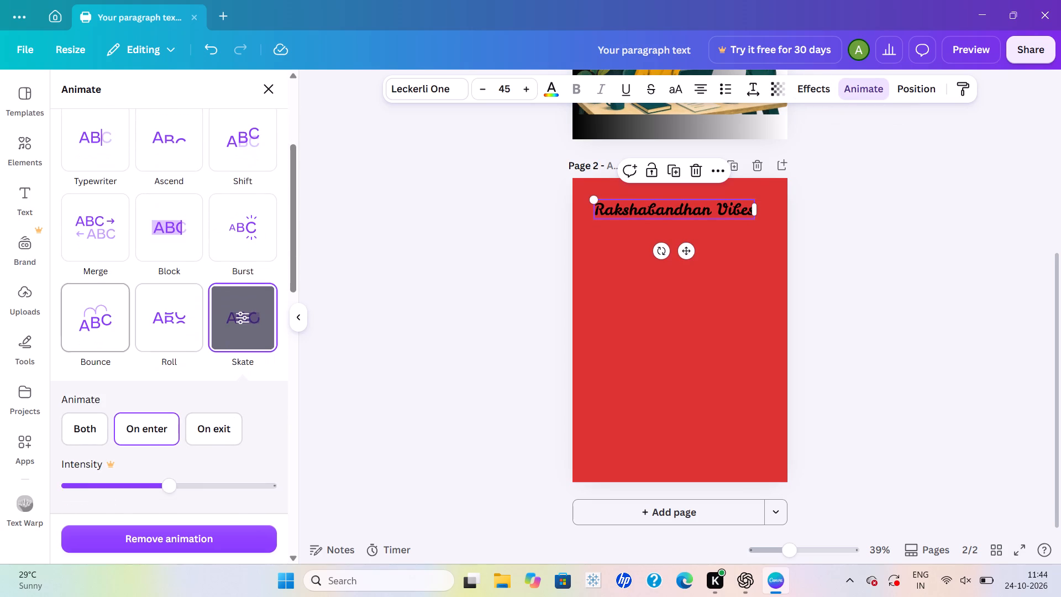
left_click(159, 320)
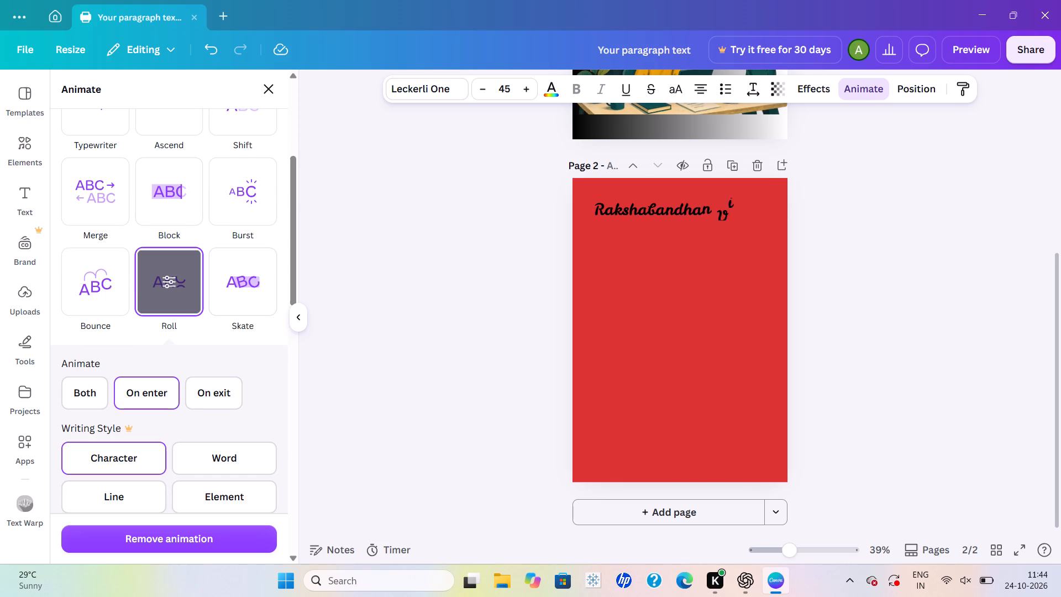
left_click(235, 182)
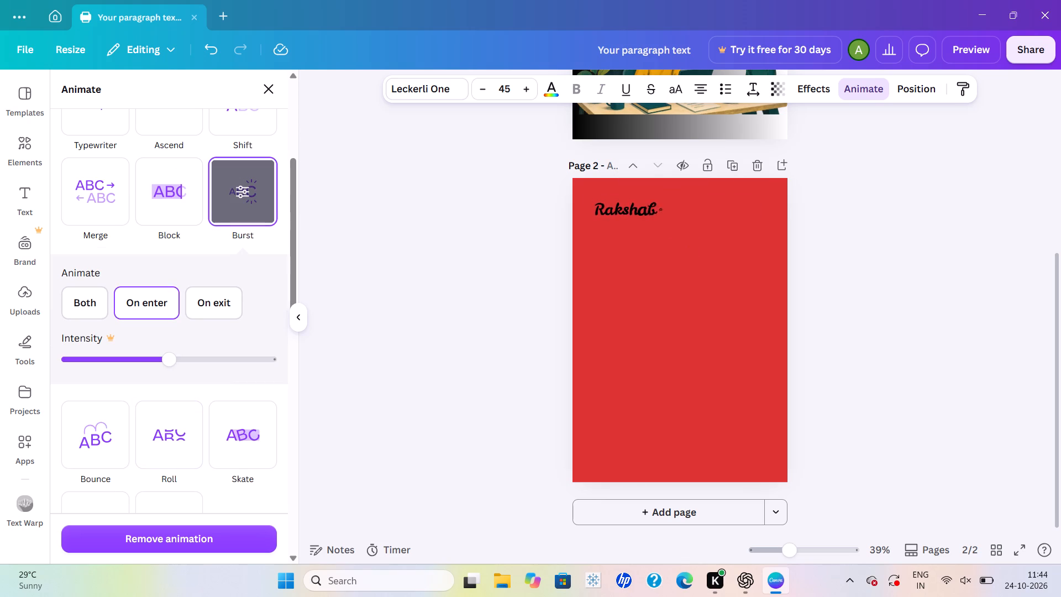
left_click(139, 211)
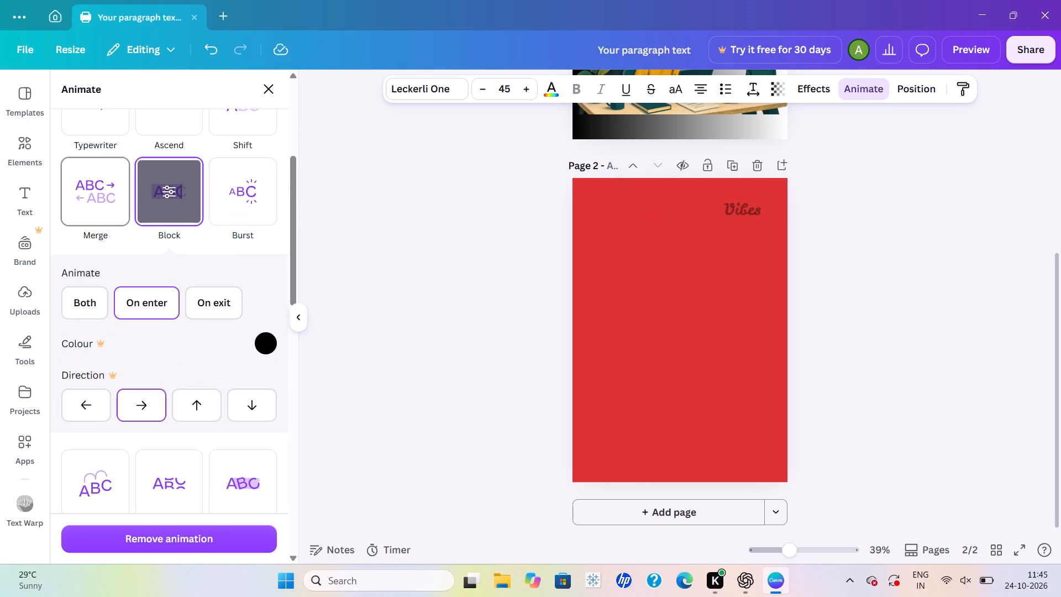
left_click(78, 210)
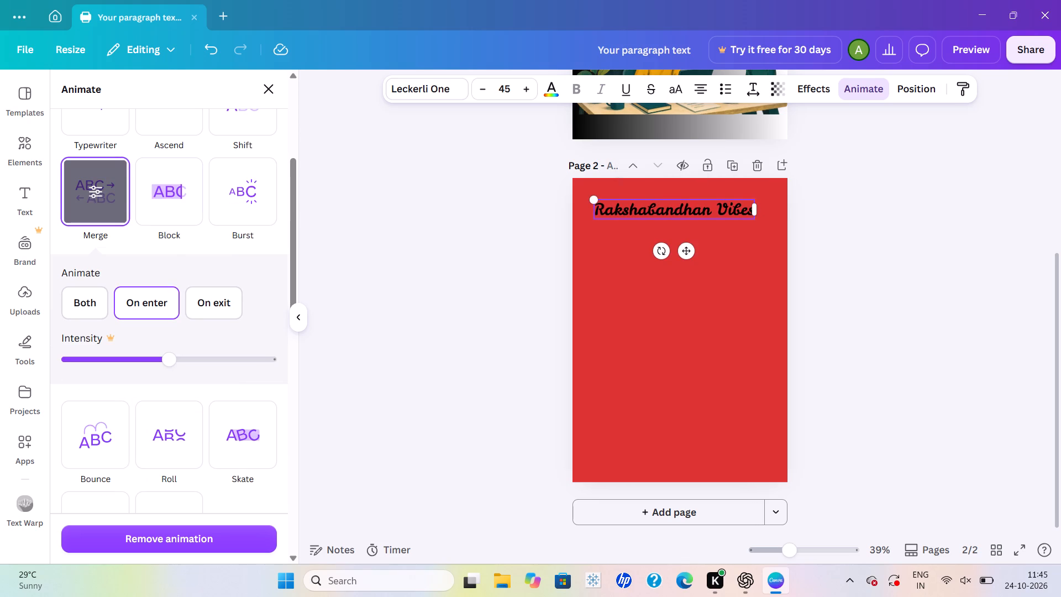
left_click(161, 218)
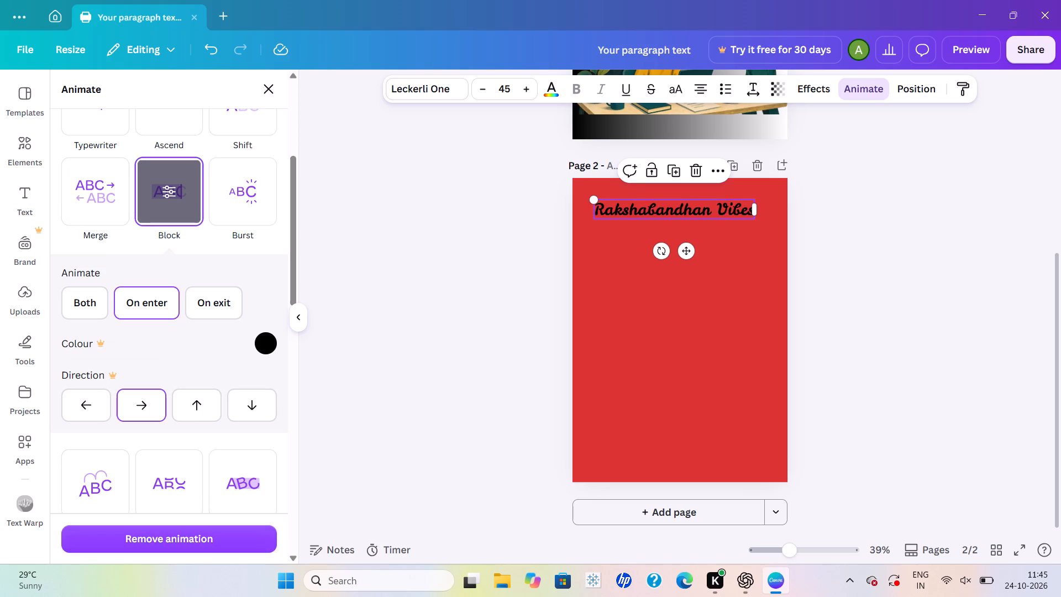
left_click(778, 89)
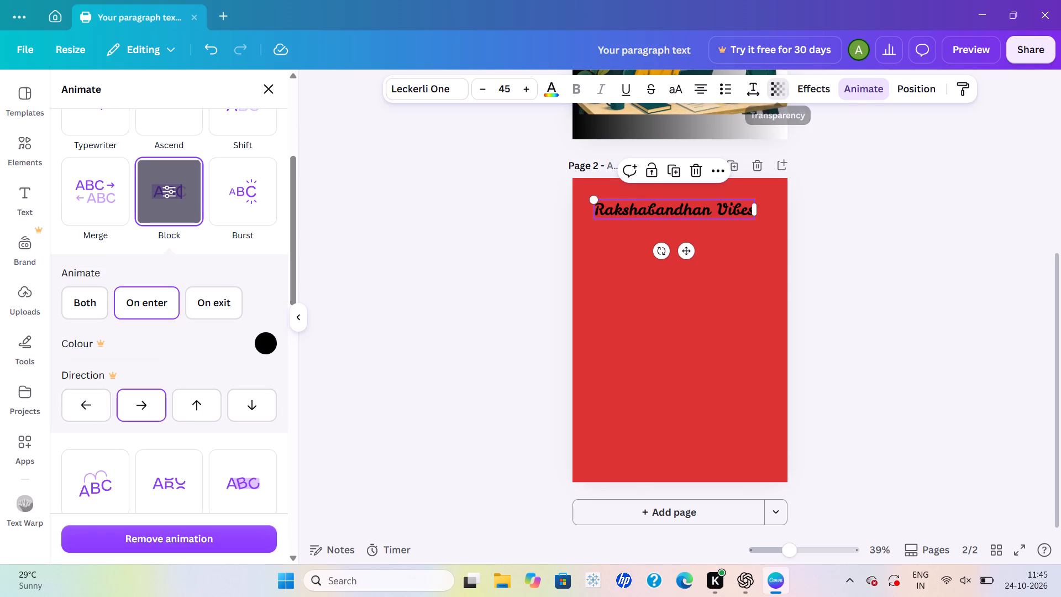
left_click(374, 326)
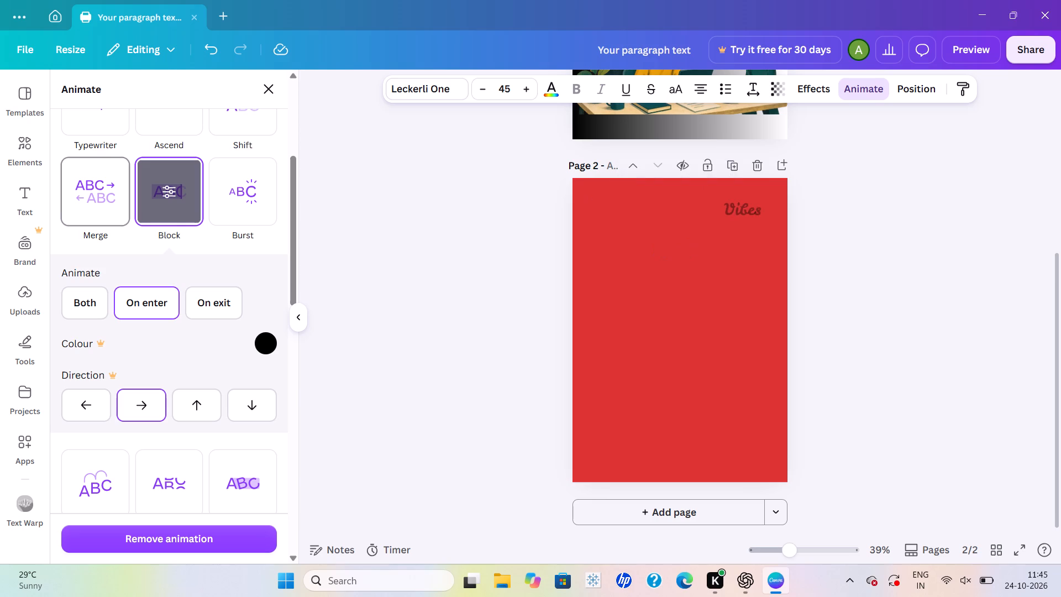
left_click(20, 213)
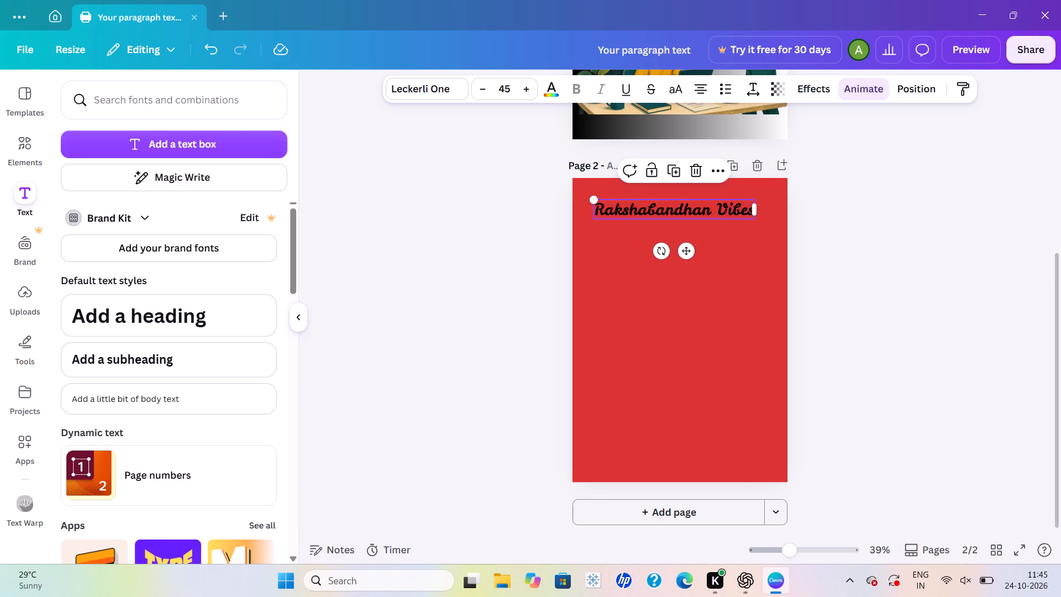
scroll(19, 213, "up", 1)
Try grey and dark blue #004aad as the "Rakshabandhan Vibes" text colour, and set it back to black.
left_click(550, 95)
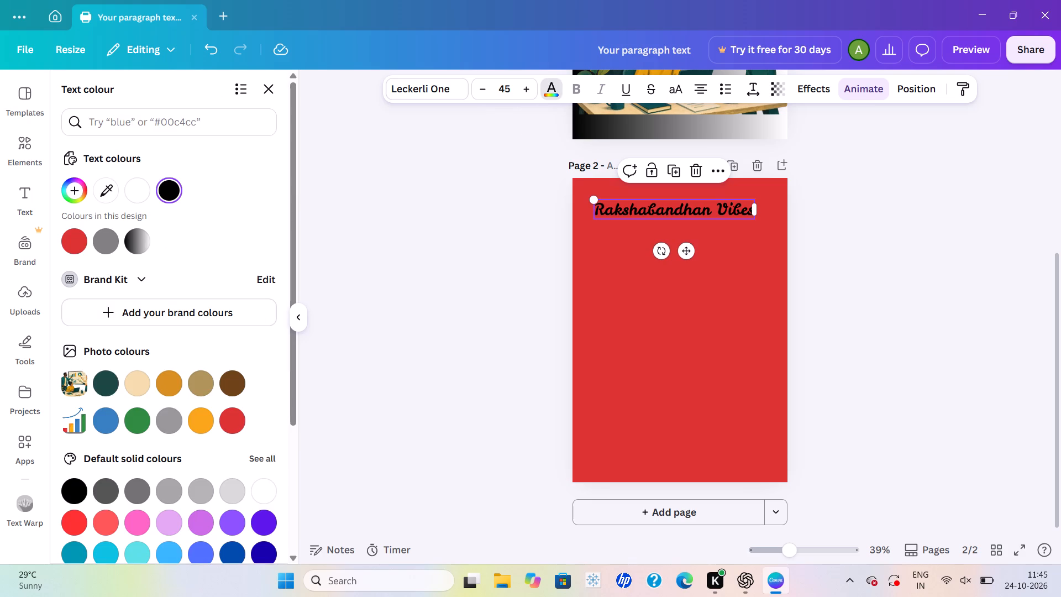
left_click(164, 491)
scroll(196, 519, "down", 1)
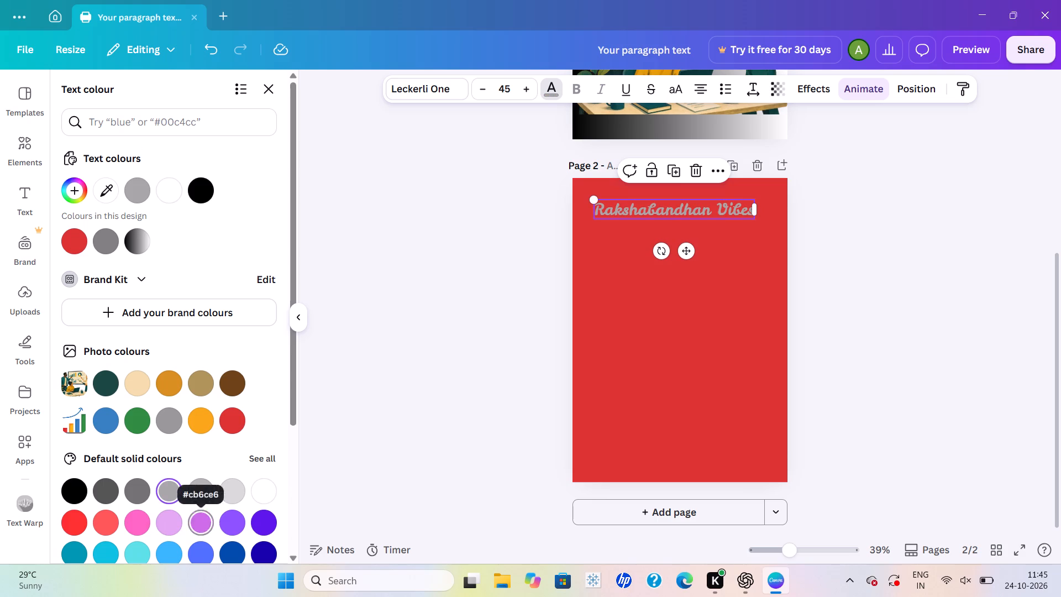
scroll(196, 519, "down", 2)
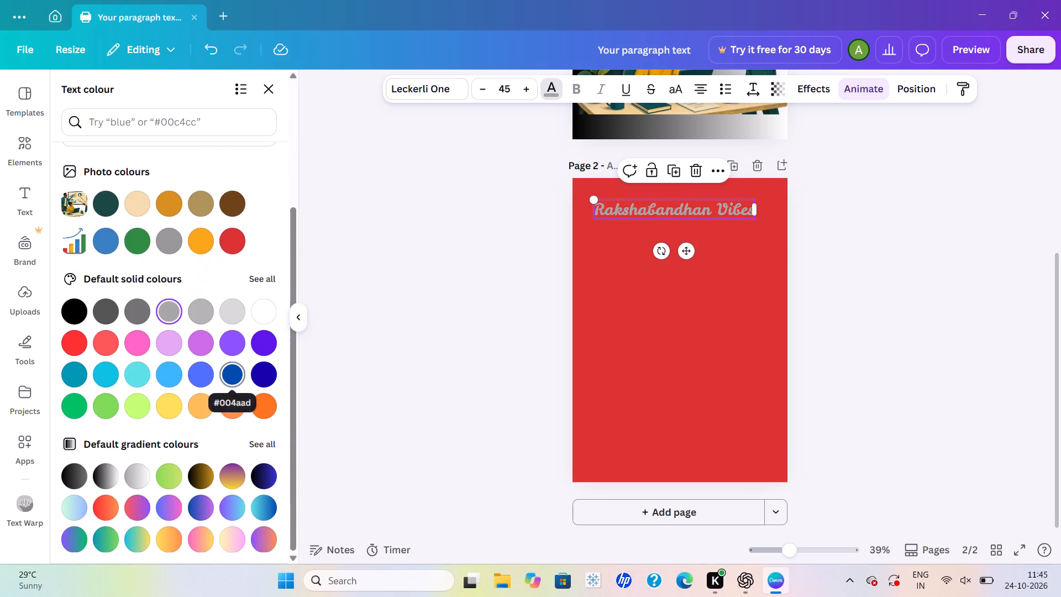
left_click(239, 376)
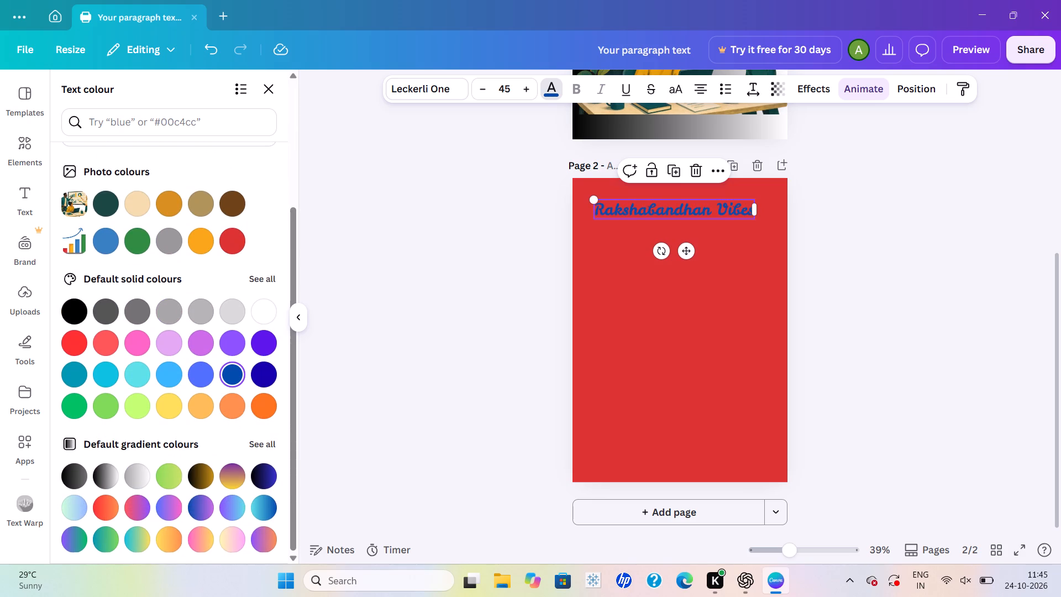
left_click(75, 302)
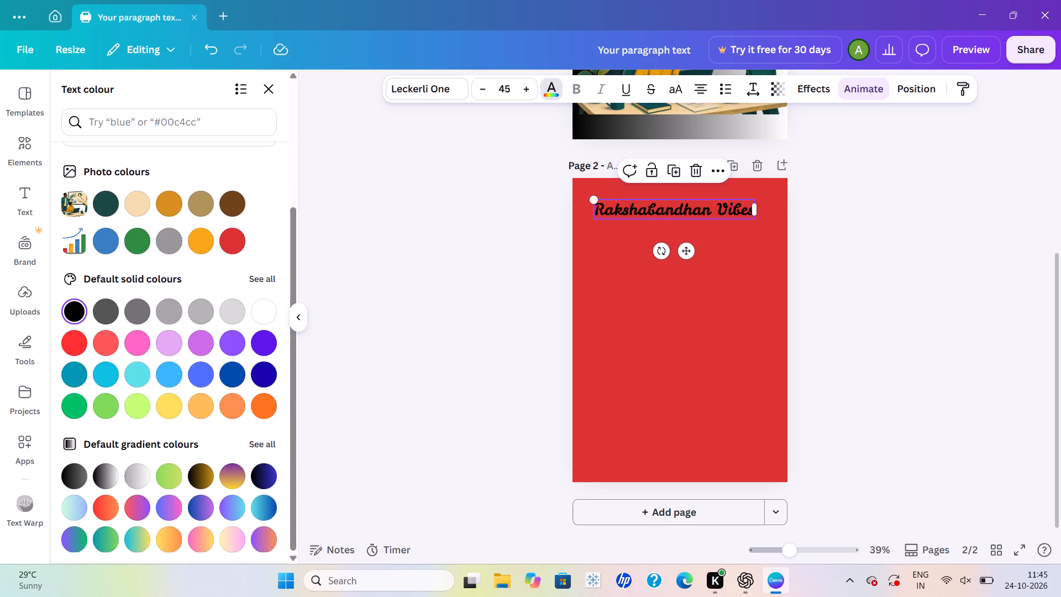
Open the graphics library in Elements.
left_click(16, 195)
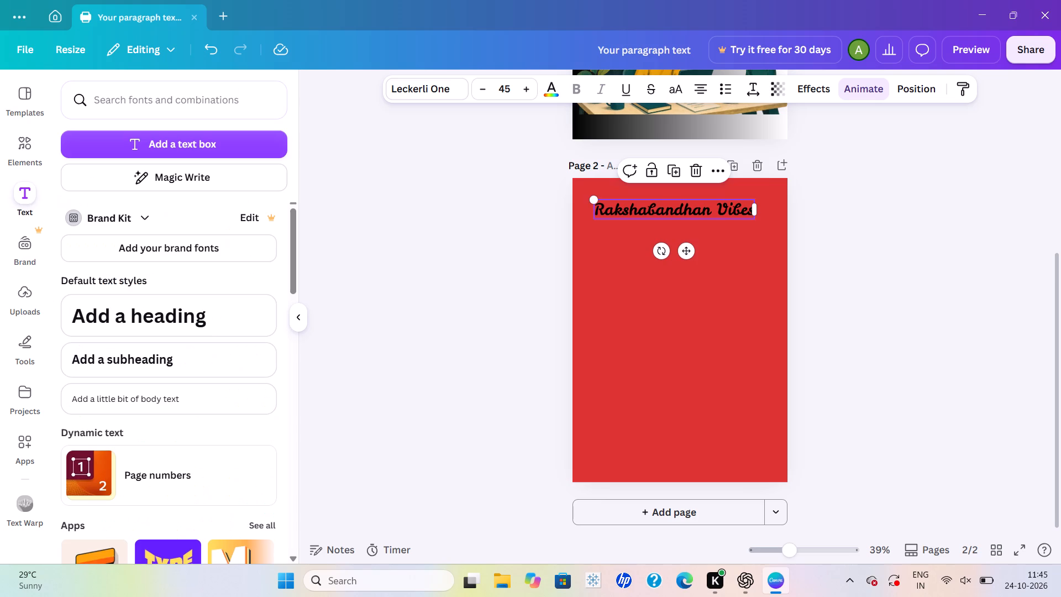
left_click(18, 158)
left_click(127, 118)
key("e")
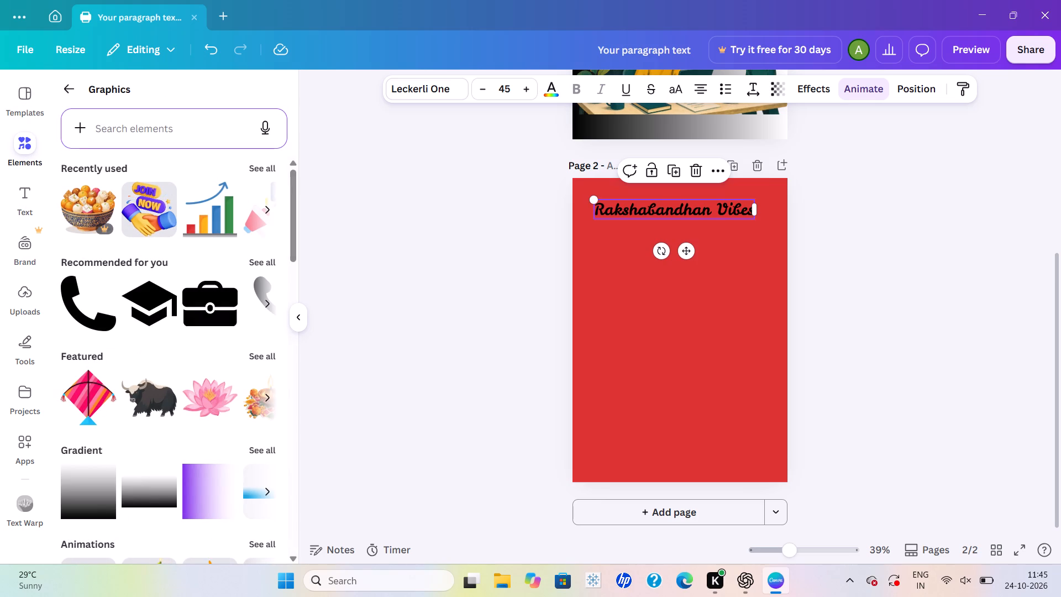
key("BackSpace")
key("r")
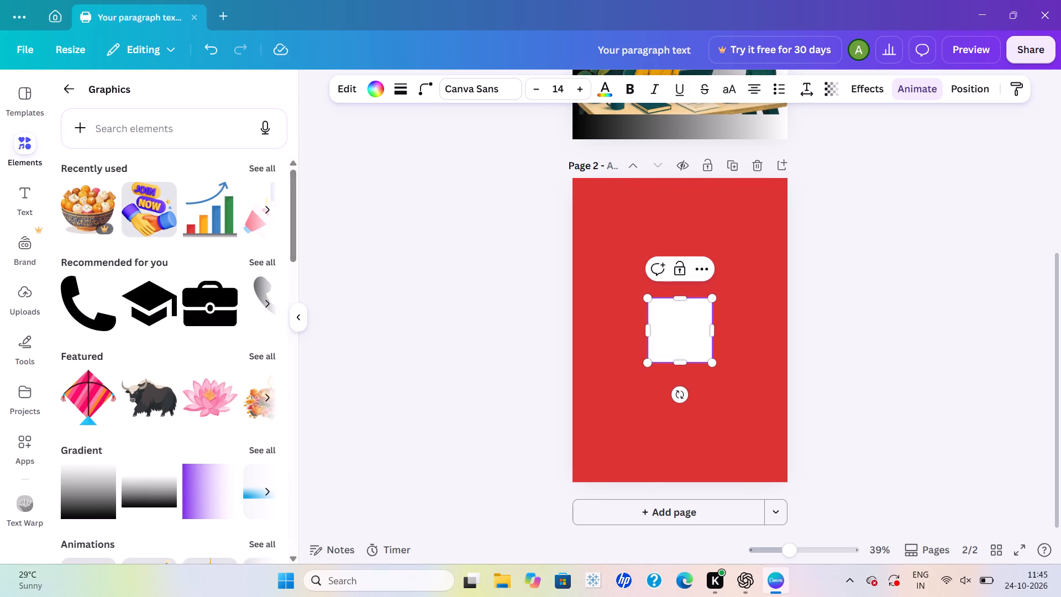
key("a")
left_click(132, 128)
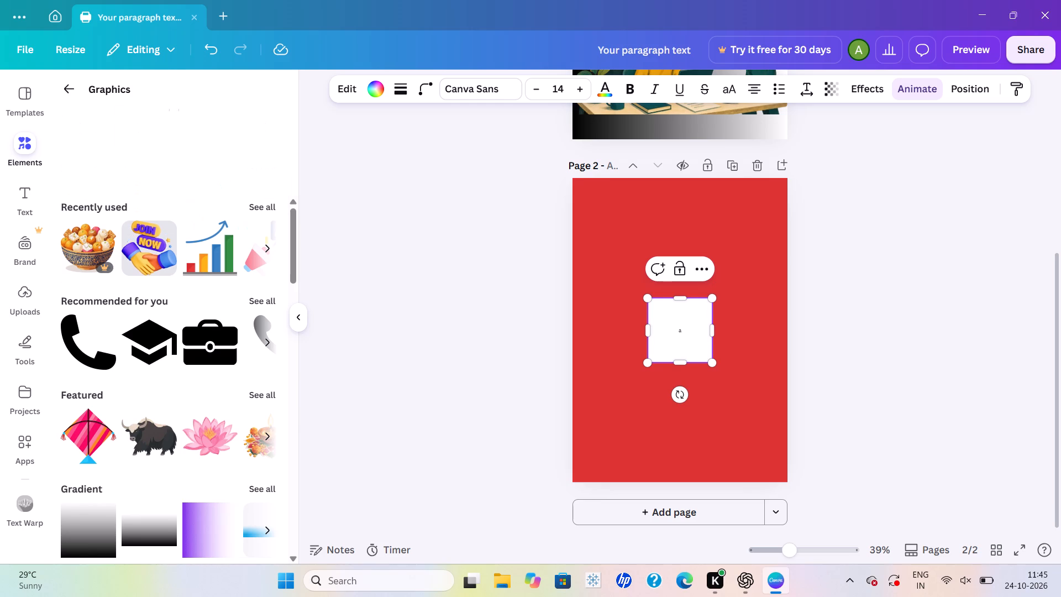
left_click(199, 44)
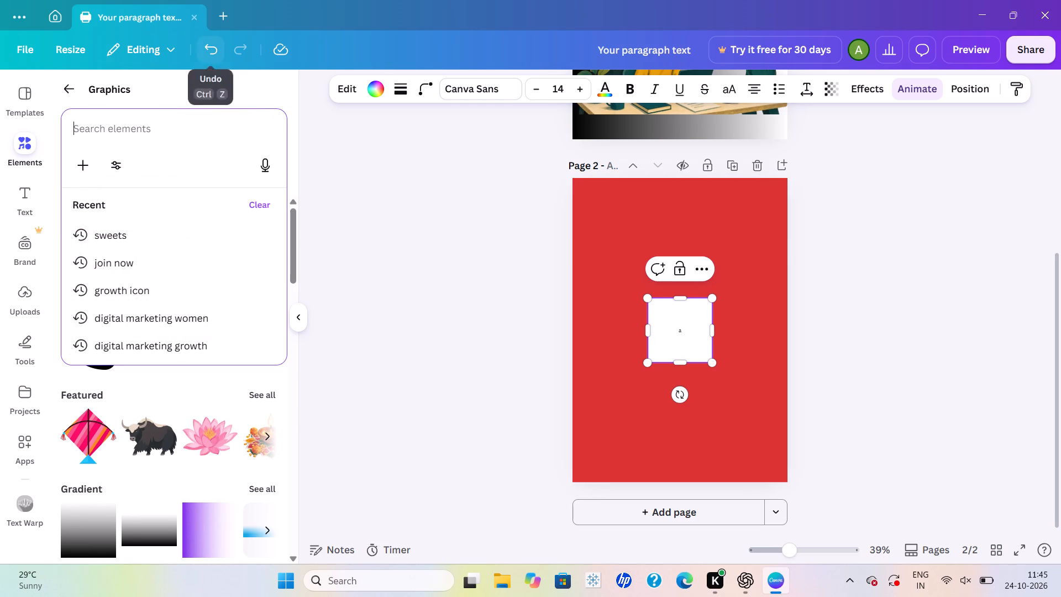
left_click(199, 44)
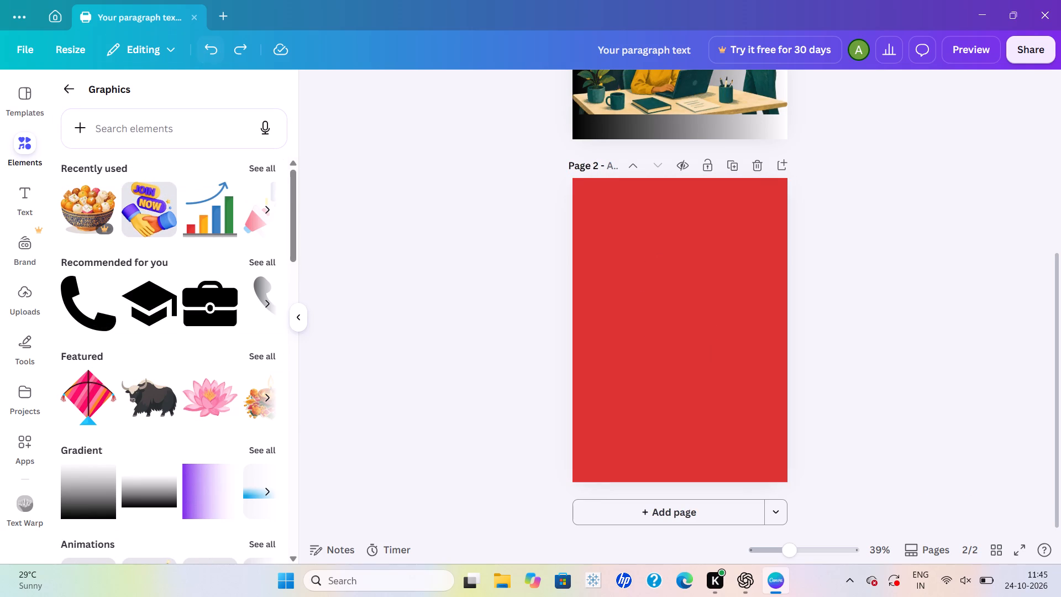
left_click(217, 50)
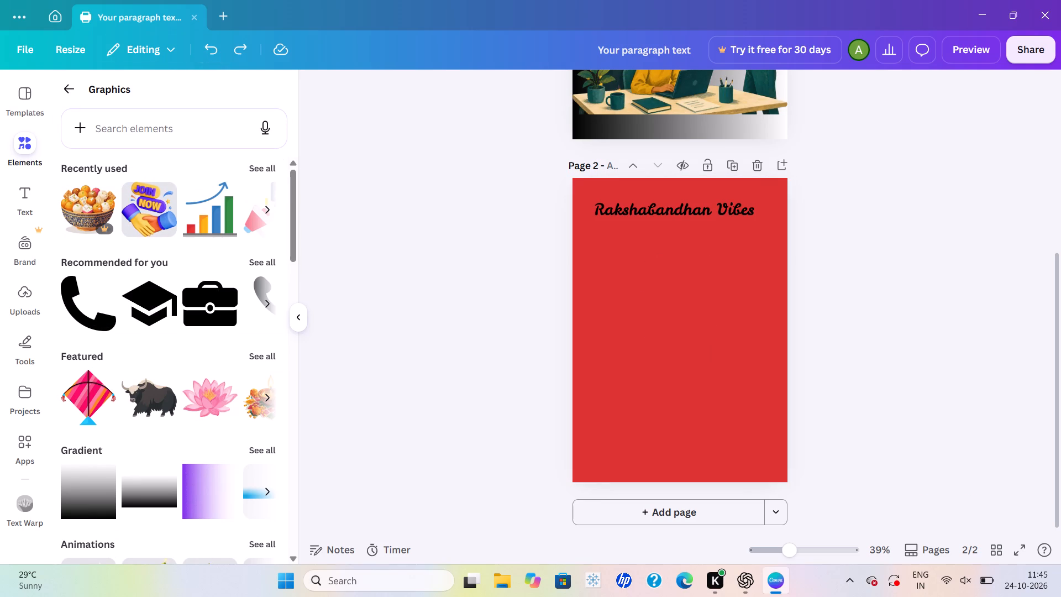
Search the graphics for "raksha bandhan background" and add the red Hindi "रक्षाबंधन" lettering to page 2.
left_click(185, 131)
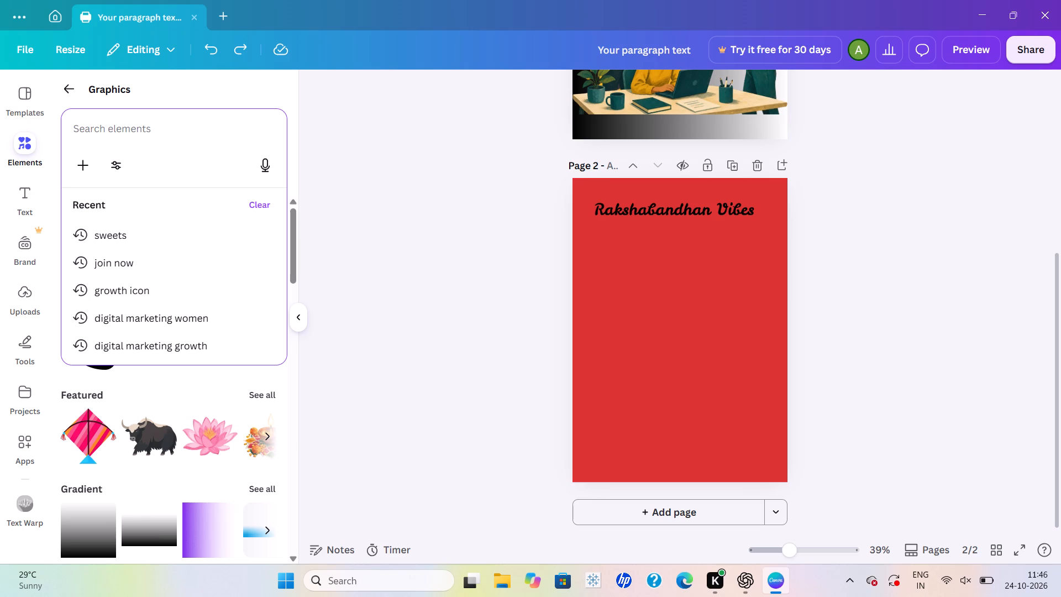
key("e")
key("BackSpace")
type("raks")
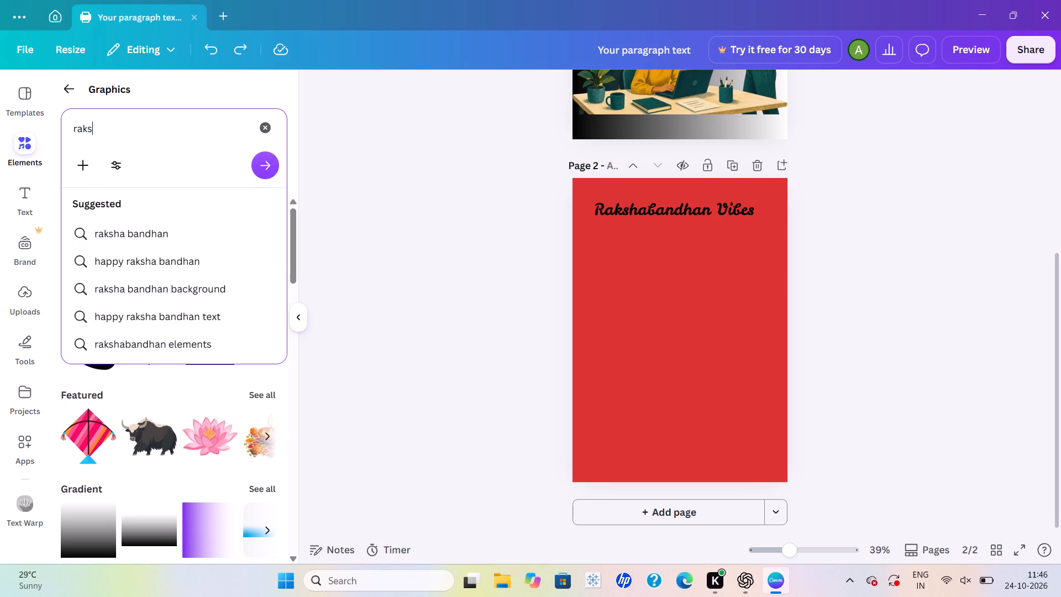
left_click(205, 281)
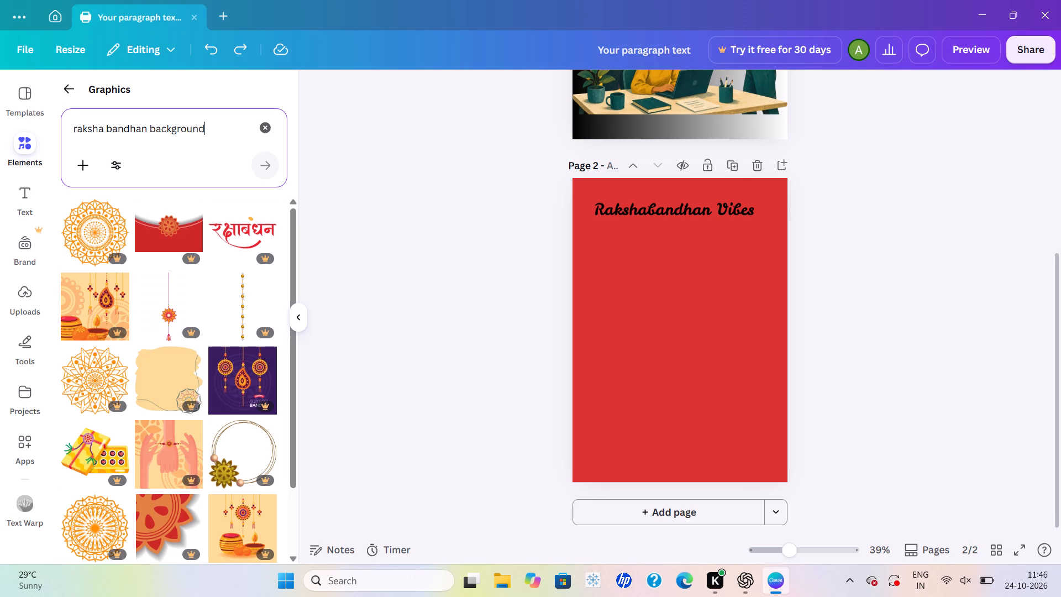
left_click(249, 226)
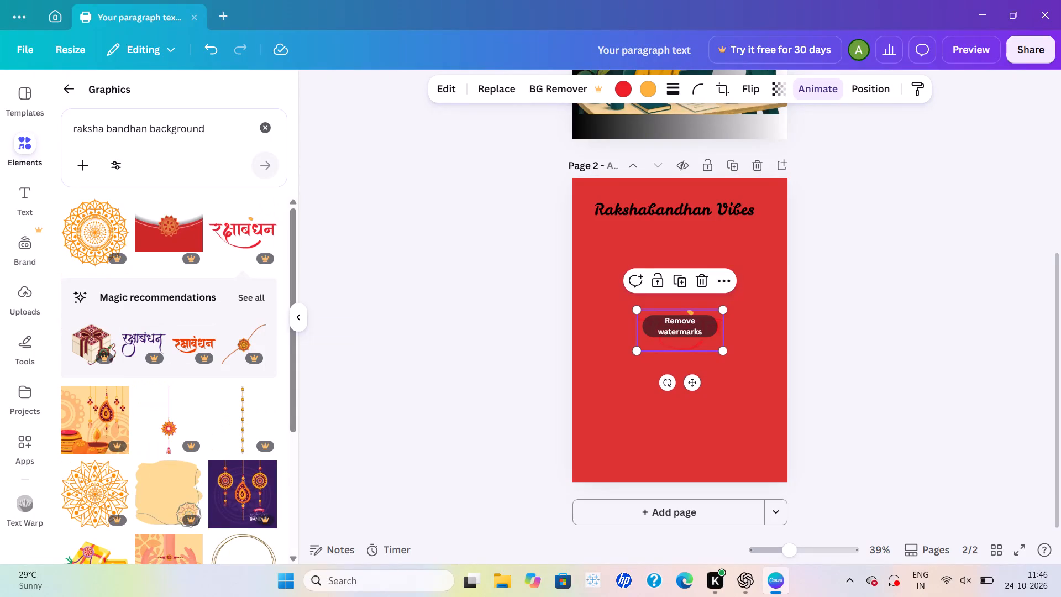
Recolour the red part of the Hindi lettering to the light beige from the photo colours.
left_click_drag(667, 337, 624, 101)
left_click(624, 101)
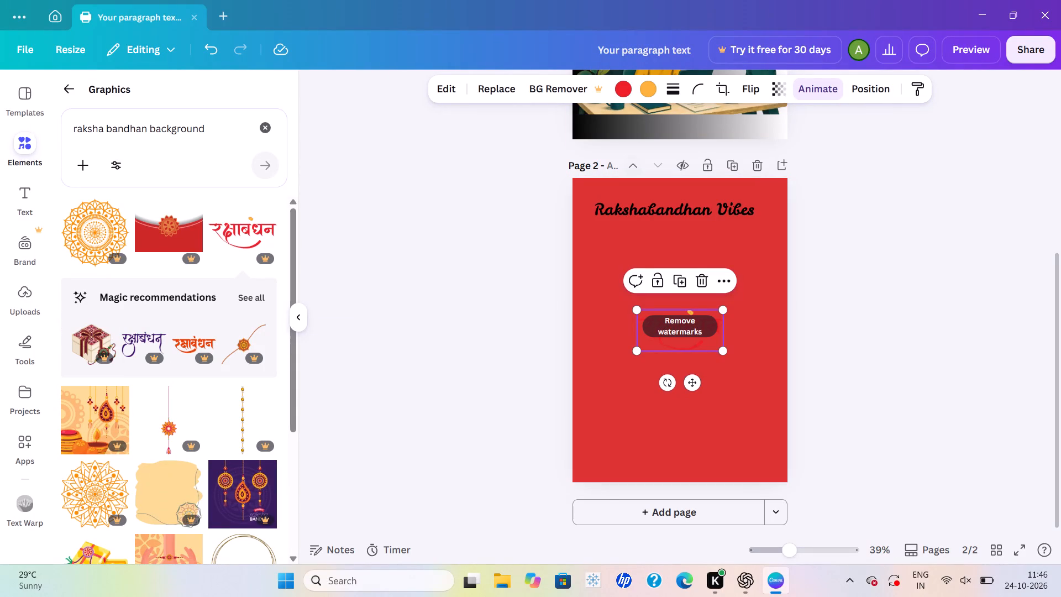
left_click(629, 86)
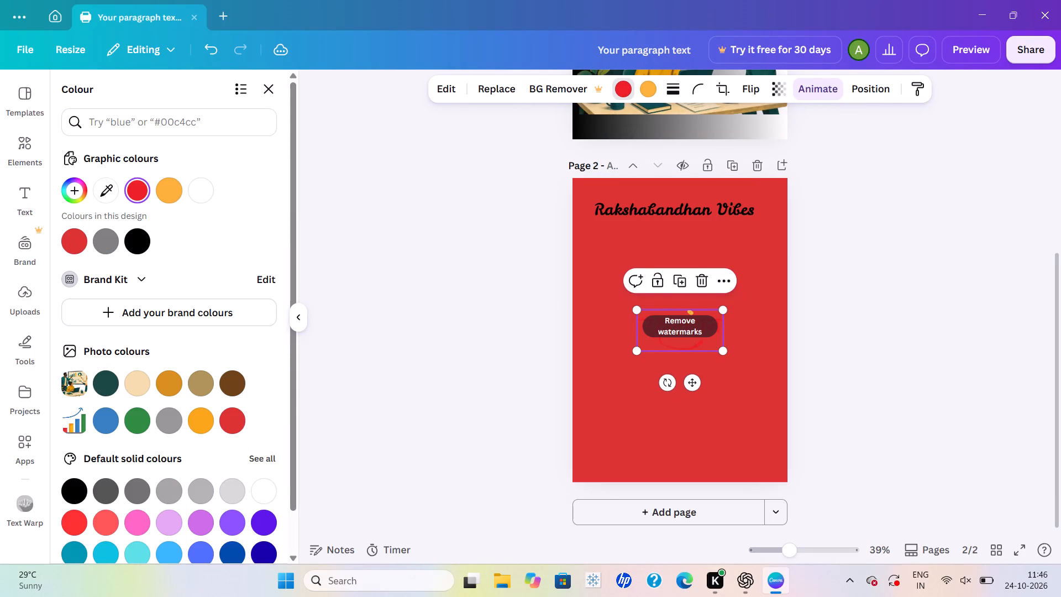
left_click(140, 379)
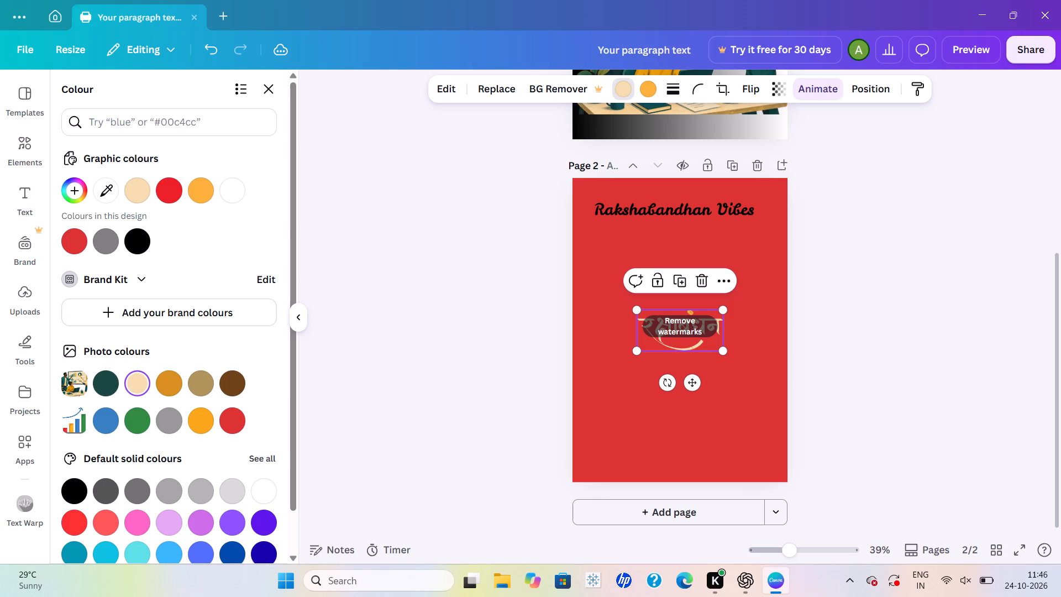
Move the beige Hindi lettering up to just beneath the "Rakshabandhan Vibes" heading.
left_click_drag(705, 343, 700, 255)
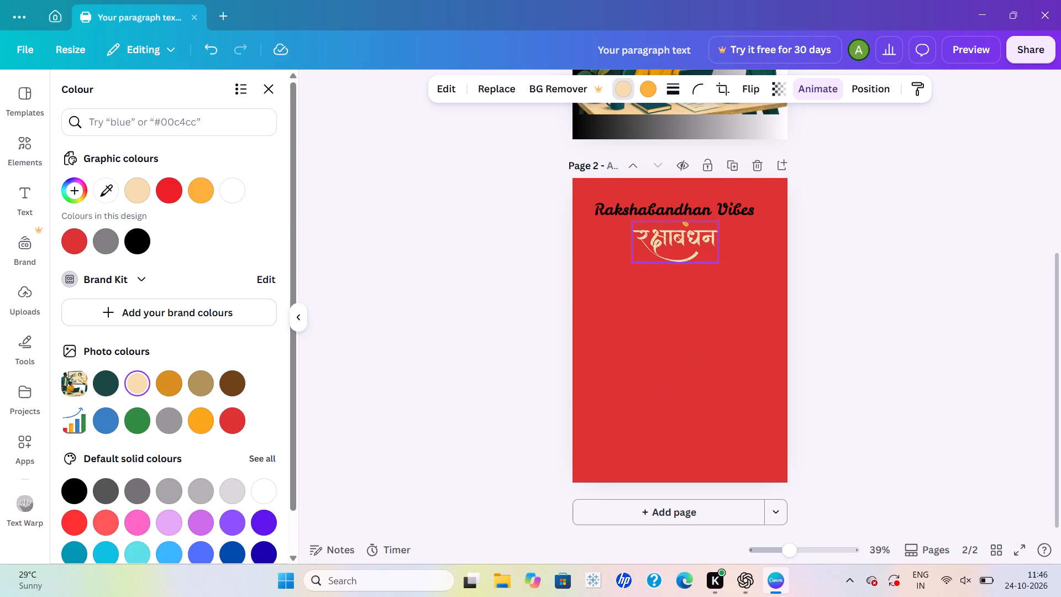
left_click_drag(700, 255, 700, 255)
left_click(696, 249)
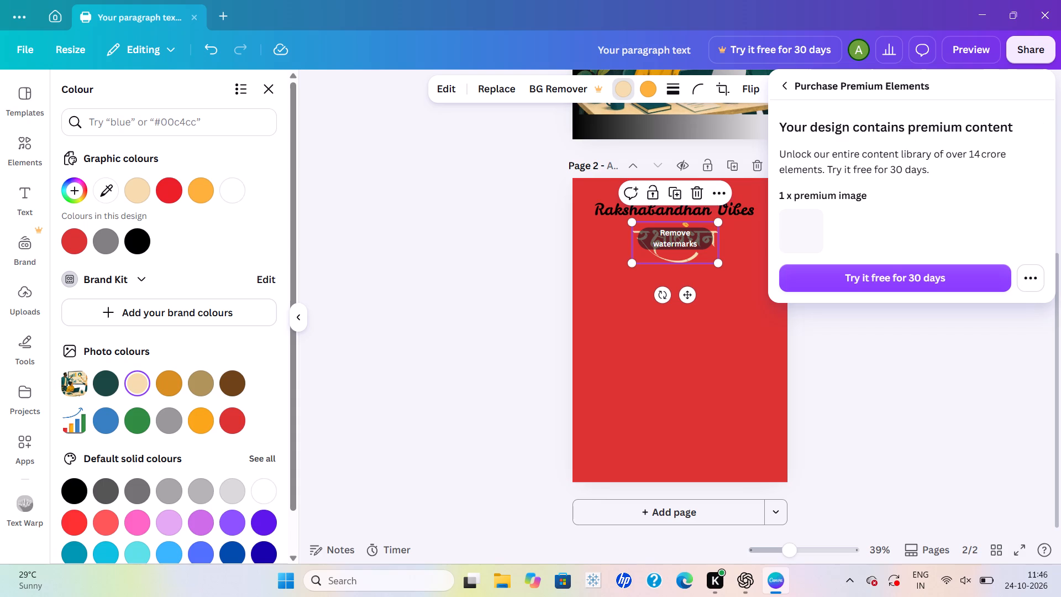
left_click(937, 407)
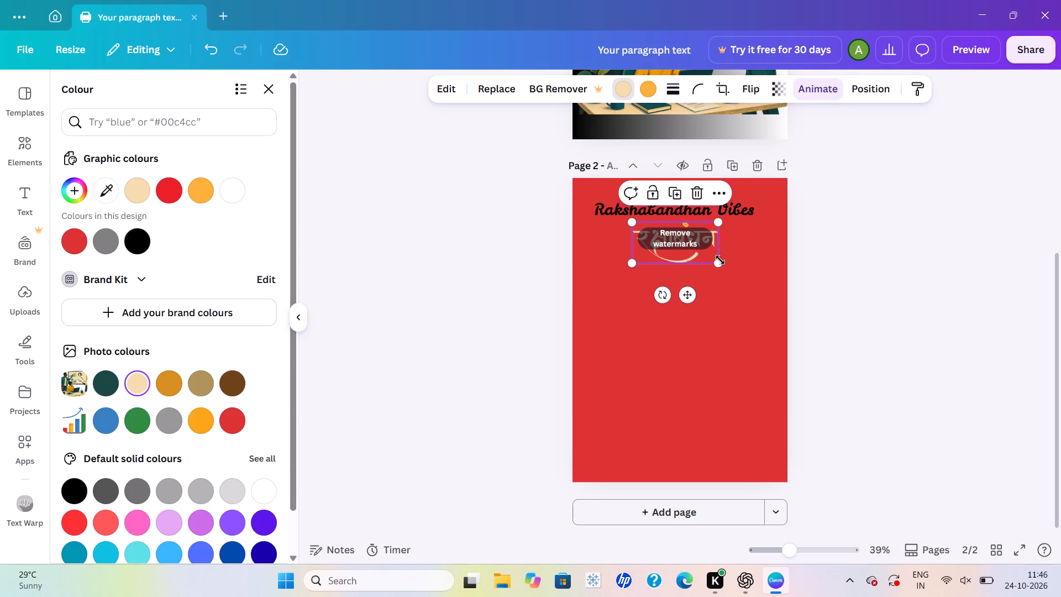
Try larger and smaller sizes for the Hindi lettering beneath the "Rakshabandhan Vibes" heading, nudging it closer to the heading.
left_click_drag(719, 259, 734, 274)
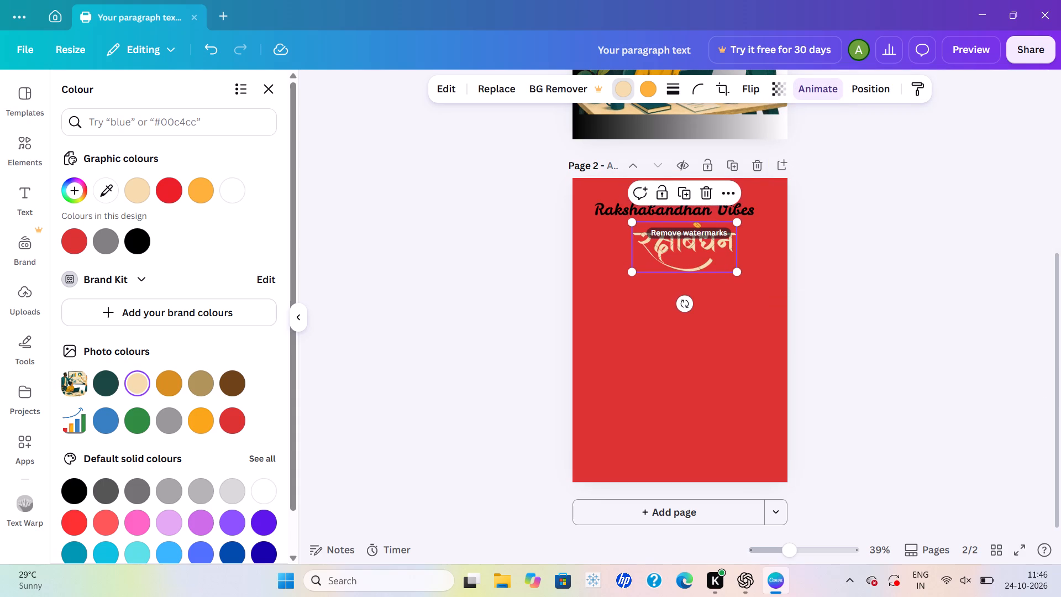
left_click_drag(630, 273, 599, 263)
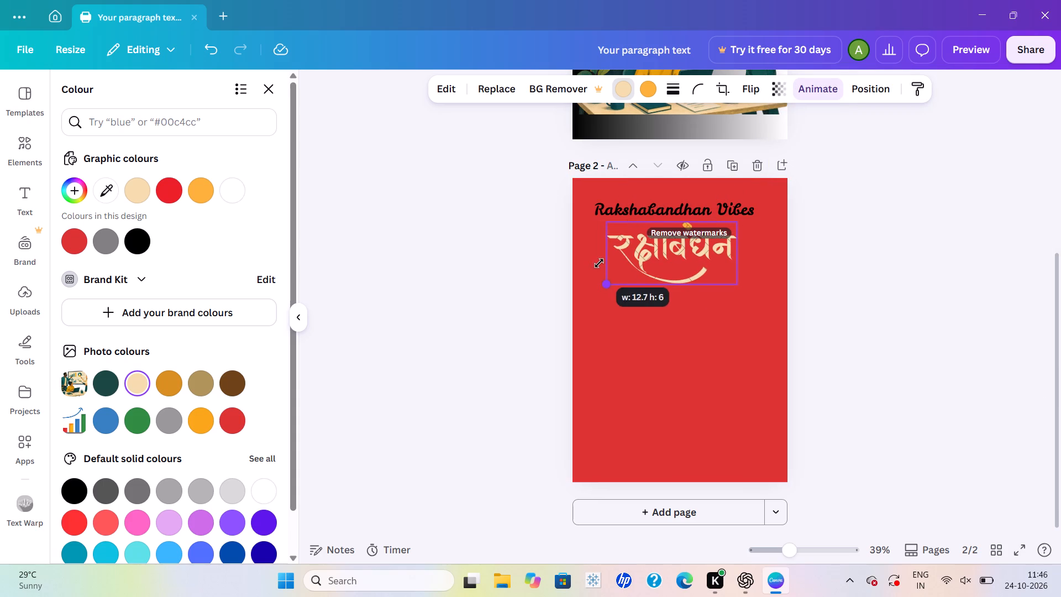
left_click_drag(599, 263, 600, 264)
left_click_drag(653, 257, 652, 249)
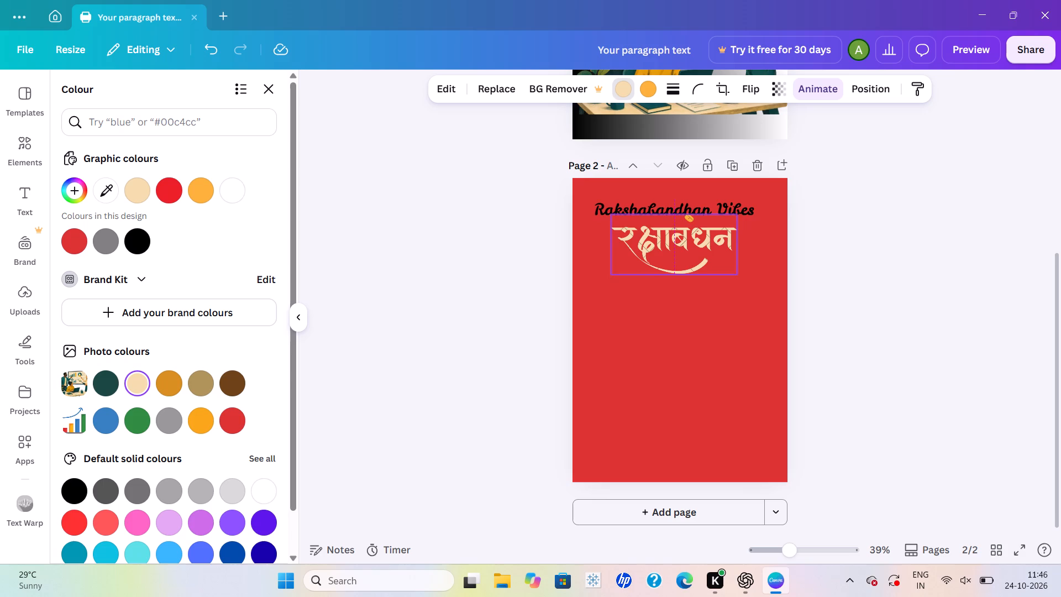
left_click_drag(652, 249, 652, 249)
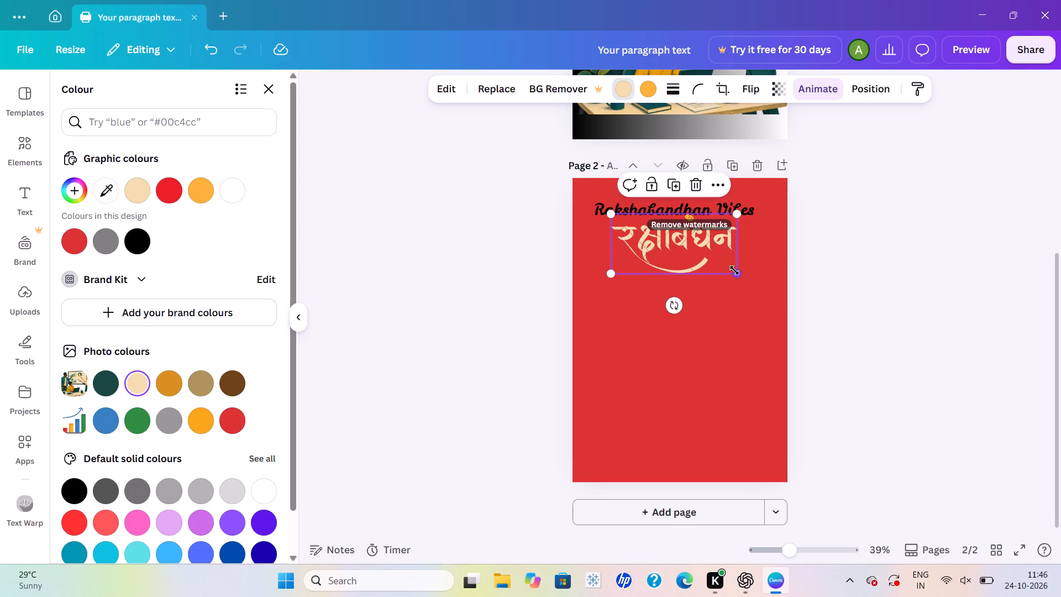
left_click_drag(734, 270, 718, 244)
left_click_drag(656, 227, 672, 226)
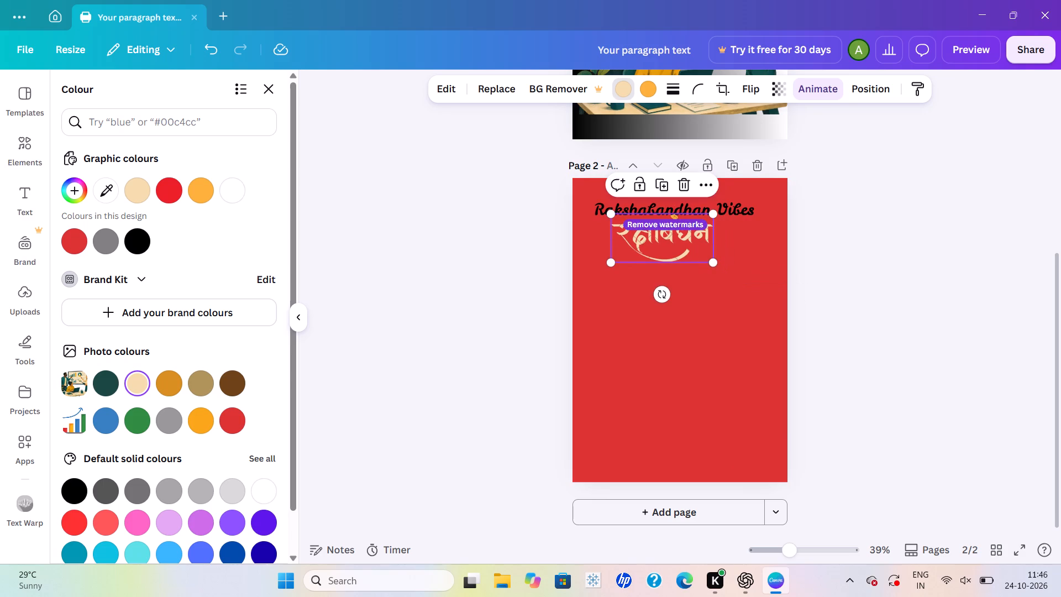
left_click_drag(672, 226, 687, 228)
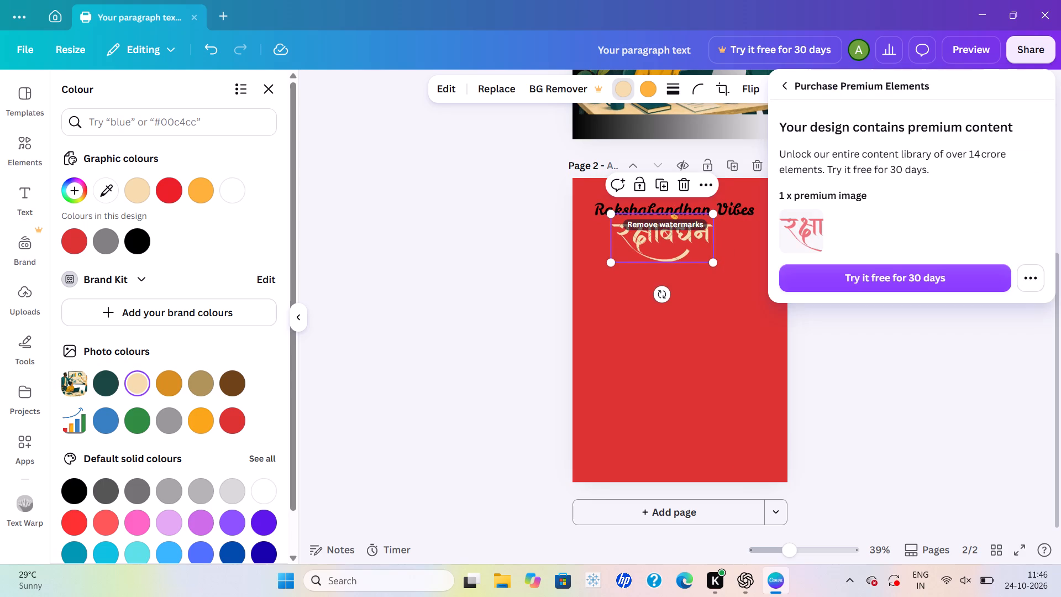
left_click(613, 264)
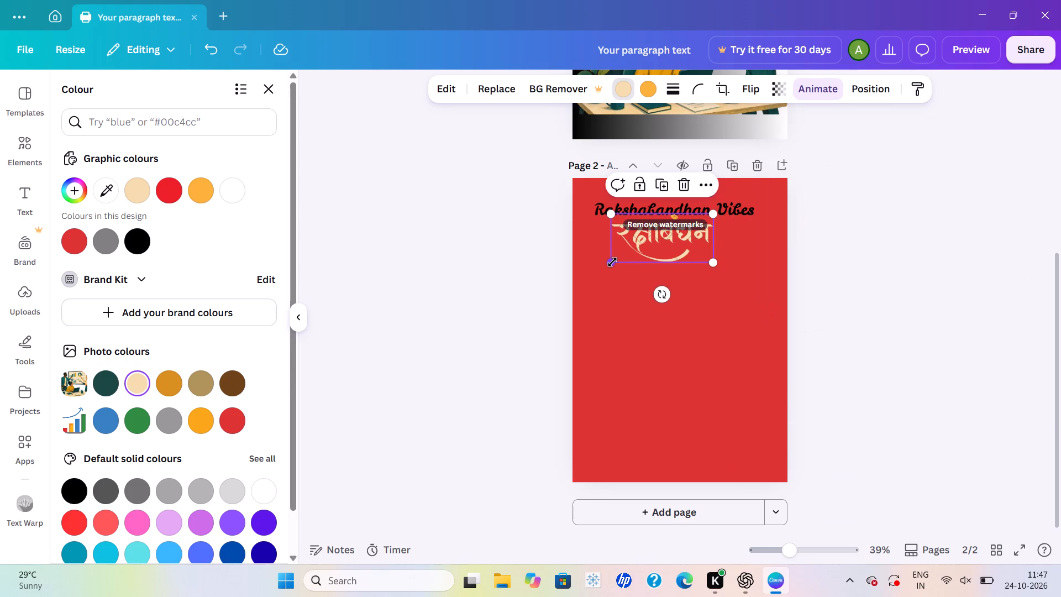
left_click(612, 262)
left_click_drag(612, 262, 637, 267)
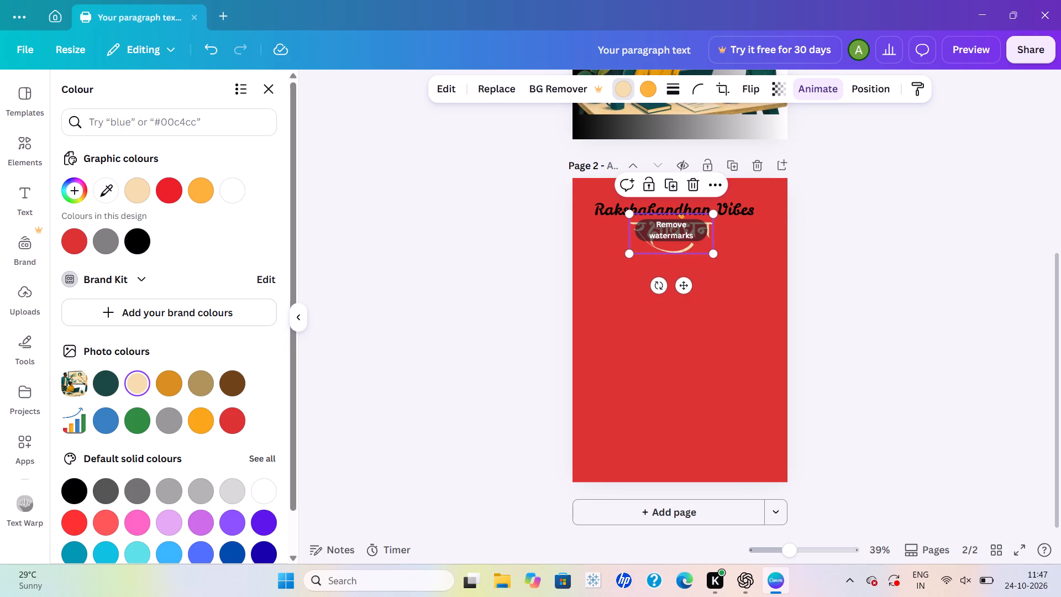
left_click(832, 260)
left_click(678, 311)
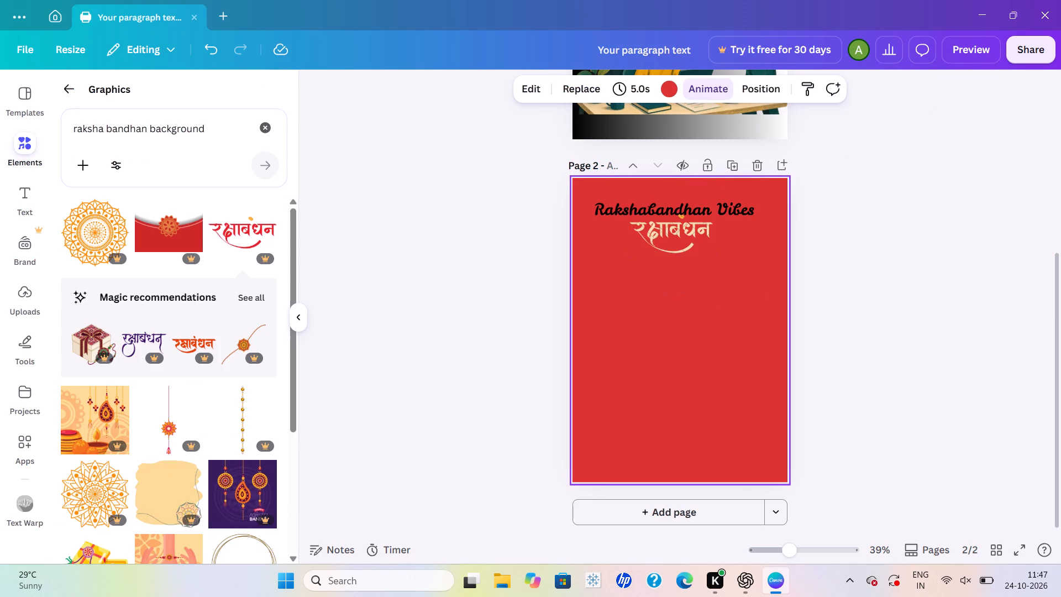
Delete the "Rakshabandhan Vibes" heading text from page 2.
left_click(698, 202)
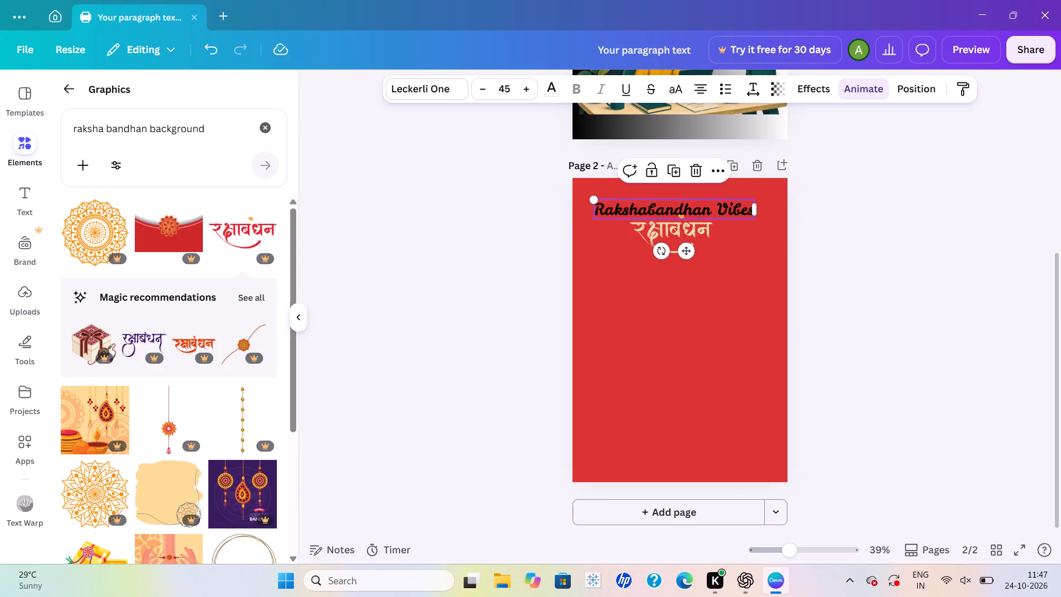
left_click(702, 167)
Move the Hindi lettering to the top edge of page 2 and enlarge it to about two thirds of the page width.
left_click_drag(684, 223, 682, 200)
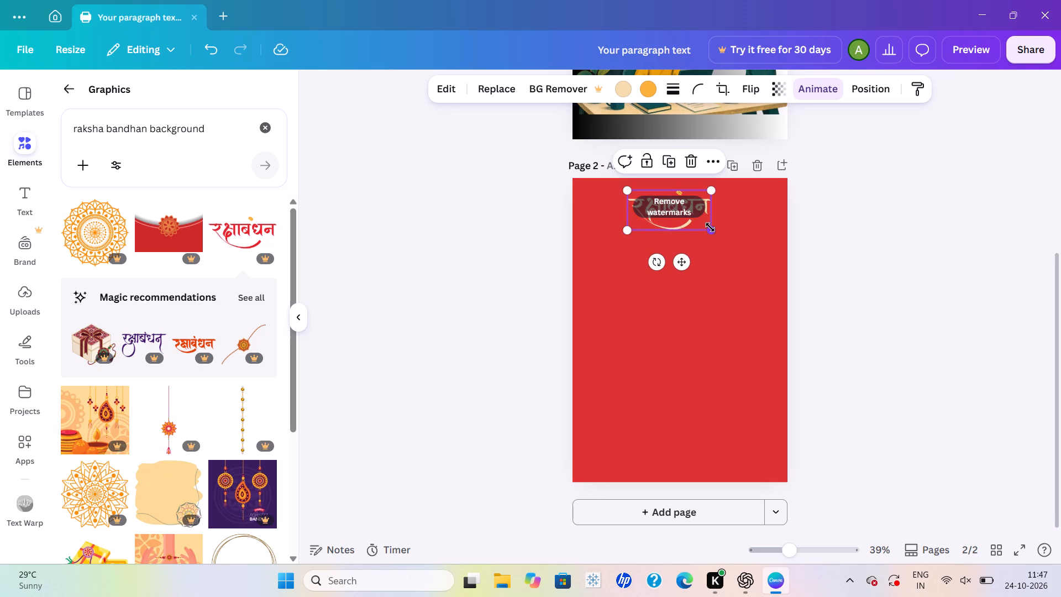
left_click_drag(710, 227, 749, 243)
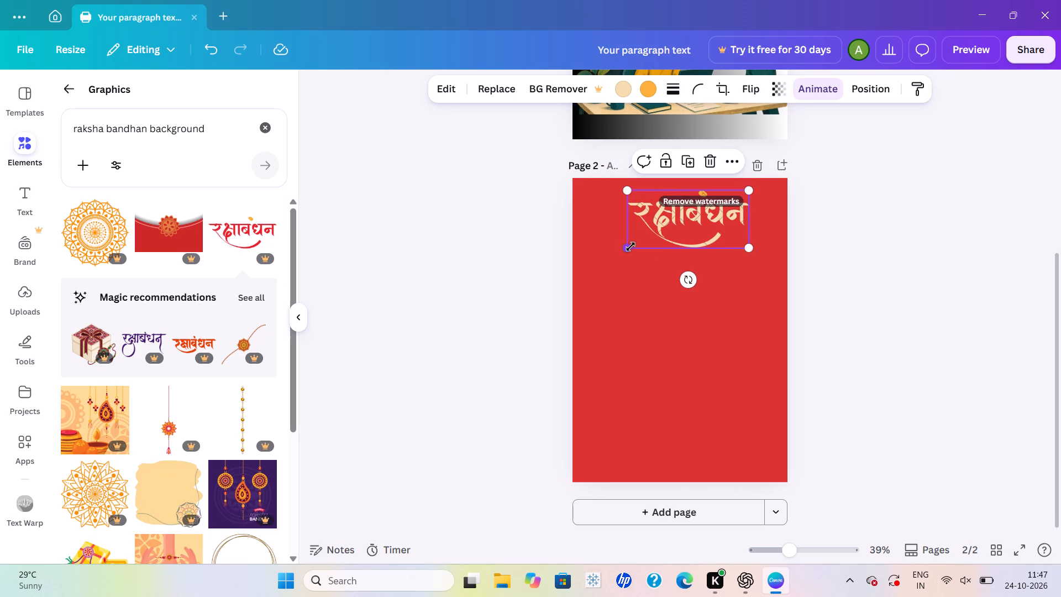
left_click_drag(628, 245, 603, 242)
left_click_drag(653, 239, 647, 238)
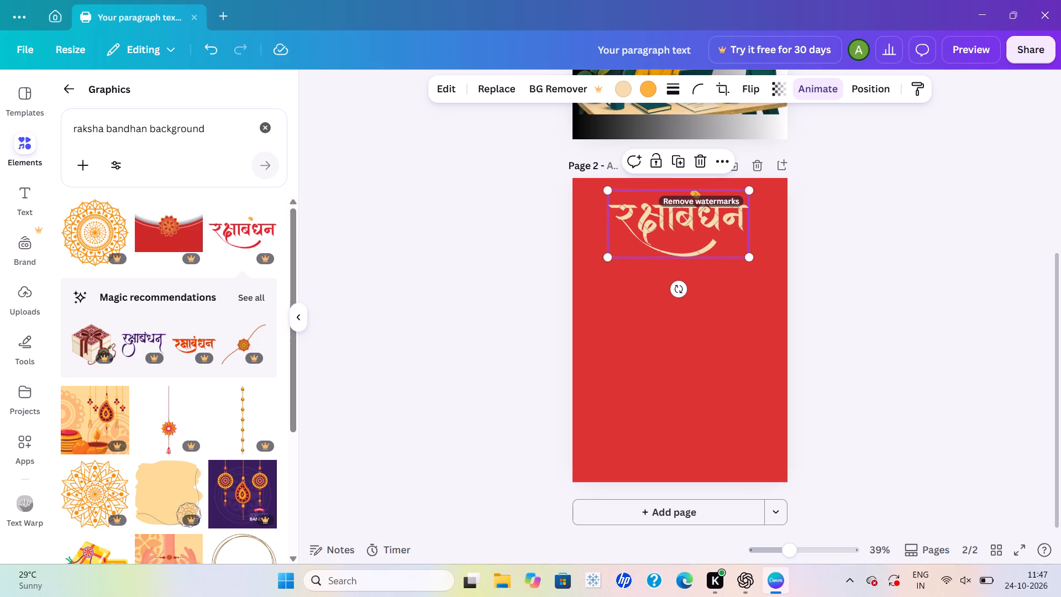
left_click_drag(647, 238, 646, 230)
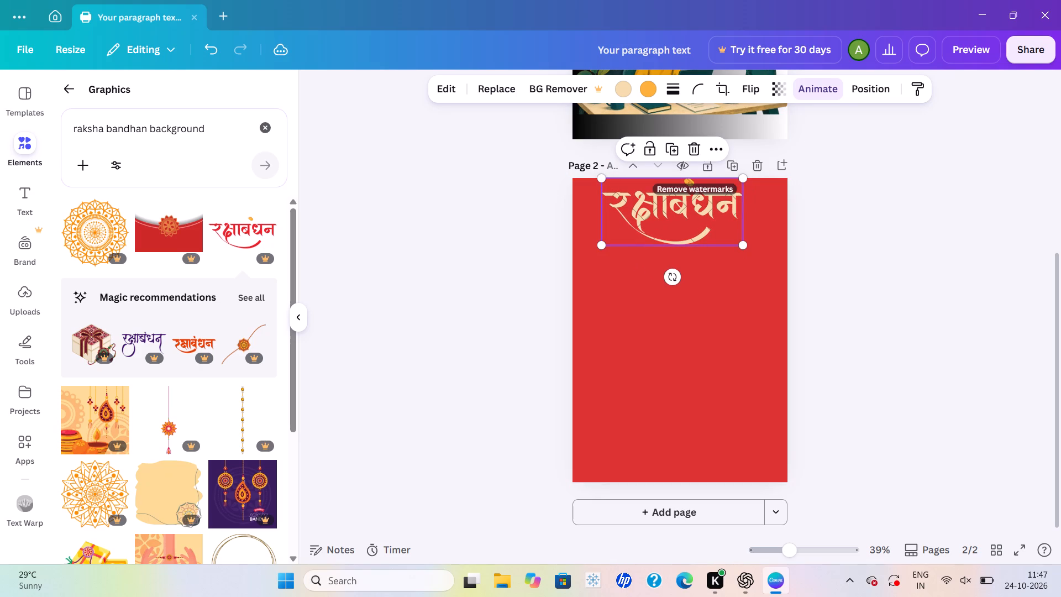
Add the square peach graphic with hanging rakhis, pots and a lit diya from the "raksha bandhan background" results to page 2.
scroll(174, 388, "down", 1)
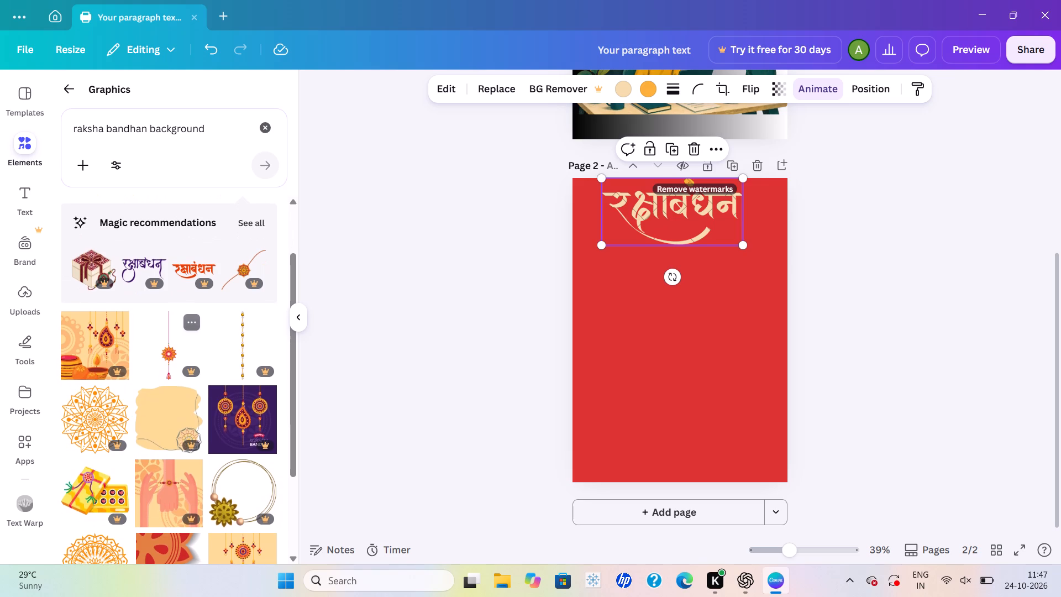
scroll(174, 388, "down", 3)
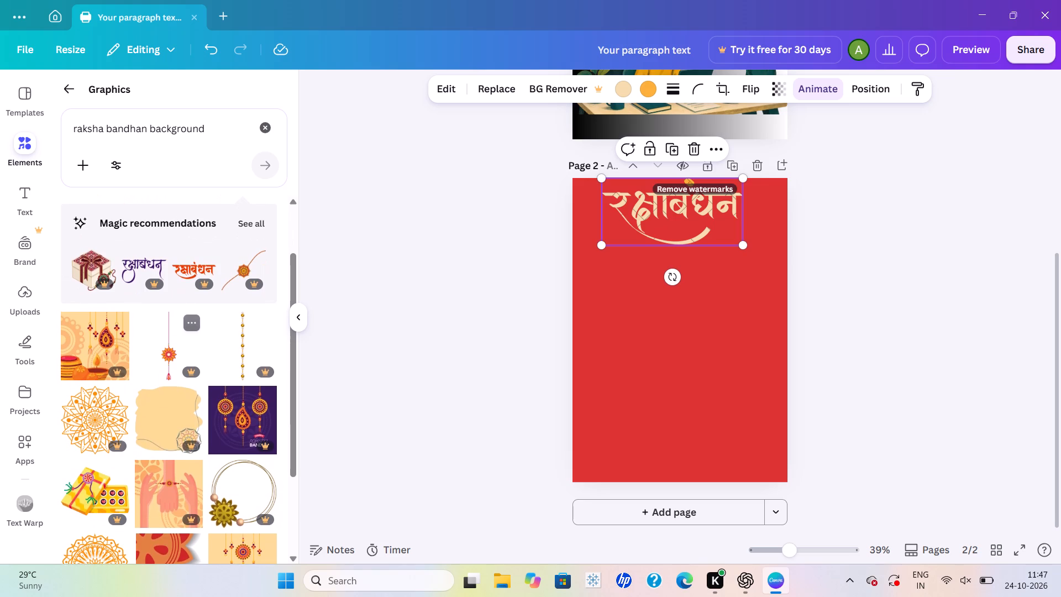
scroll(174, 388, "down", 2)
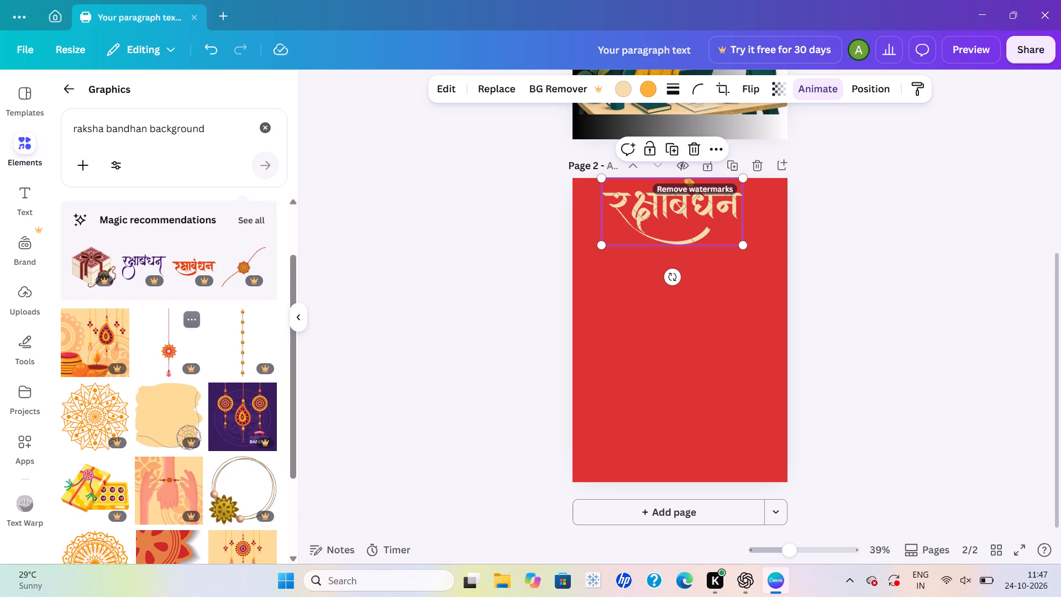
scroll(174, 388, "down", 1)
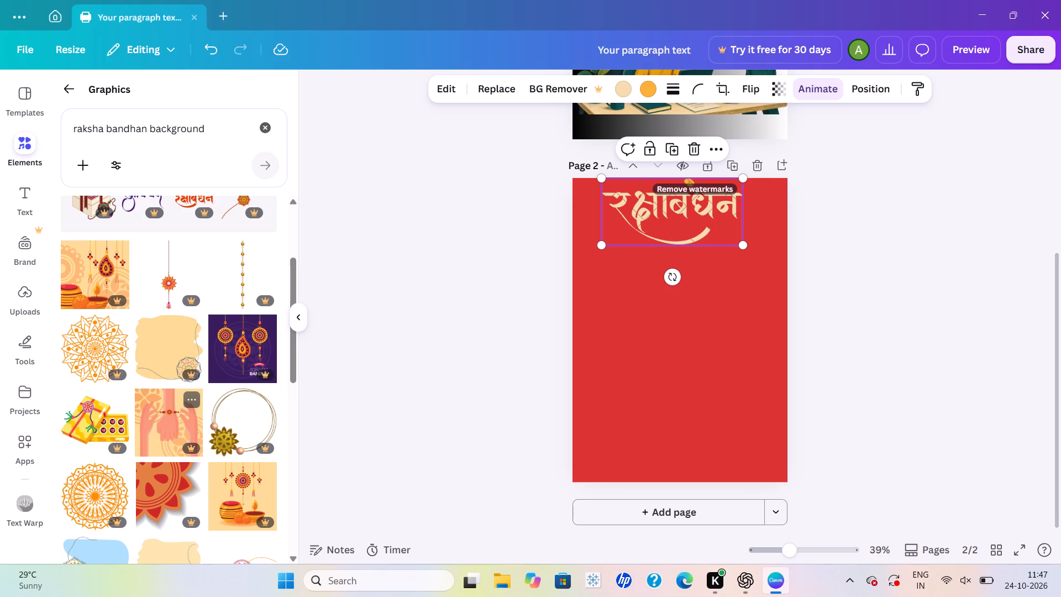
scroll(174, 388, "down", 1)
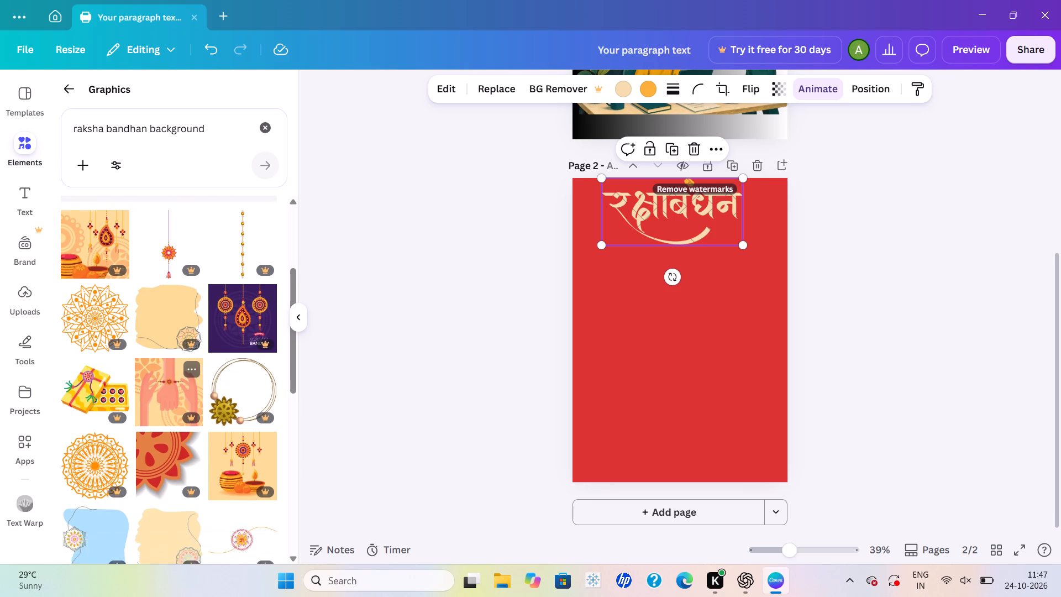
scroll(174, 388, "down", 3)
scroll(174, 388, "up", 1)
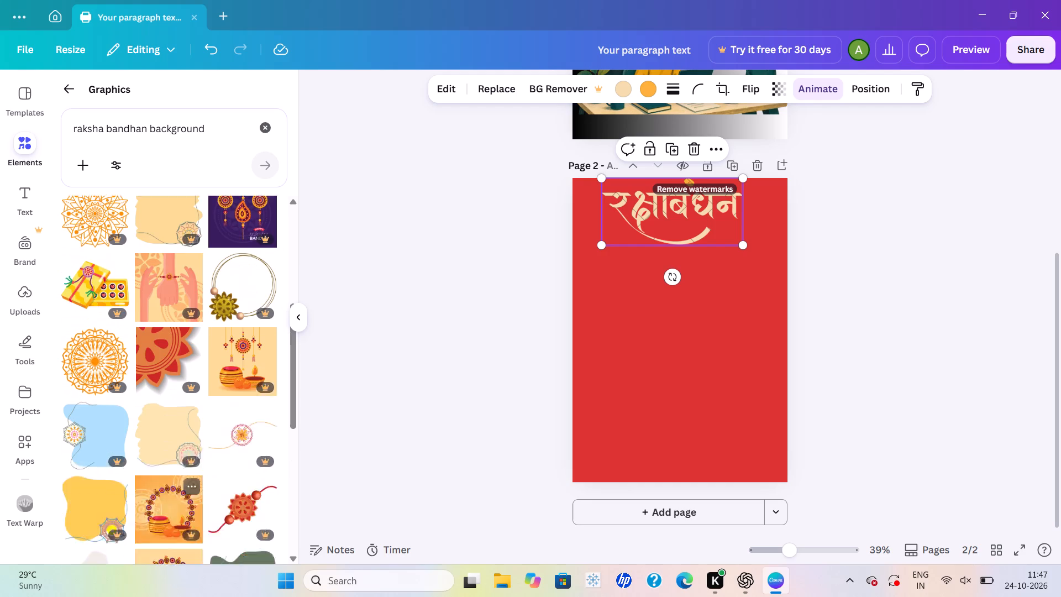
scroll(174, 388, "up", 2)
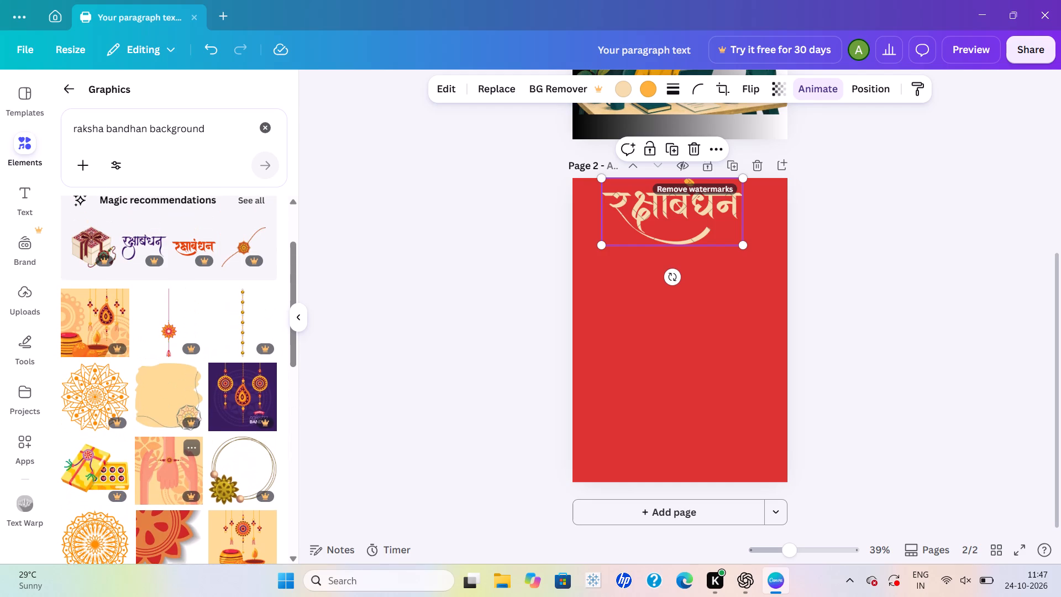
scroll(174, 388, "up", 1)
left_click(85, 343)
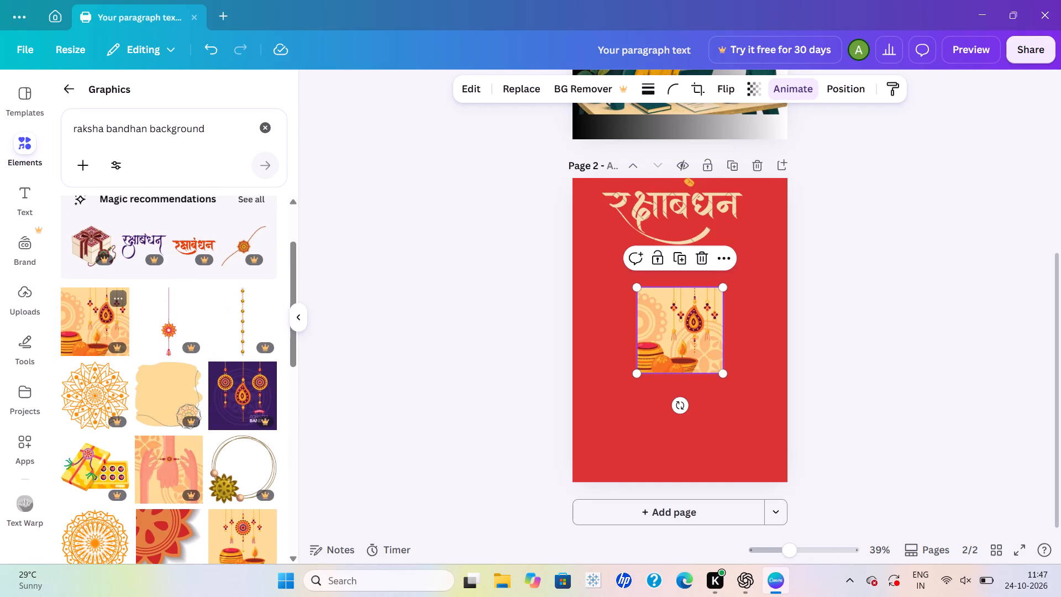
Enlarge the rakhi and diya graphic to span the page width and align it with page 2's bottom edge, beneath the Hindi lettering.
left_click_drag(635, 374, 600, 472)
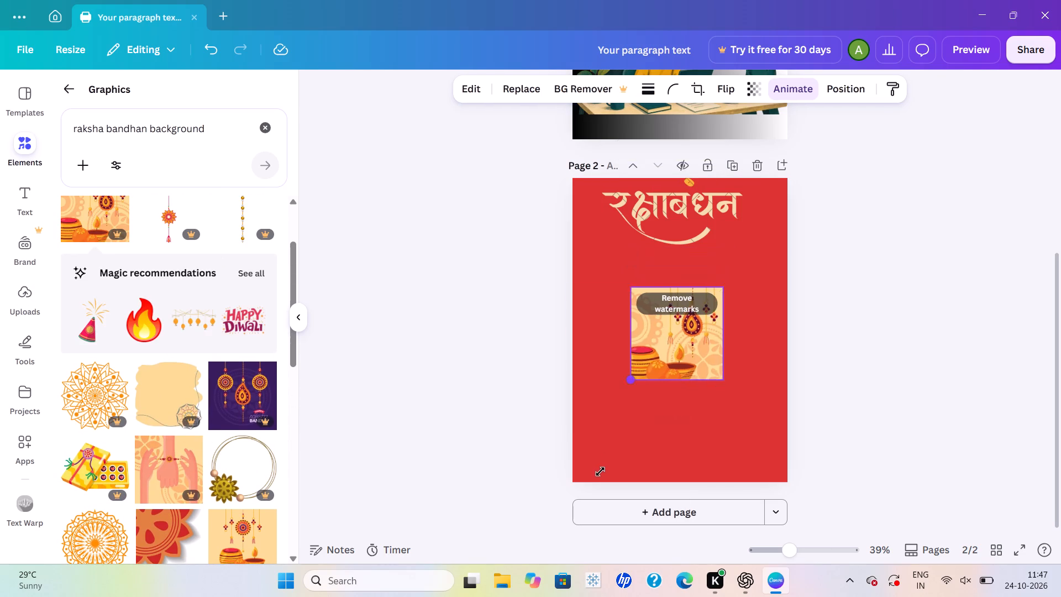
left_click_drag(600, 472, 600, 475)
left_click_drag(635, 413, 684, 428)
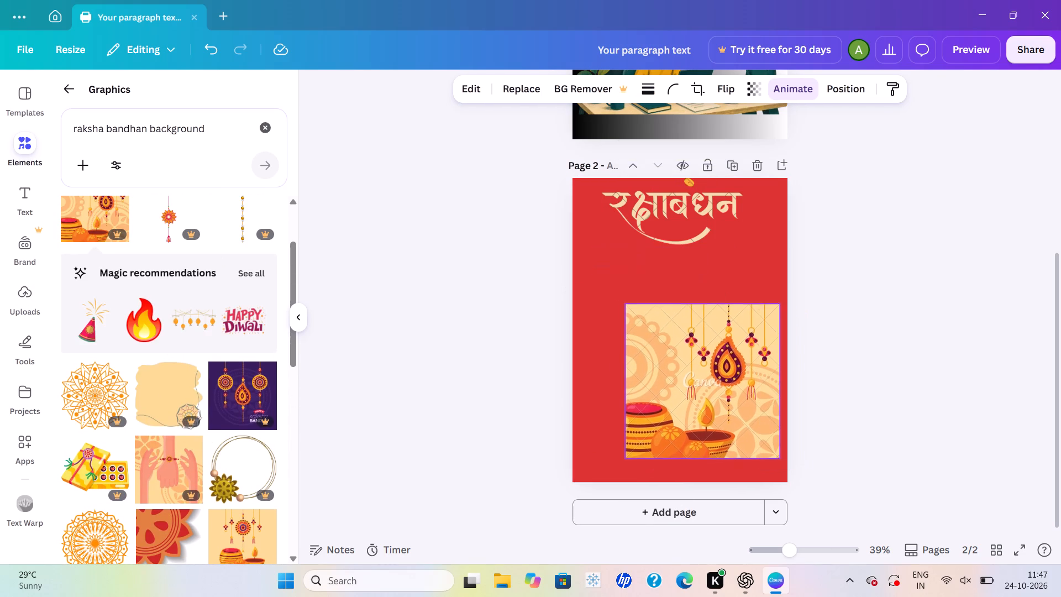
left_click_drag(684, 428, 640, 450)
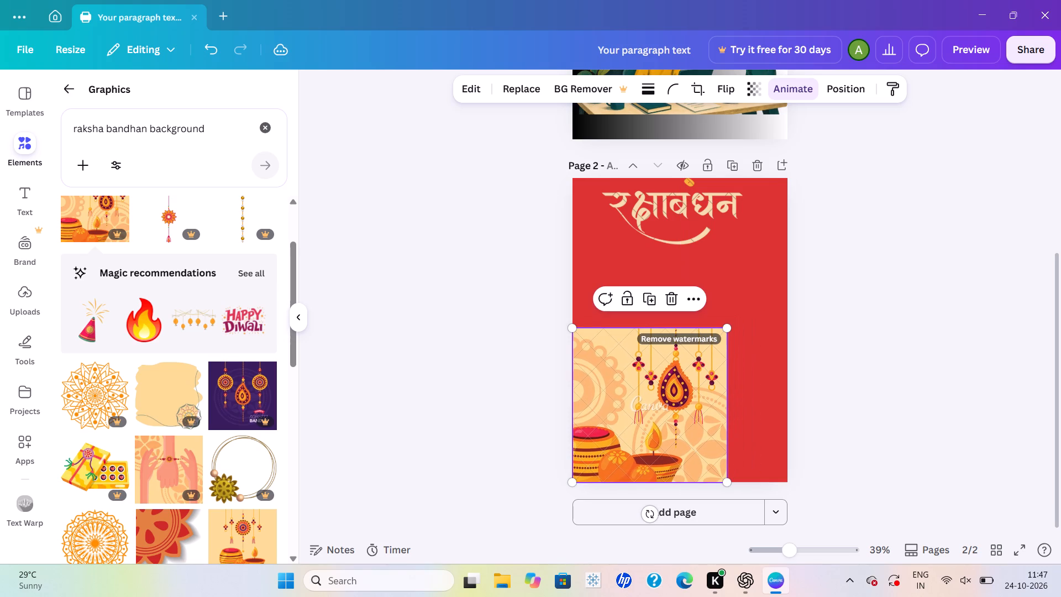
left_click_drag(723, 470, 743, 460)
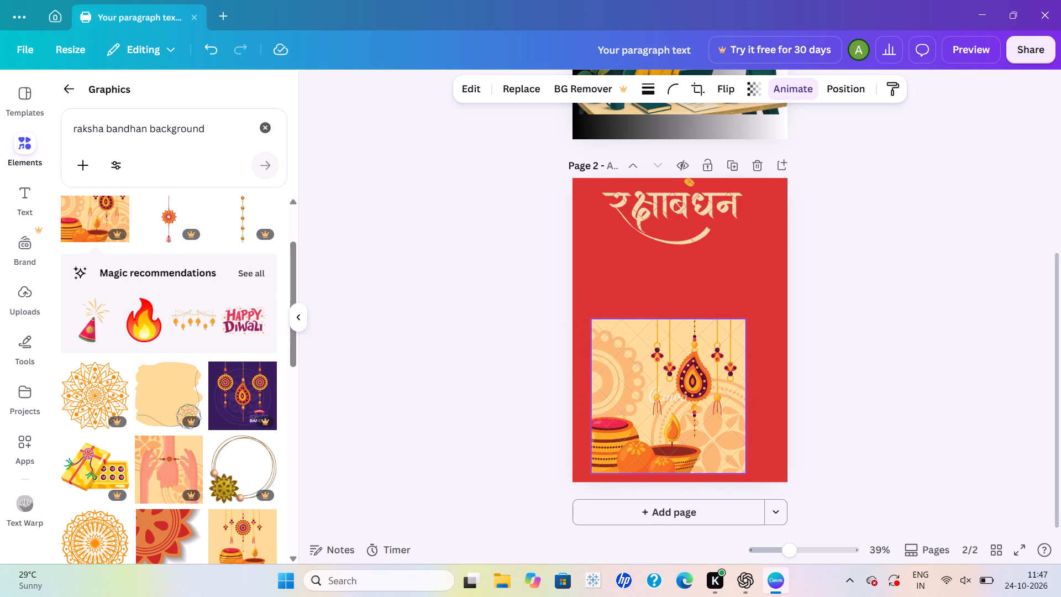
left_click_drag(743, 460, 721, 459)
left_click_drag(723, 470, 747, 468)
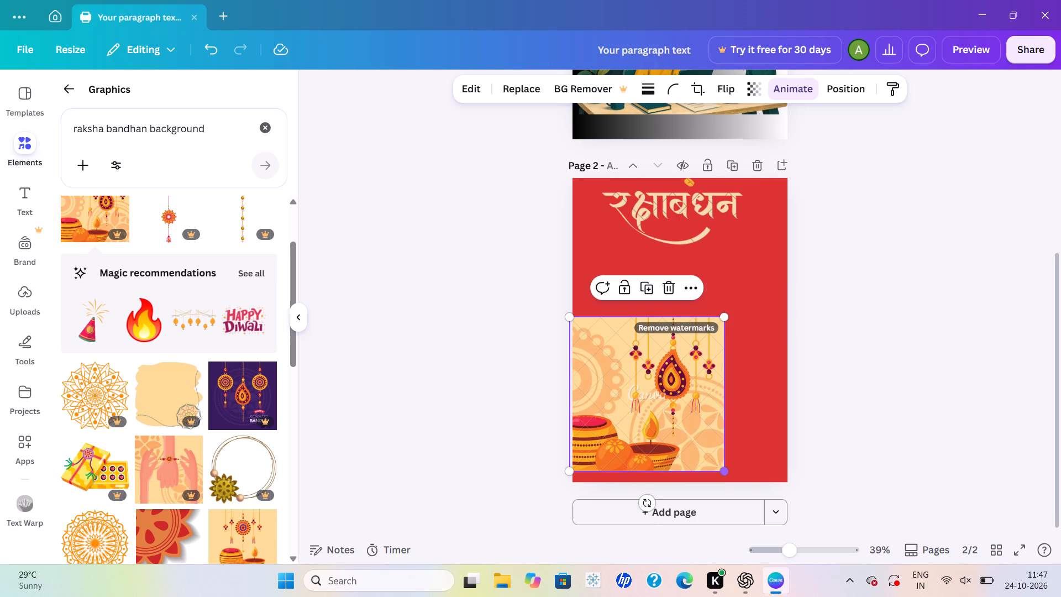
left_click_drag(747, 468, 867, 463)
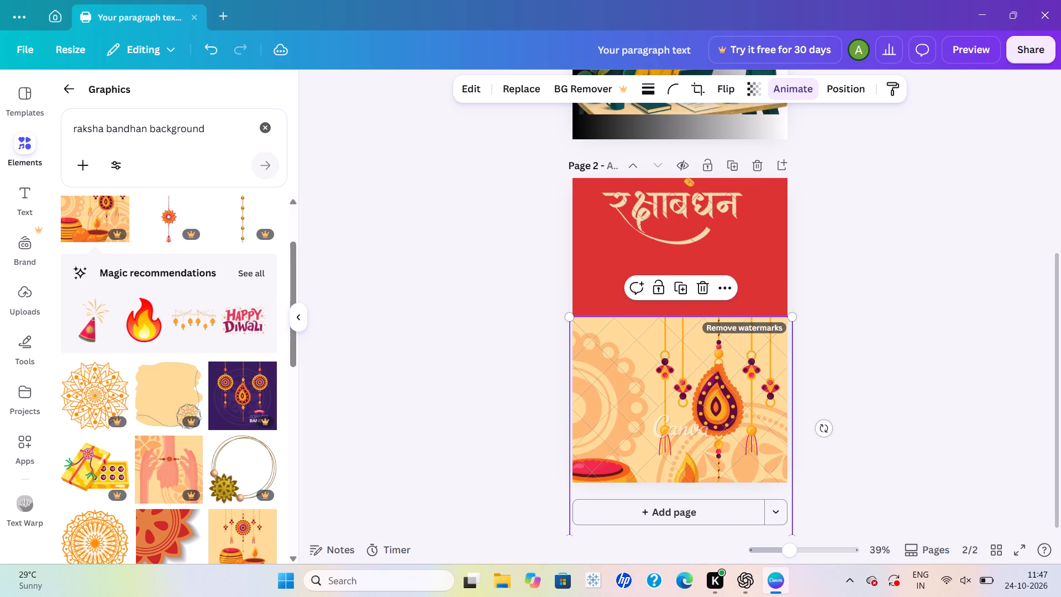
left_click(694, 433)
left_click_drag(691, 429, 691, 413)
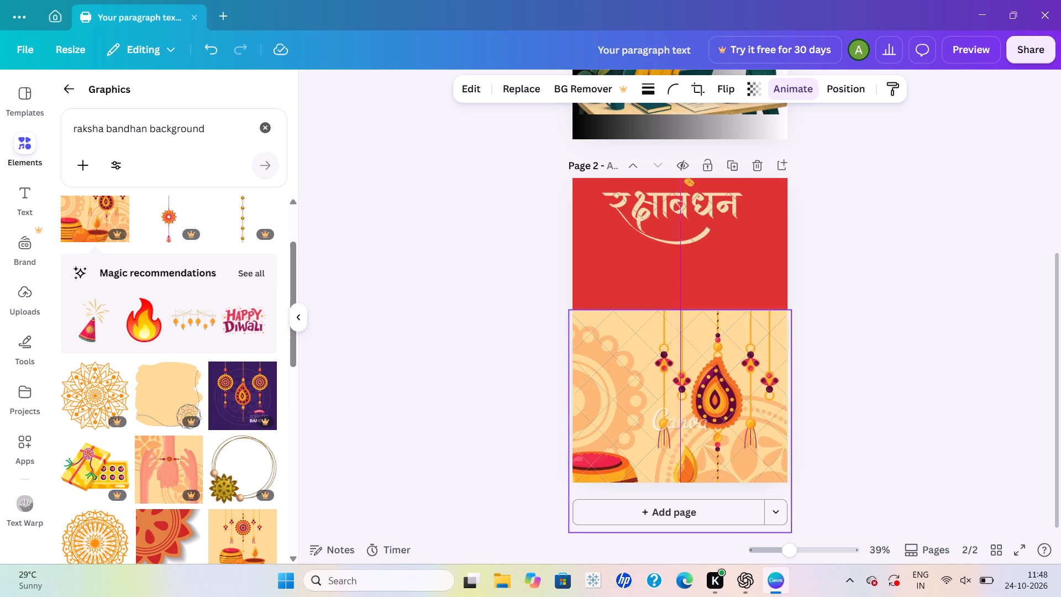
left_click_drag(691, 413, 695, 367)
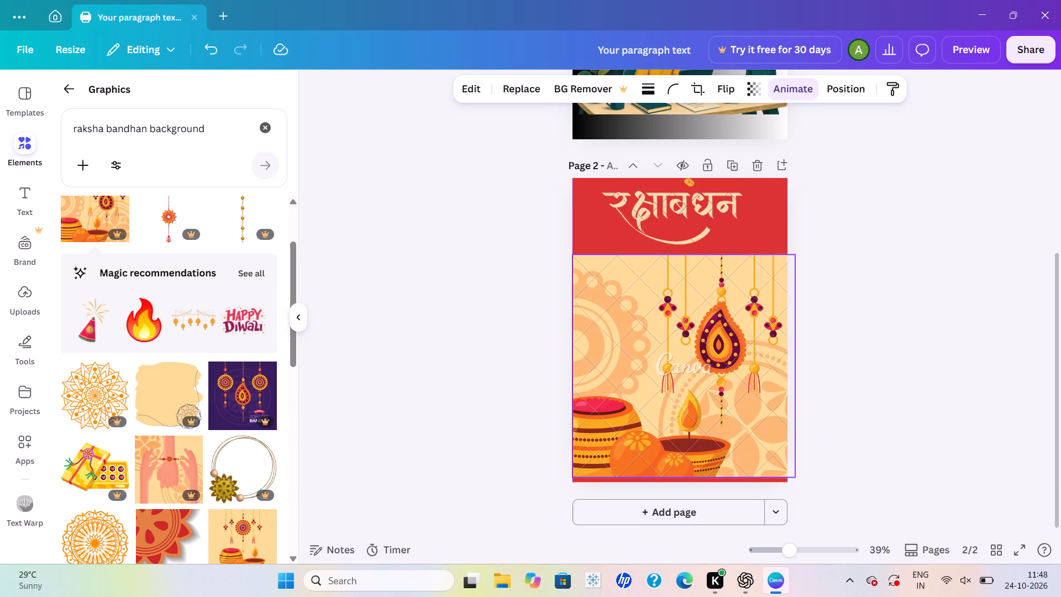
left_click_drag(695, 367, 695, 368)
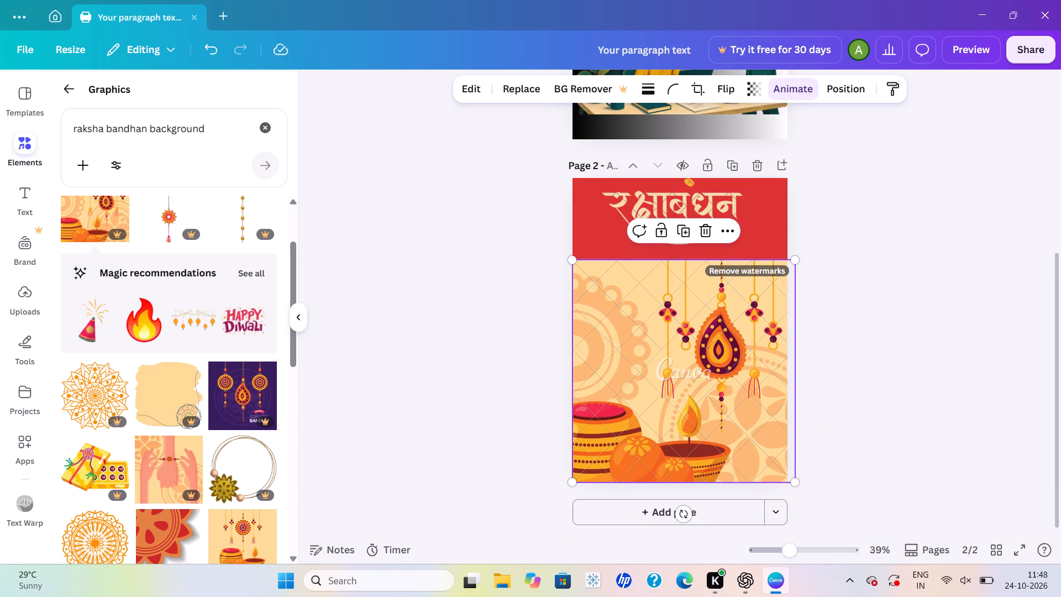
left_click(444, 391)
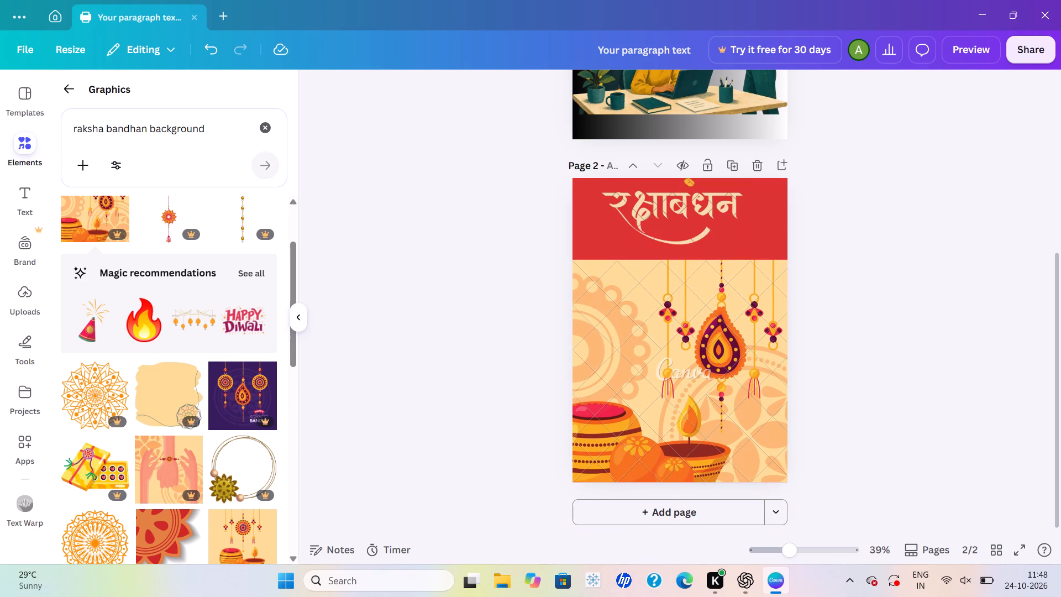
Add the beige blob graphic with a line-art mandala in its corner to page 2.
left_click(202, 400)
Add the yellow gift and sweets box graphic and place it at the upper left of the peach rakhi background on page 2.
scroll(202, 400, "up", 3)
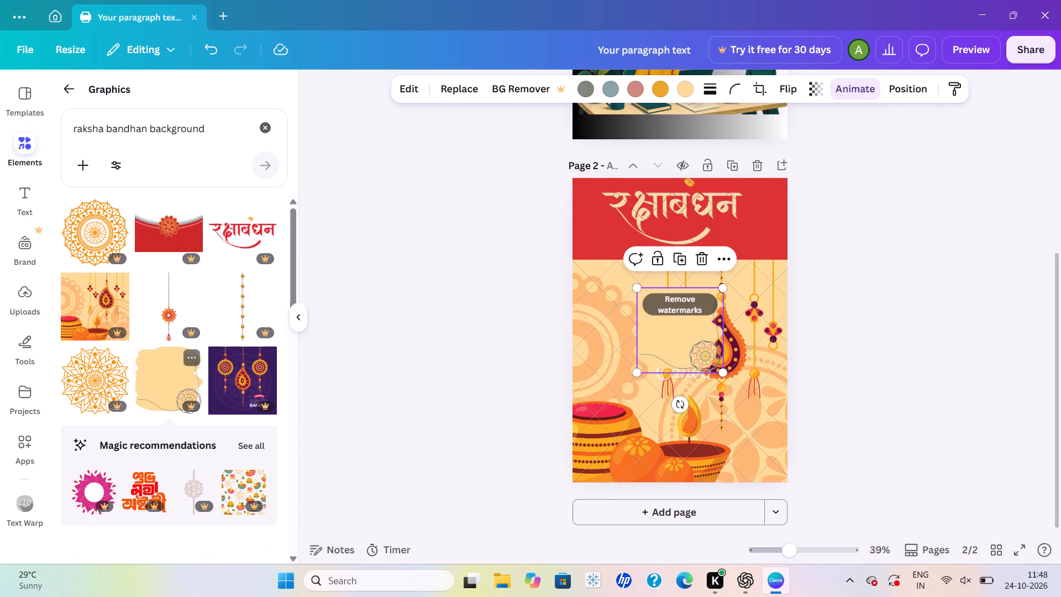
scroll(202, 400, "up", 1)
scroll(176, 339, "down", 2)
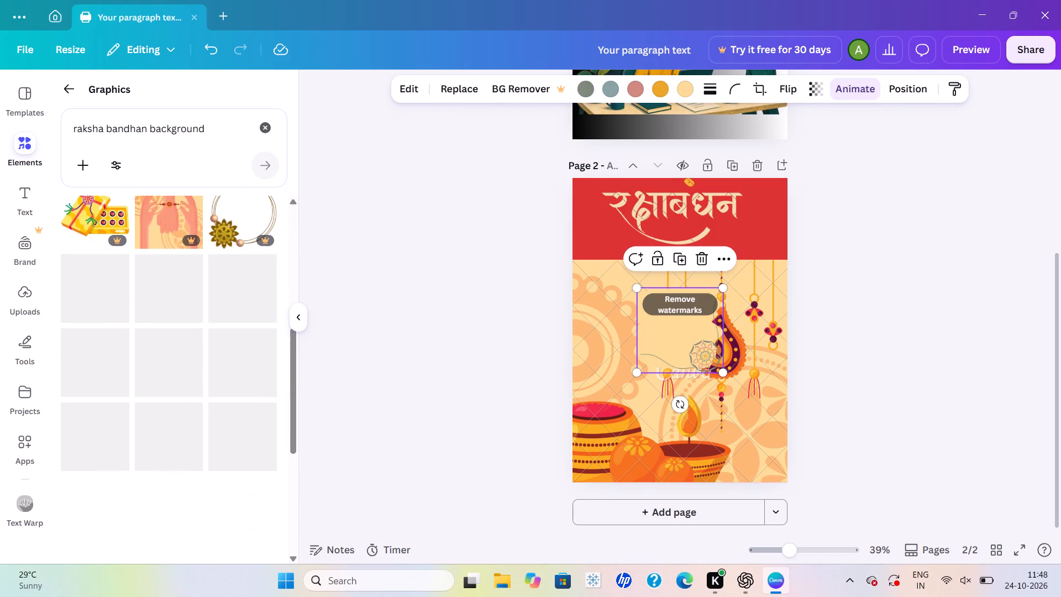
scroll(176, 339, "down", 1)
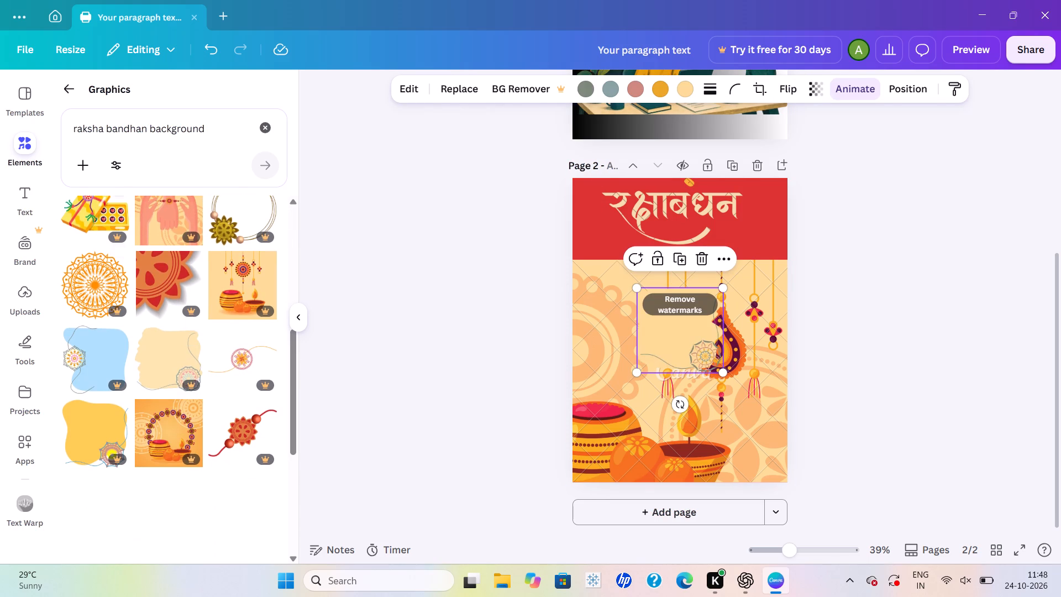
left_click(102, 226)
left_click_drag(680, 327, 626, 281)
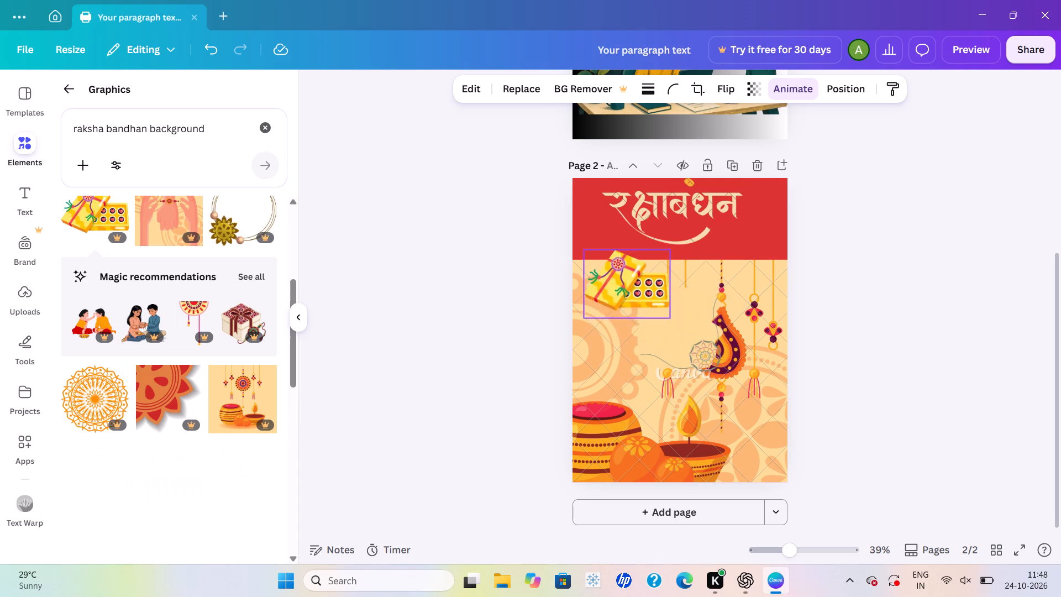
left_click_drag(626, 281, 624, 298)
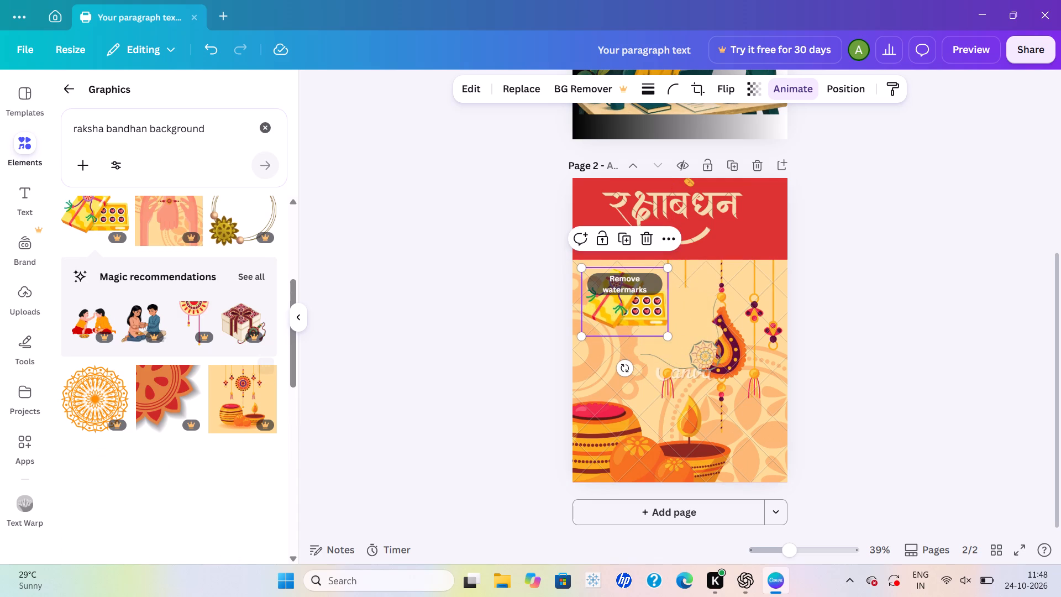
Add the recommended illustration of a seated sister in pink tying a rakhi on her brother in blue to page 2.
left_click(103, 310)
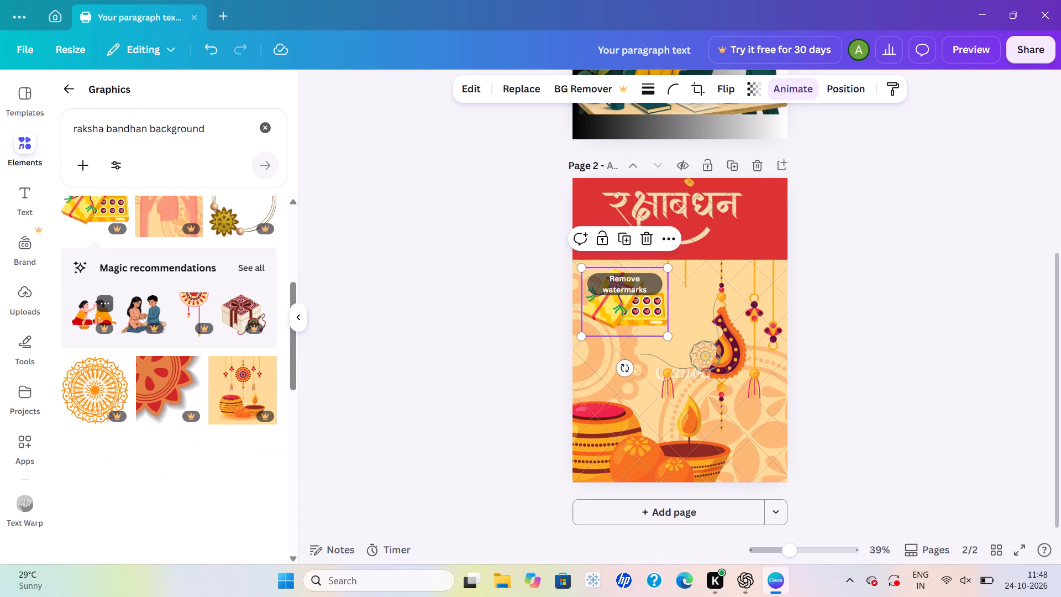
left_click_drag(45, 438, 151, 296)
left_click(151, 296)
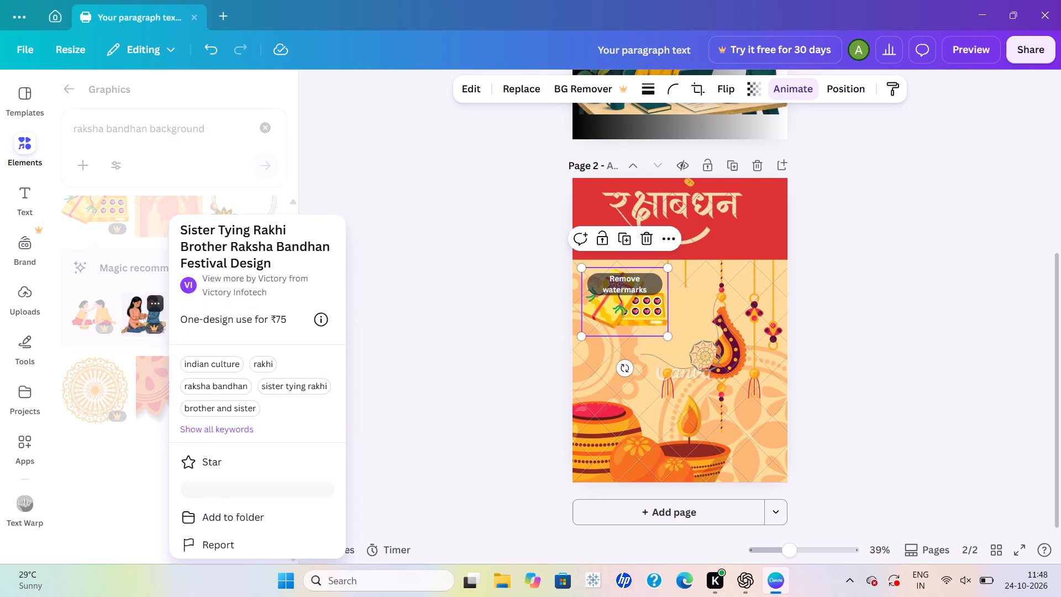
left_click(150, 297)
left_click(150, 297)
left_click(150, 297)
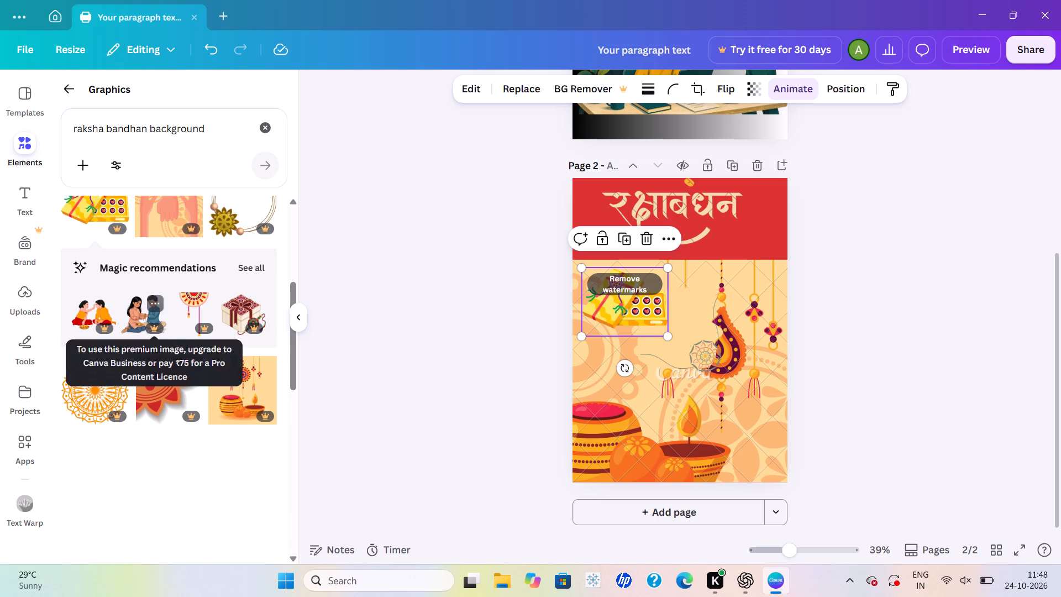
left_click(148, 321)
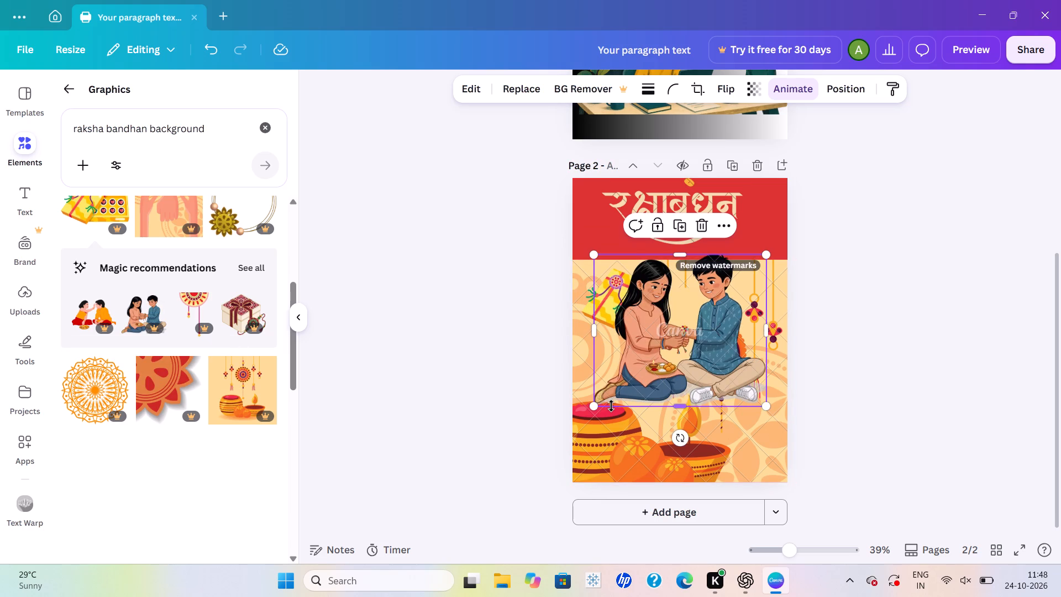
Shrink the brother and sister illustration to about a quarter of the page width and place it in the red band beneath the lettering's right end.
left_click_drag(593, 405, 657, 381)
left_click_drag(689, 331, 687, 415)
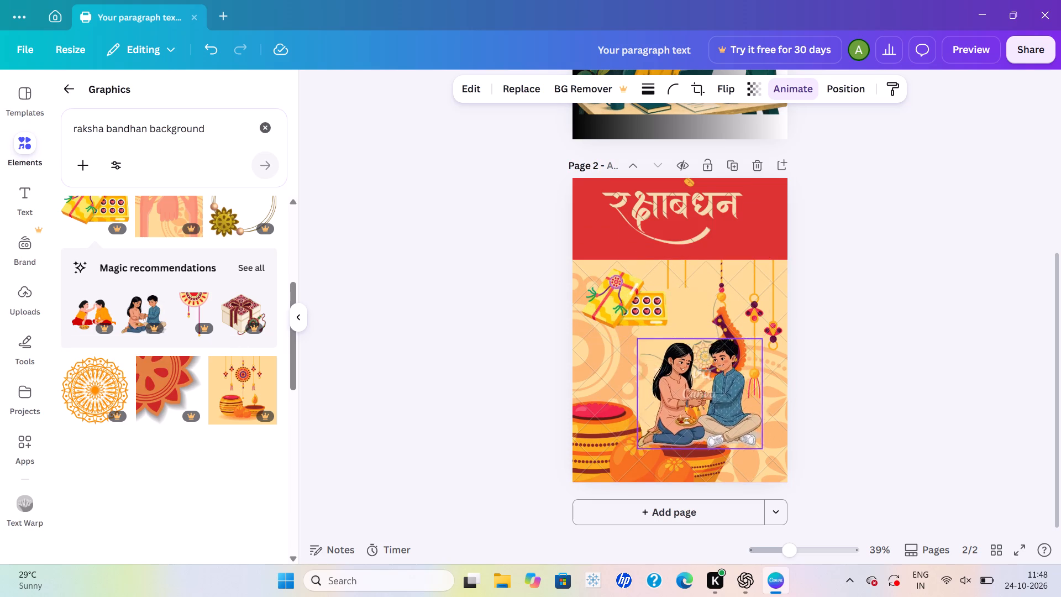
left_click_drag(687, 415, 705, 396)
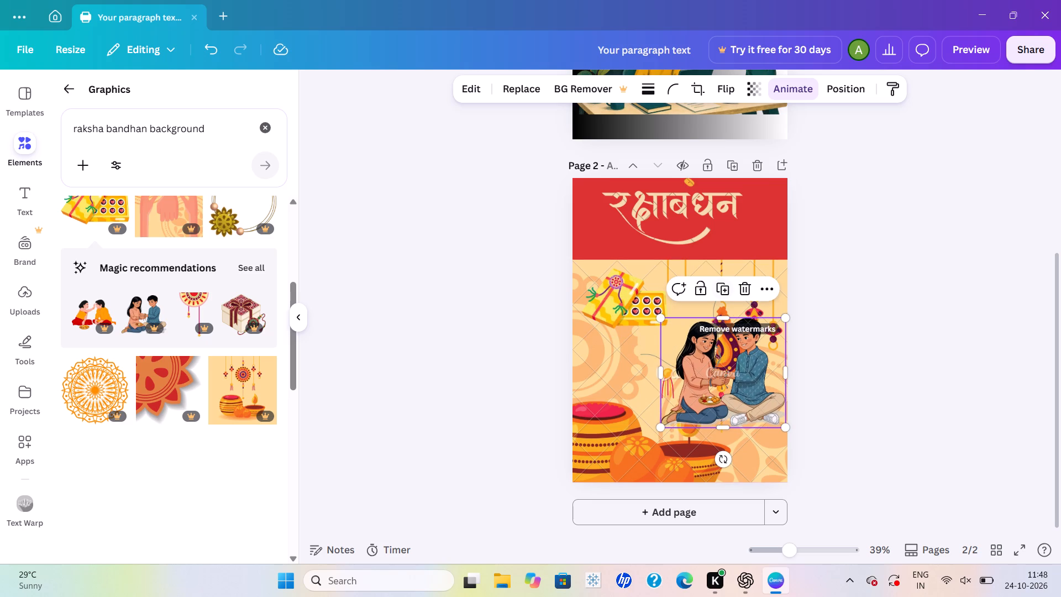
left_click_drag(717, 366, 731, 243)
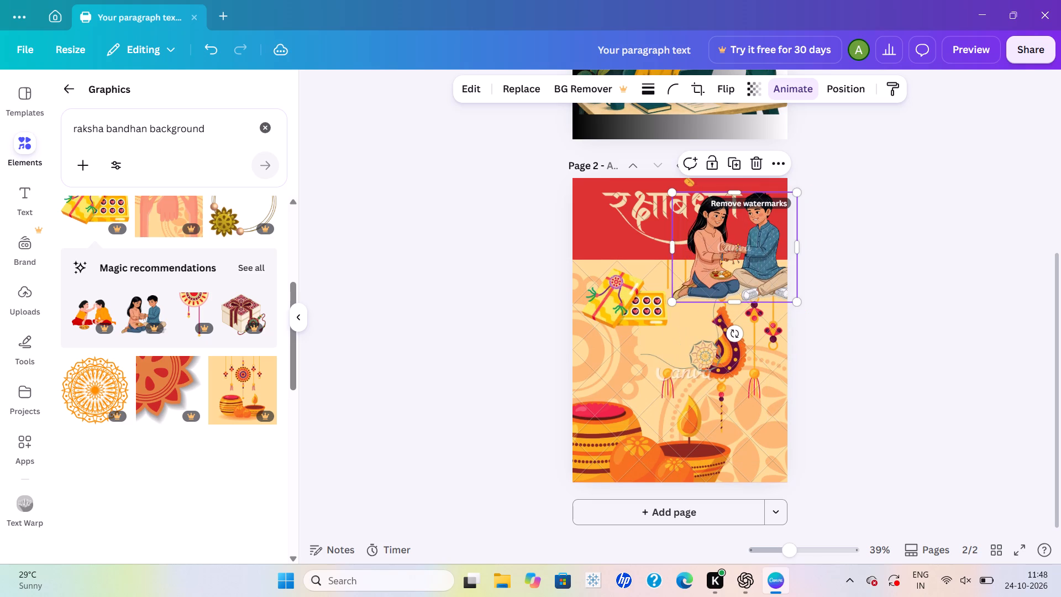
left_click_drag(673, 302, 727, 249)
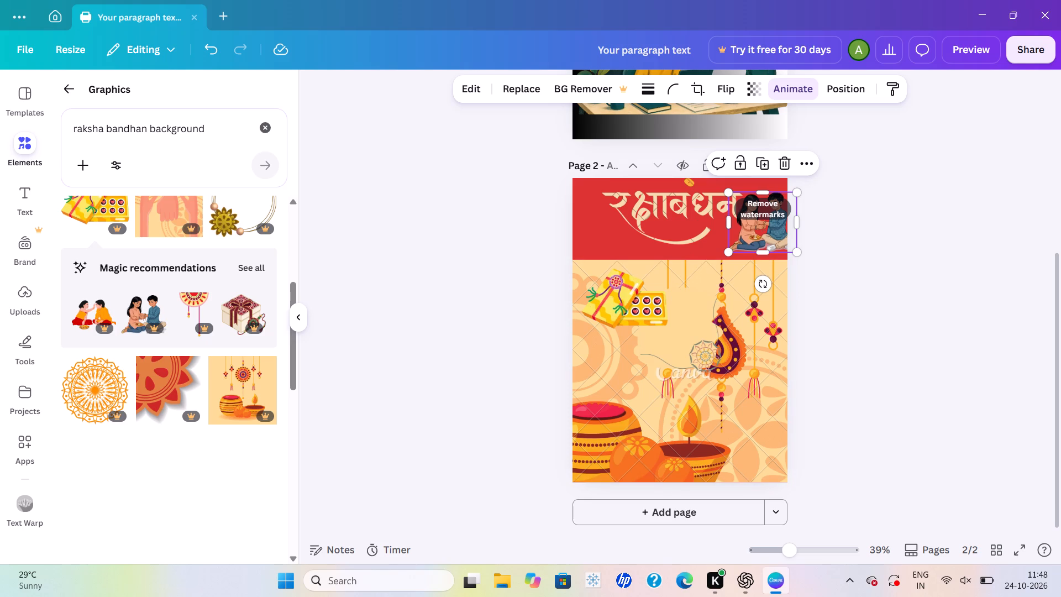
left_click_drag(758, 235, 756, 244)
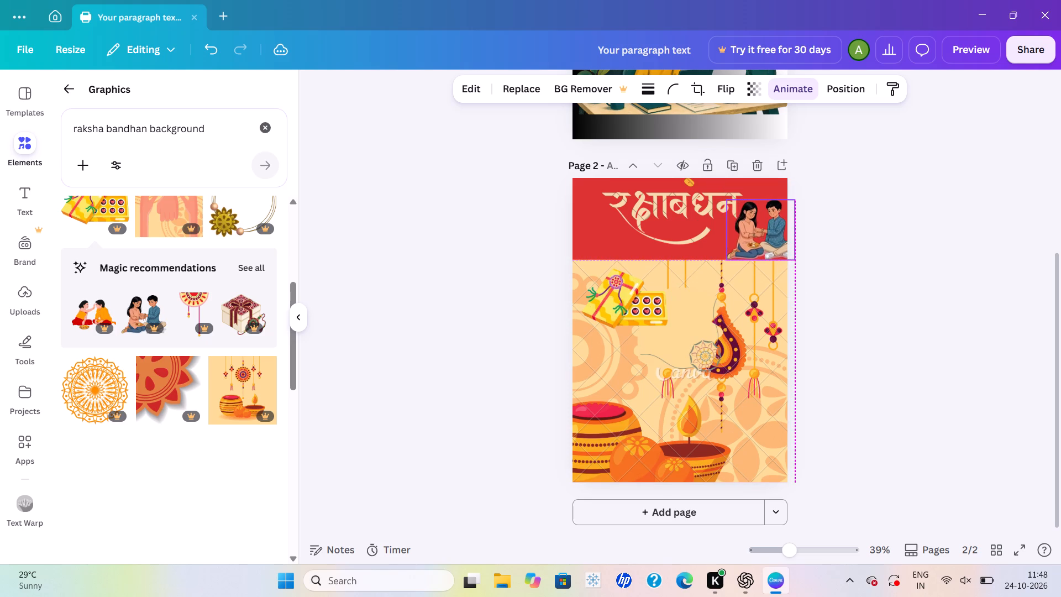
left_click_drag(756, 244, 728, 250)
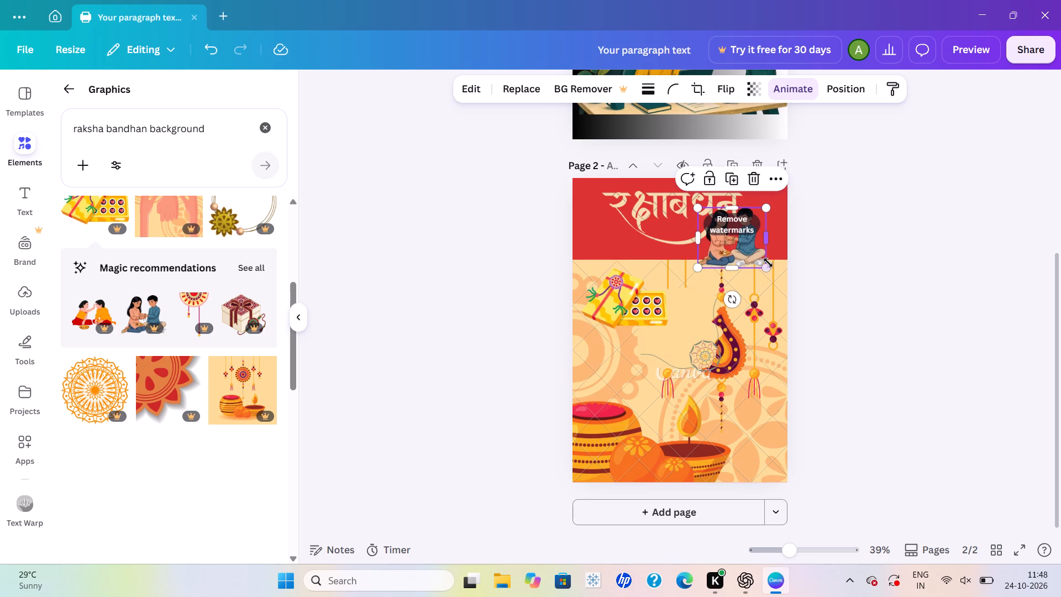
left_click_drag(767, 266, 747, 252)
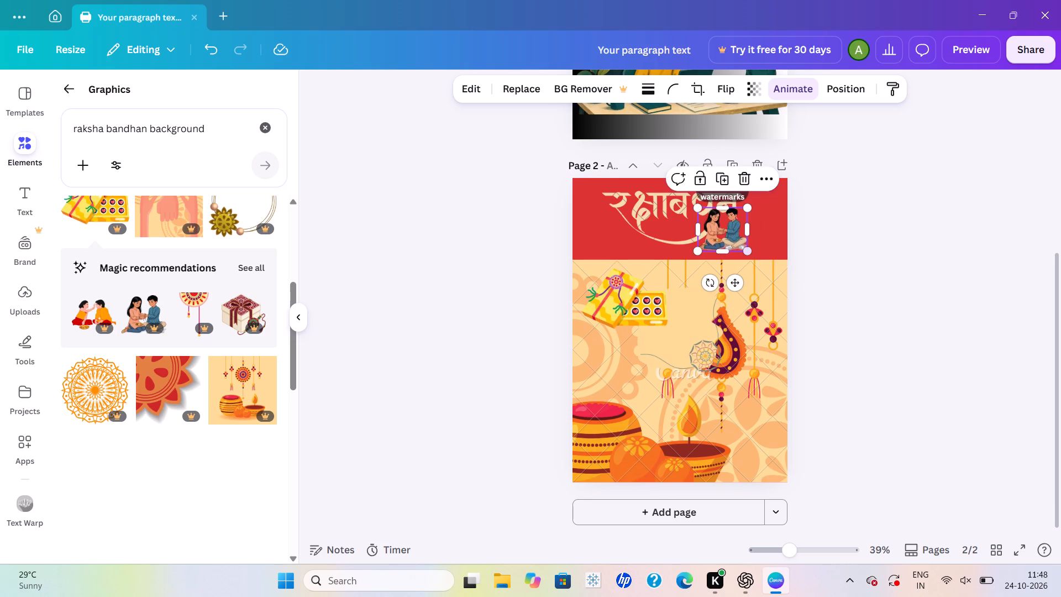
Move the brother and sister illustration to the lower right corner of the red heading band on page 2.
left_click_drag(723, 228, 756, 230)
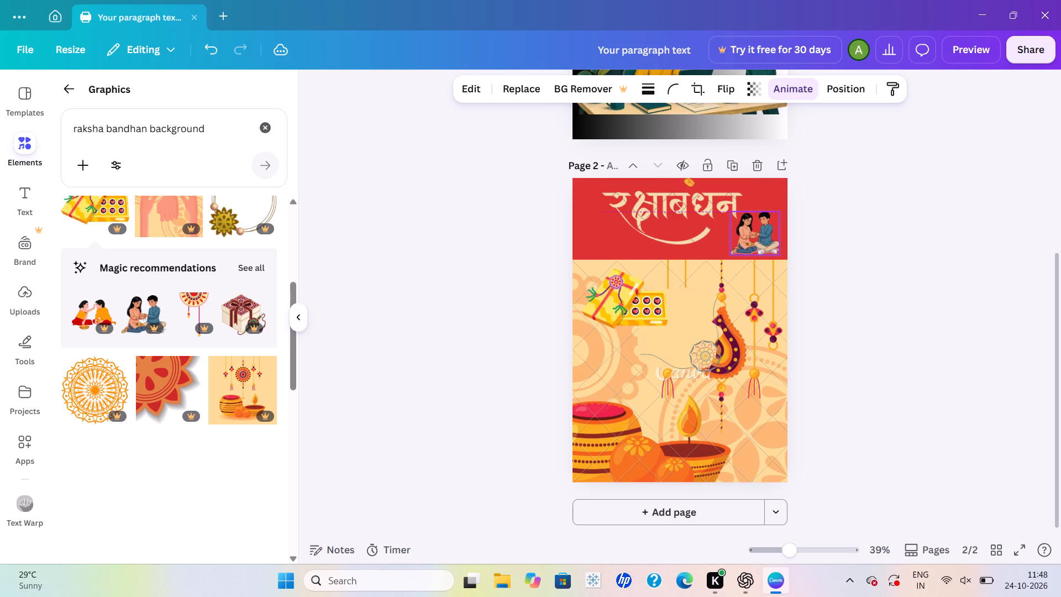
left_click_drag(756, 230, 759, 233)
left_click(811, 274)
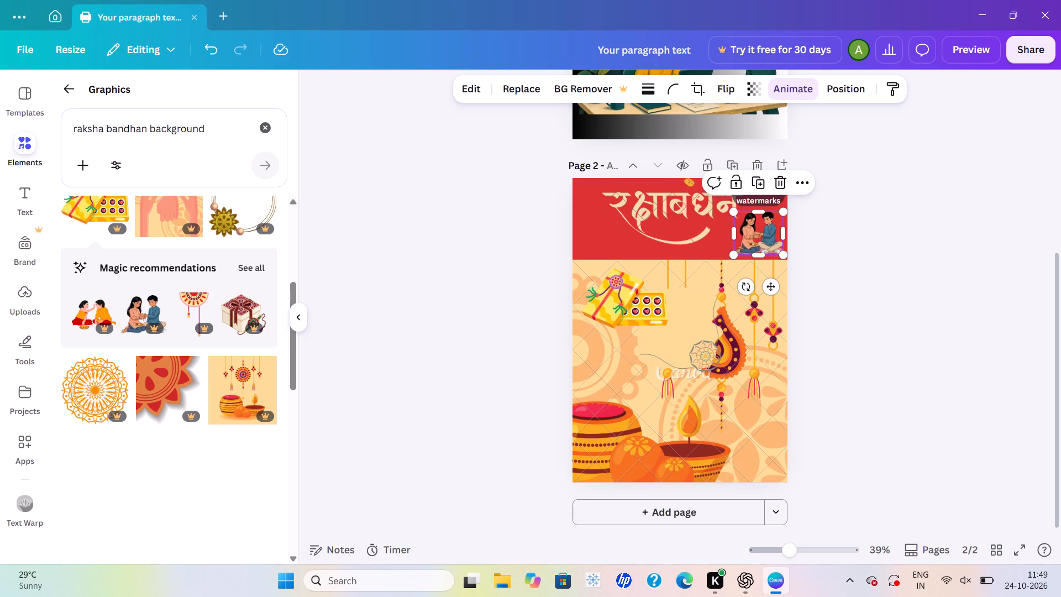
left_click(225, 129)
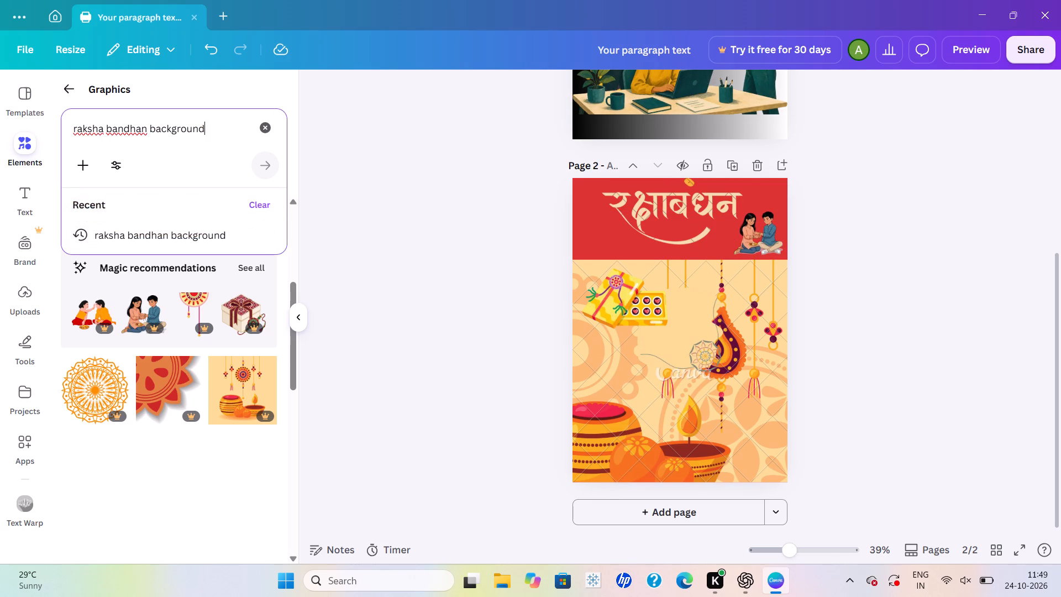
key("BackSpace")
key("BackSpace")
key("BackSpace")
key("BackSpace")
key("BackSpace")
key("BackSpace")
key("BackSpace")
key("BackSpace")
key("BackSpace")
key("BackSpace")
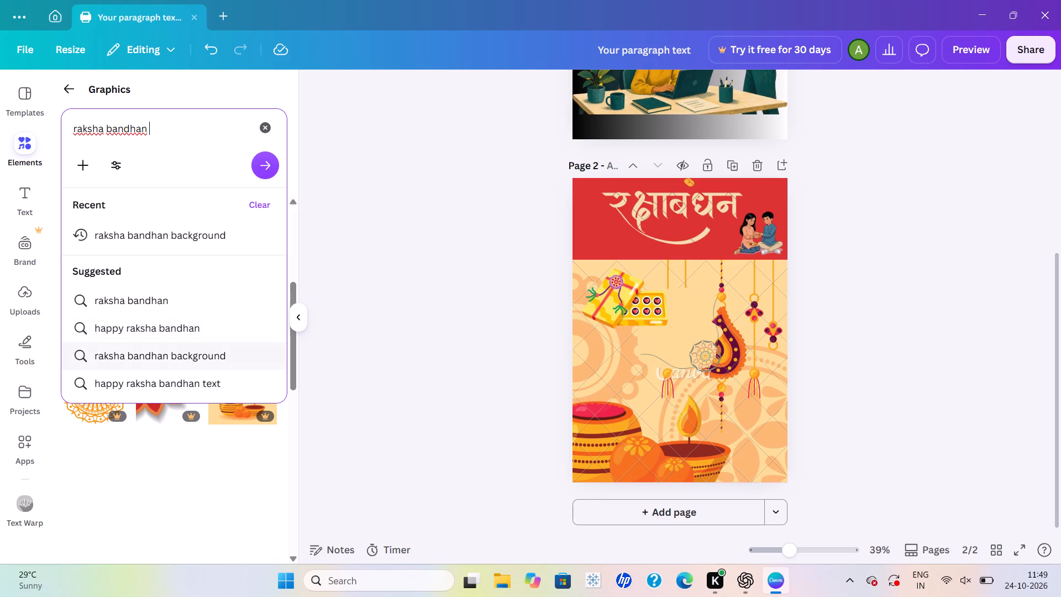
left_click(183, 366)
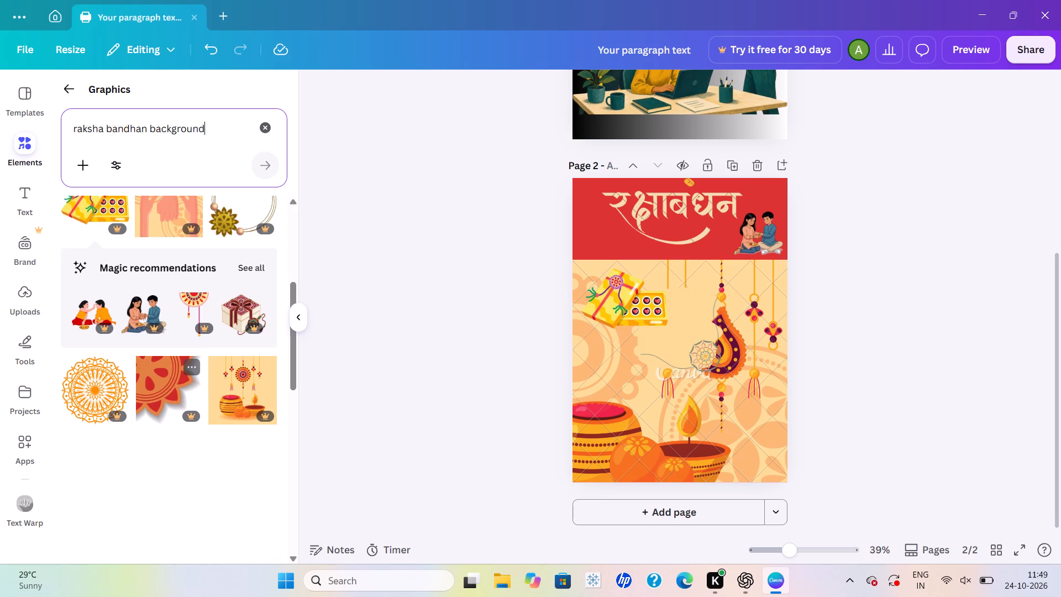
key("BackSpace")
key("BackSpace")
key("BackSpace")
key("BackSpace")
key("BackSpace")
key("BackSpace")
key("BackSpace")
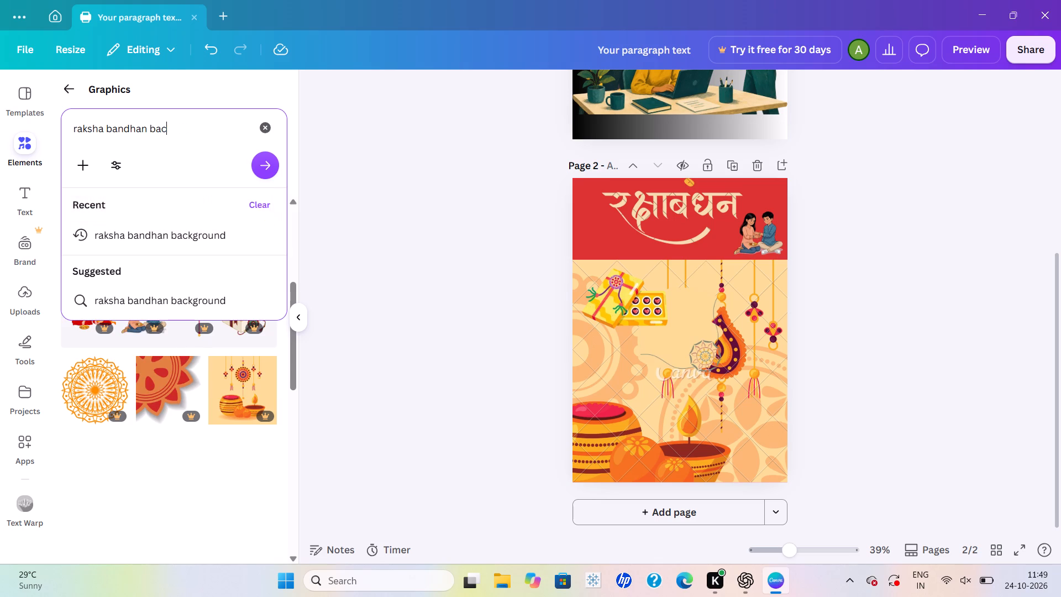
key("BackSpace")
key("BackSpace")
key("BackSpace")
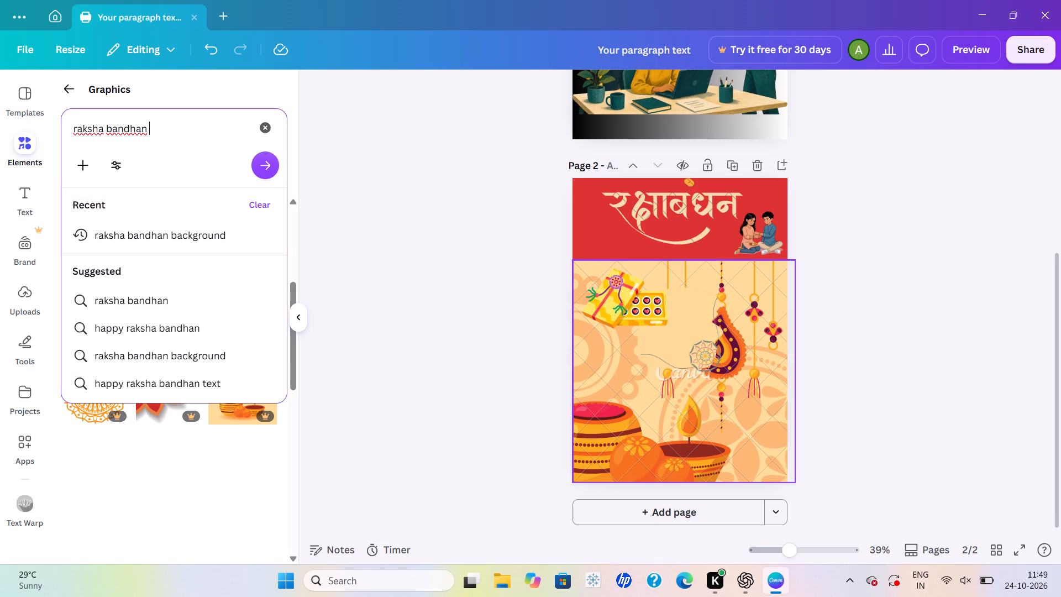
Add a third page after the Raksha Bandhan poster.
left_click(642, 516)
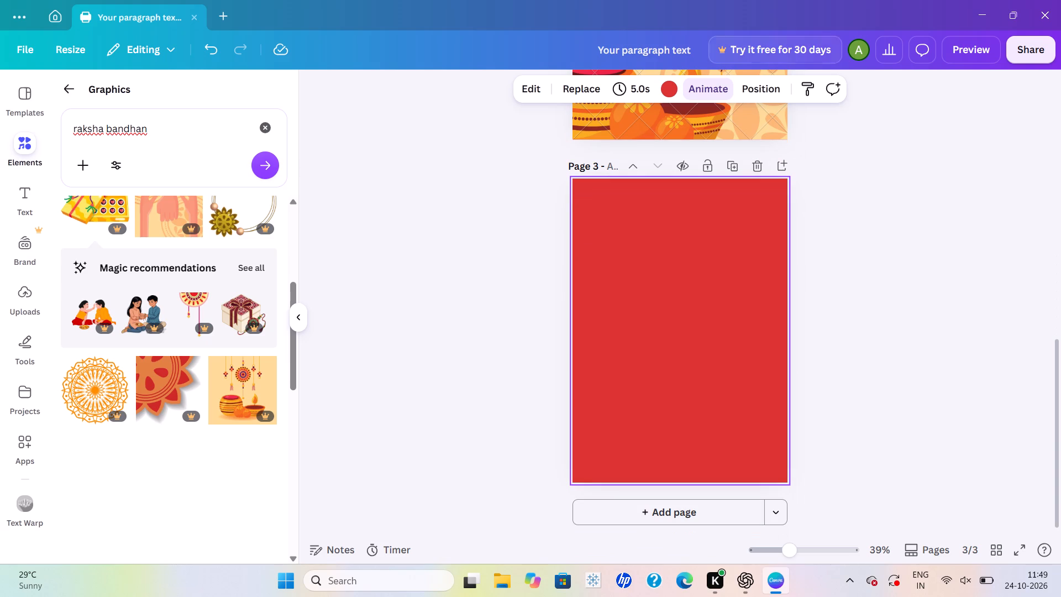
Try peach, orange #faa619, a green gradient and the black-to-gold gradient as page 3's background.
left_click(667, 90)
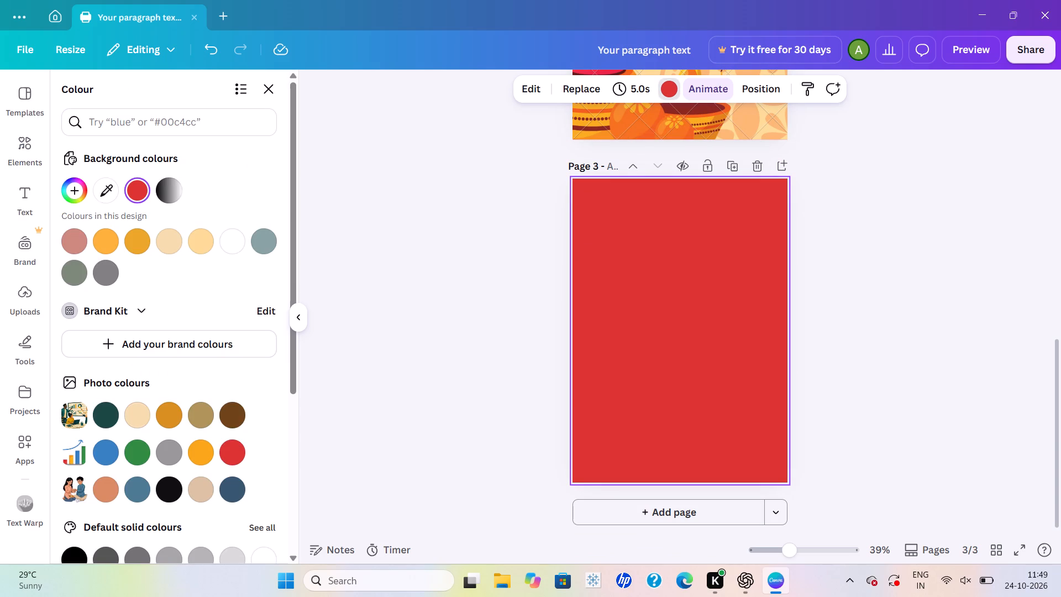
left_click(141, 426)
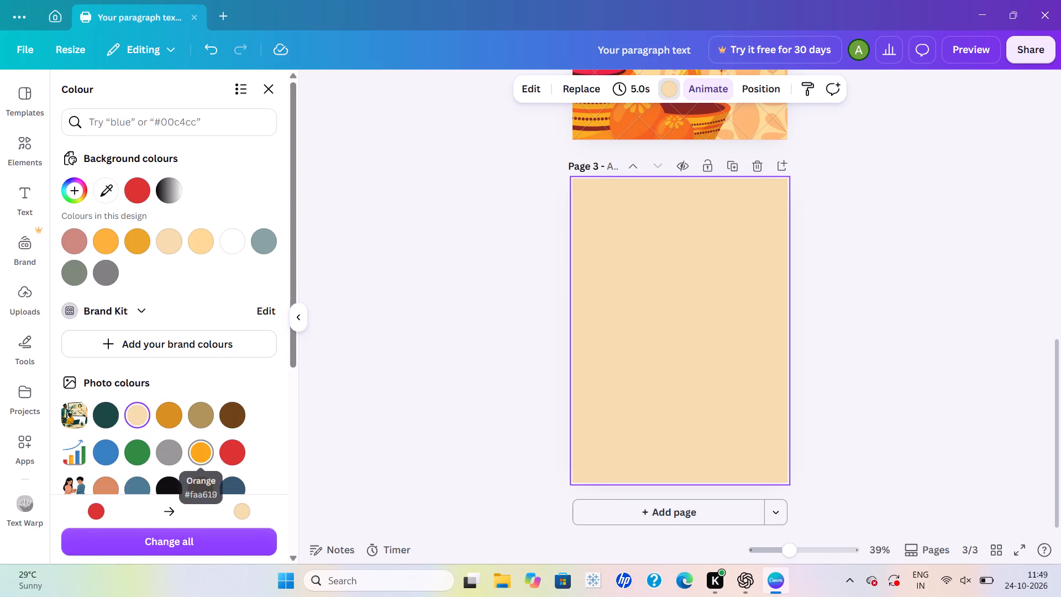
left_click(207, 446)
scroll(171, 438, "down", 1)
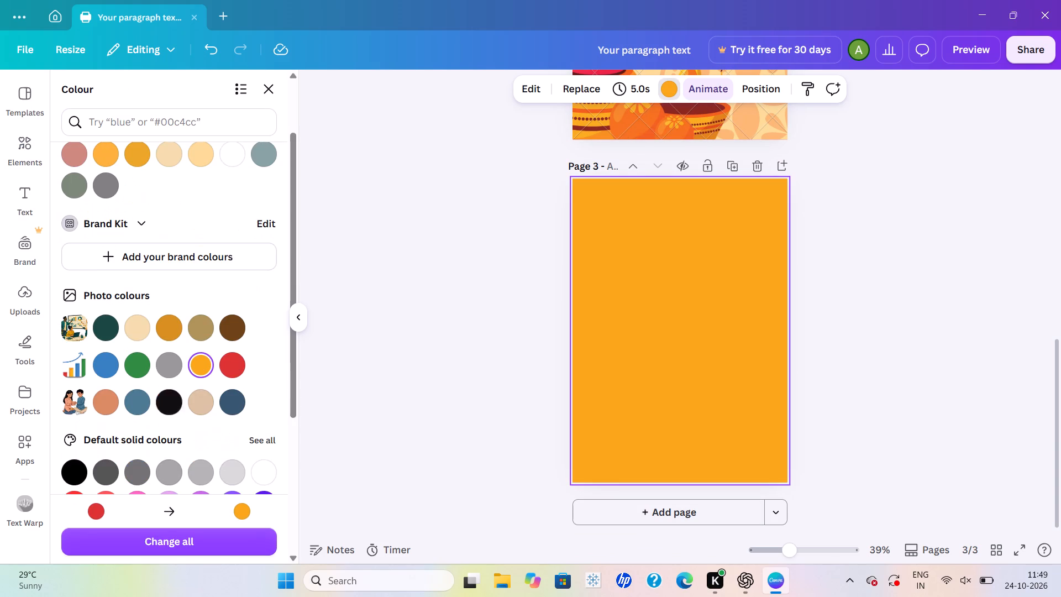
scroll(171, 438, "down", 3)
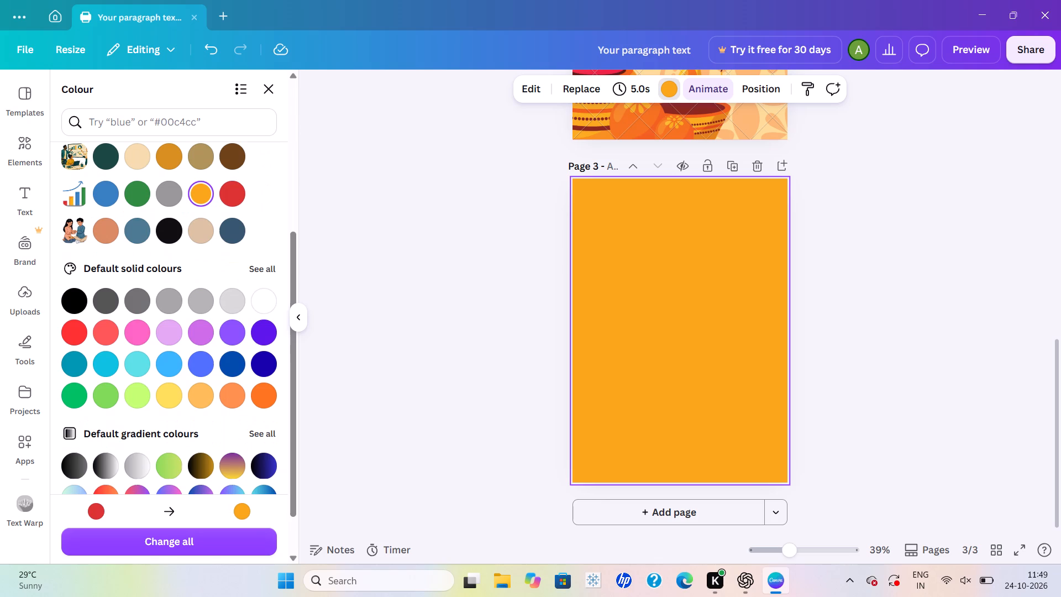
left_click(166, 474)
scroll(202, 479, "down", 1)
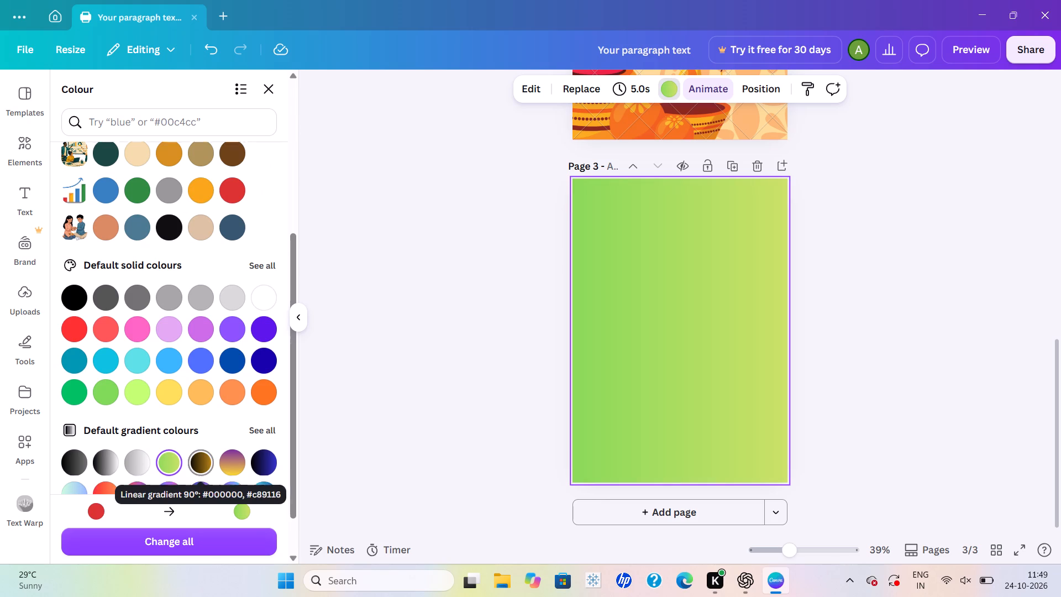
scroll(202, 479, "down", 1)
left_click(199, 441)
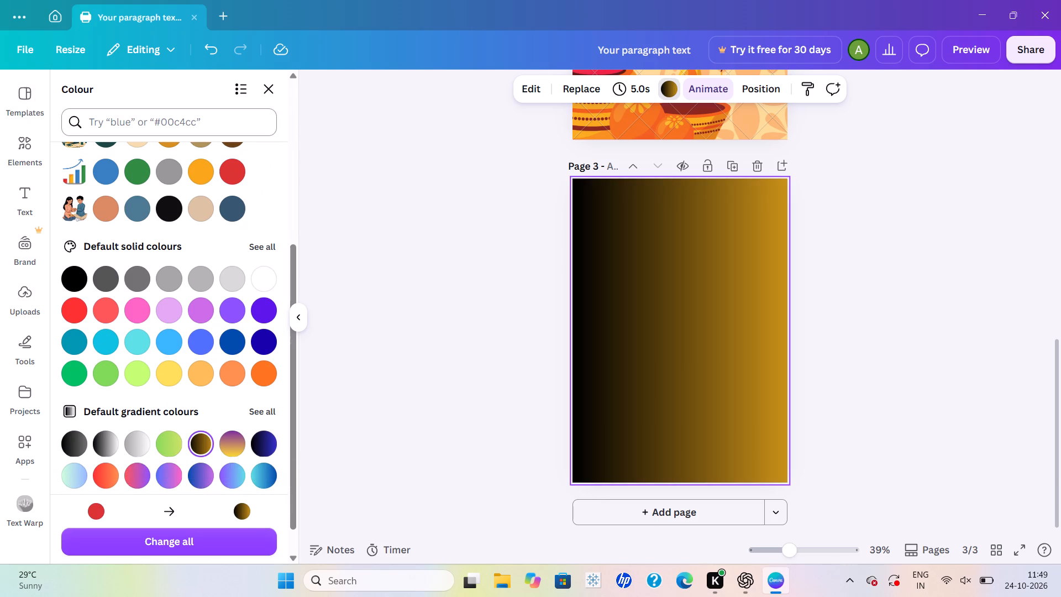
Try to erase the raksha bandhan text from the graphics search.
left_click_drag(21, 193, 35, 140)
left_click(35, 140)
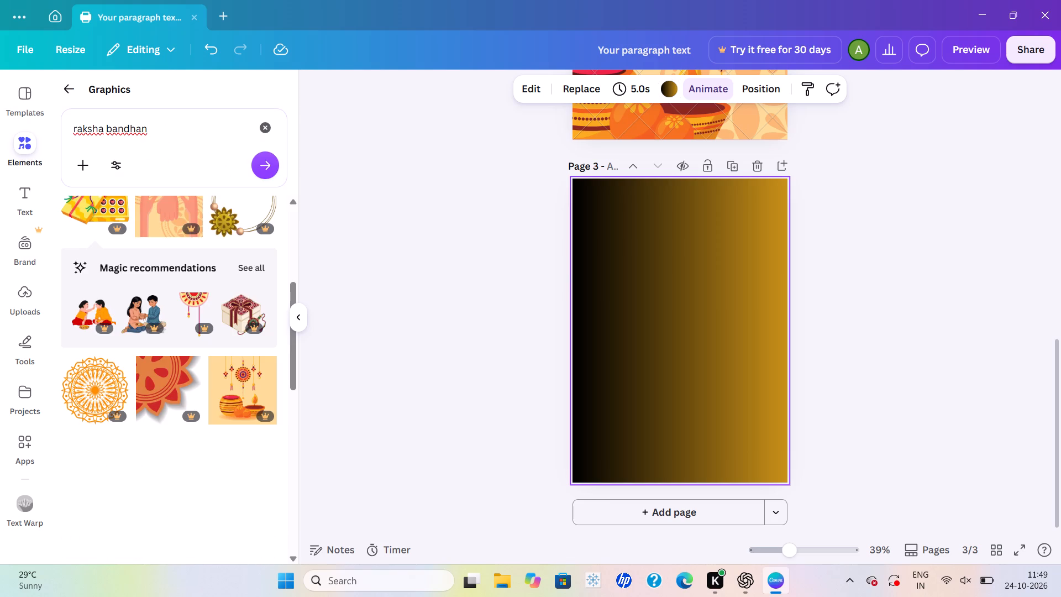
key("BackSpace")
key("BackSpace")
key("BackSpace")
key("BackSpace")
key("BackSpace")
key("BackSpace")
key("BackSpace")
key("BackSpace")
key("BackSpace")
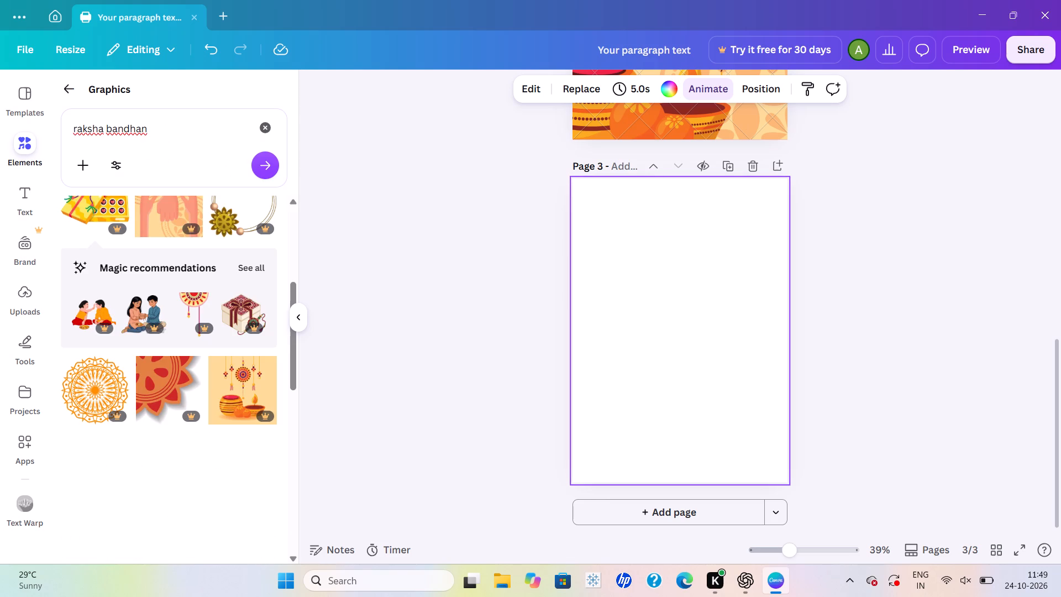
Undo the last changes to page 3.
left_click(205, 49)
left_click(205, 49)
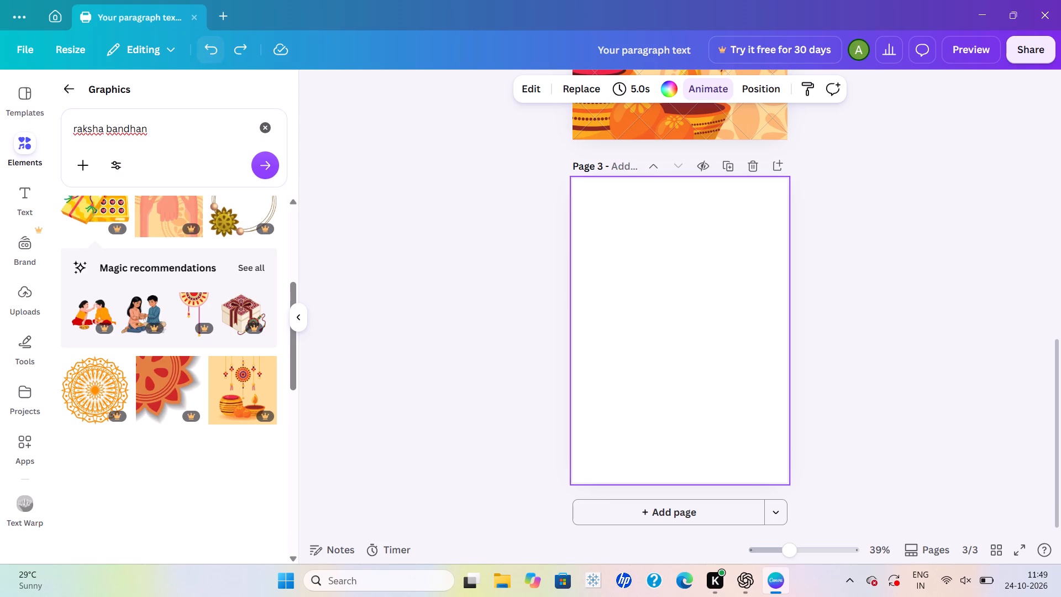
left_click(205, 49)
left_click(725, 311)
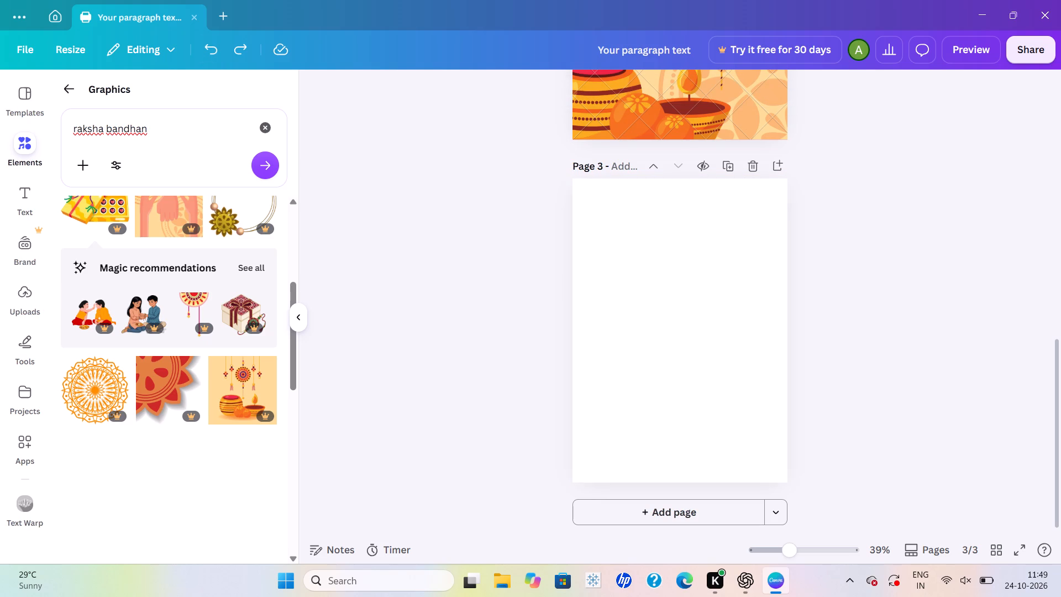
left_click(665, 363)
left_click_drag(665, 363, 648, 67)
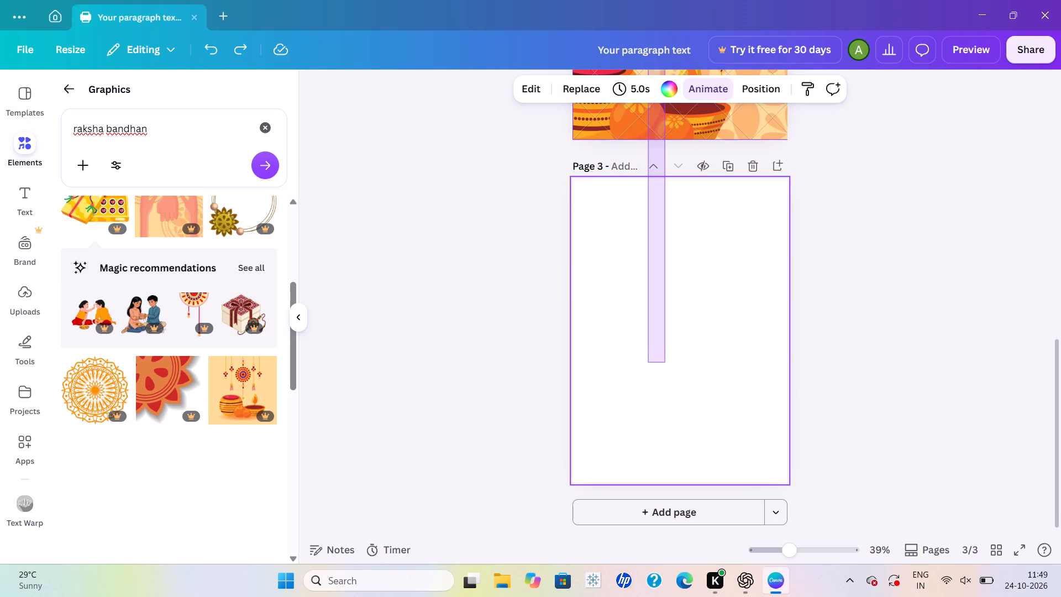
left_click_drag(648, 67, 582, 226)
Set page 3's background to the black-to-gold linear gradient, #000000 to #c89116 at 90°.
left_click(675, 263)
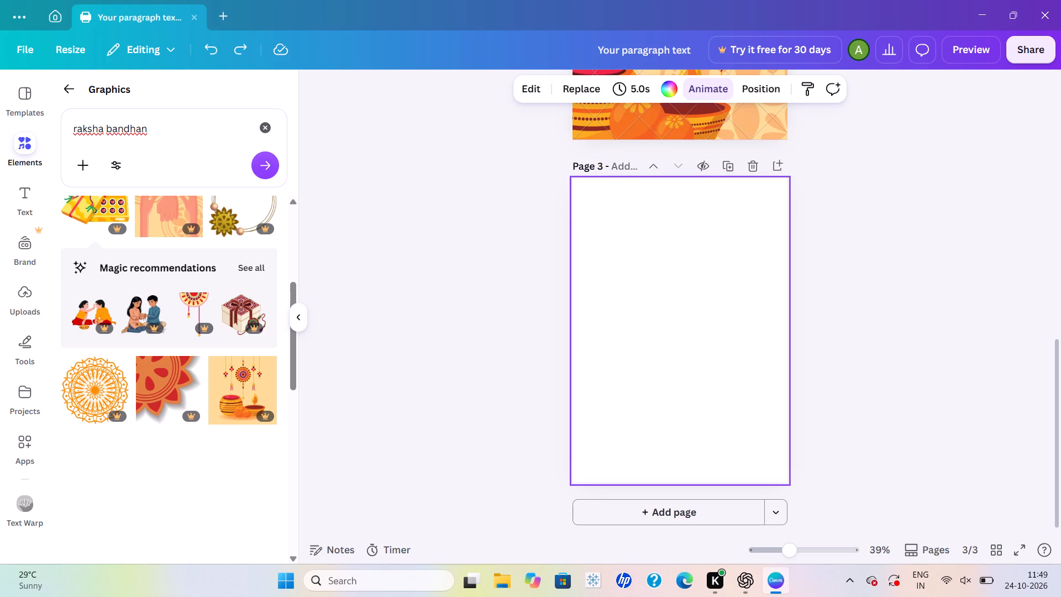
left_click(668, 91)
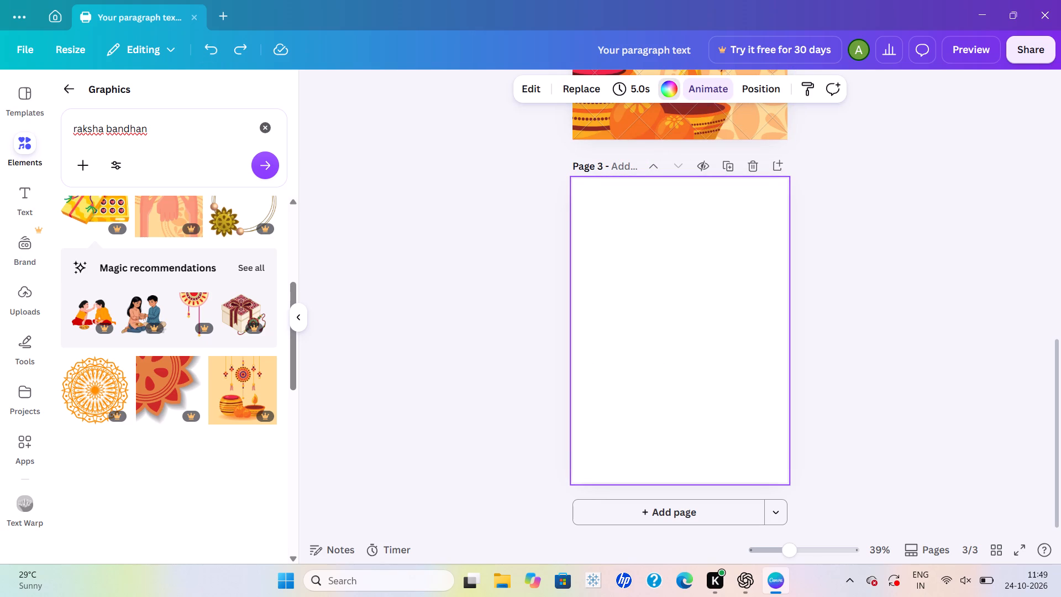
scroll(117, 459, "down", 4)
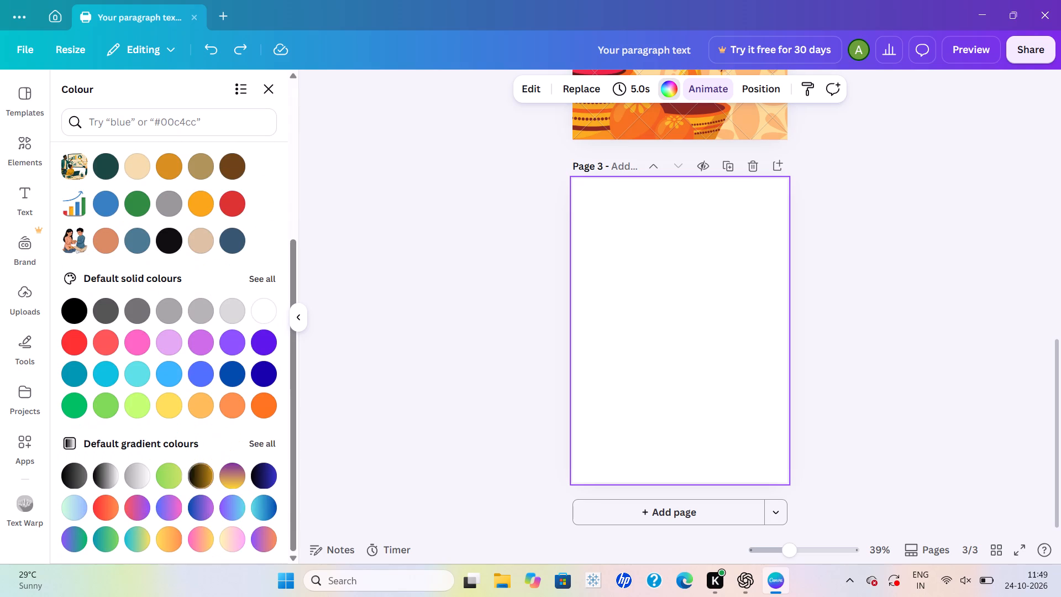
left_click(193, 476)
left_click(532, 322)
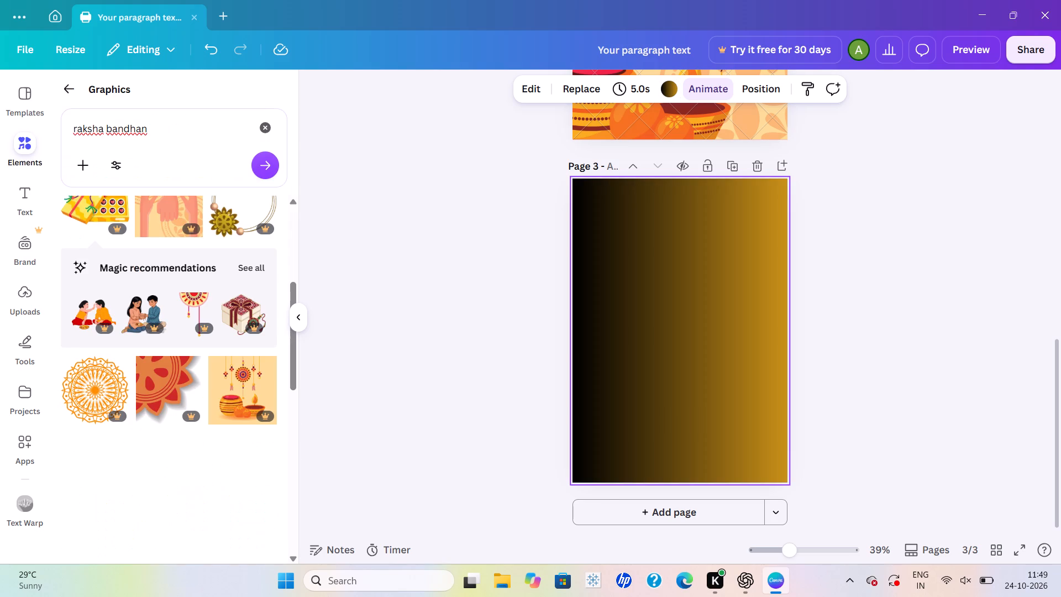
Search the graphics for diwali background and add the purple arched frame with hanging lamps and gift boxes to page 3.
left_click(167, 136)
key("BackSpace")
key("BackSpace")
key("BackSpace")
key("BackSpace")
key("BackSpace")
key("BackSpace")
key("BackSpace")
key("BackSpace")
key("BackSpace")
key("BackSpace")
key("BackSpace")
key("BackSpace")
key("BackSpace")
key("BackSpace")
key("BackSpace")
key("BackSpace")
key("BackSpace")
key("BackSpace")
key("BackSpace")
key("BackSpace")
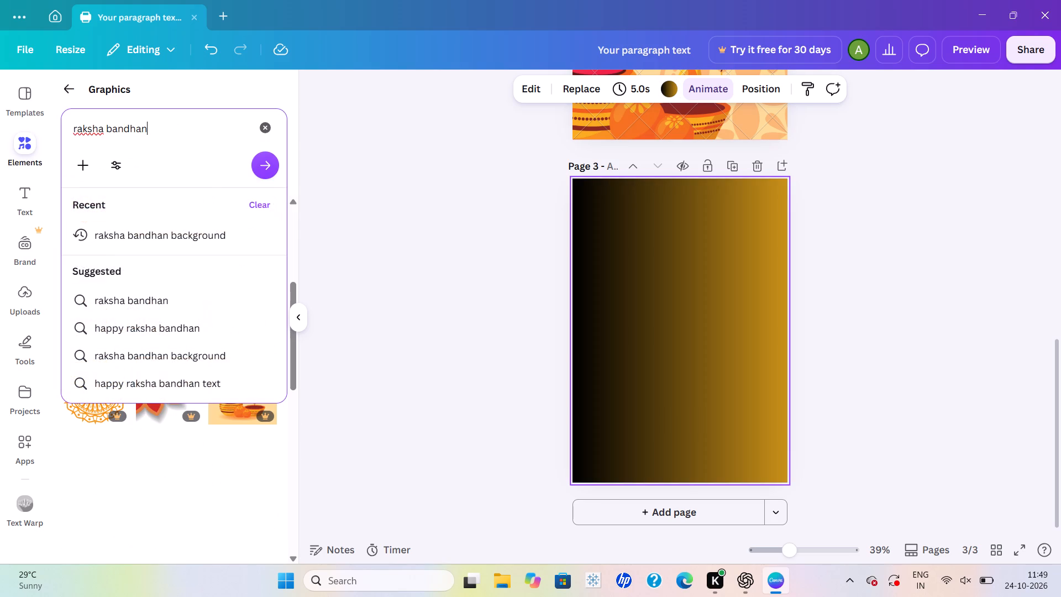
type("diwali")
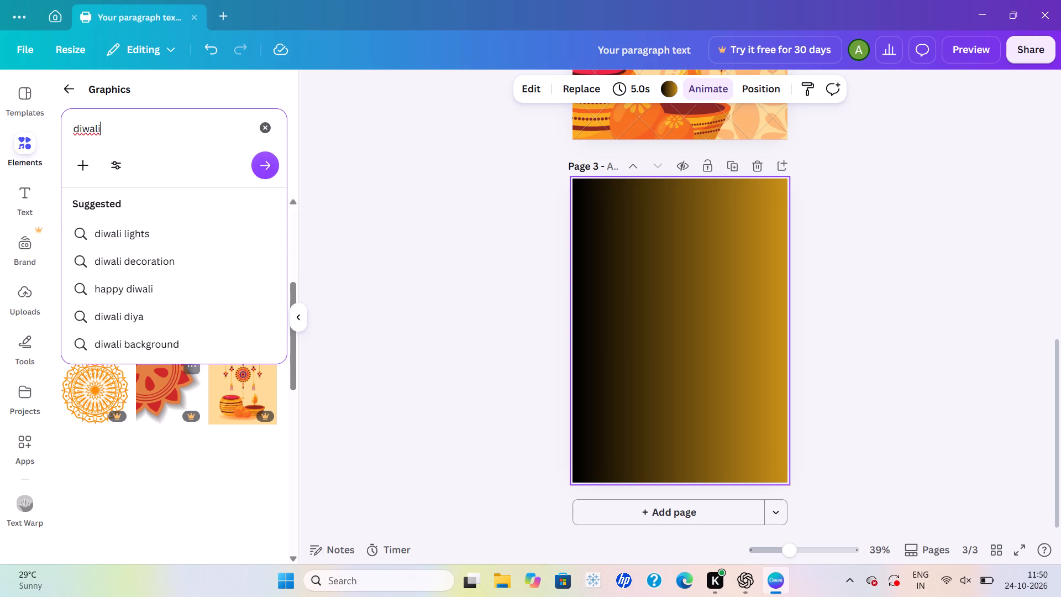
left_click(175, 337)
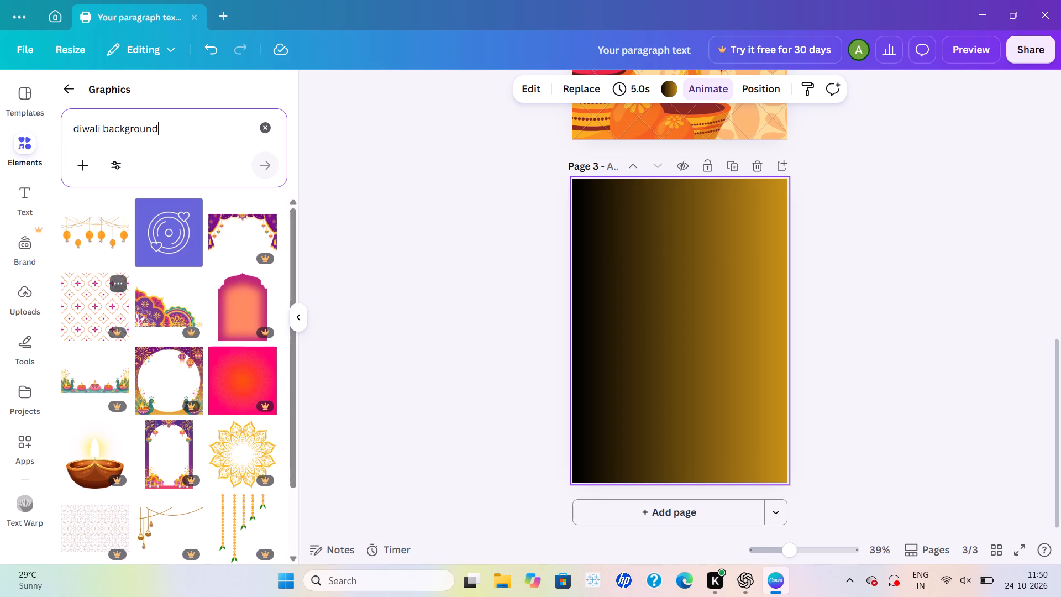
scroll(159, 381, "down", 1)
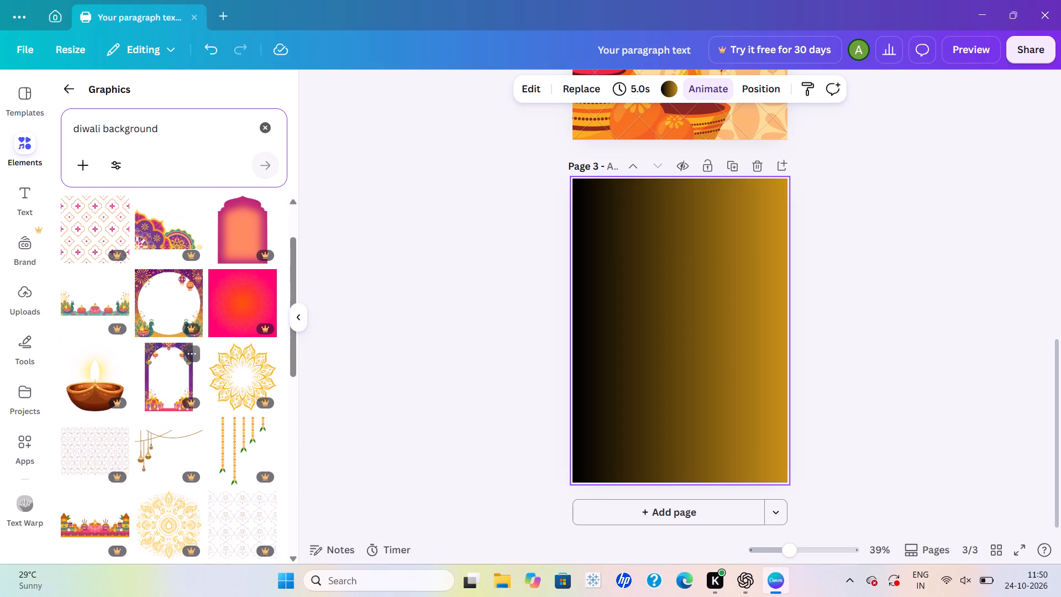
scroll(159, 381, "down", 1)
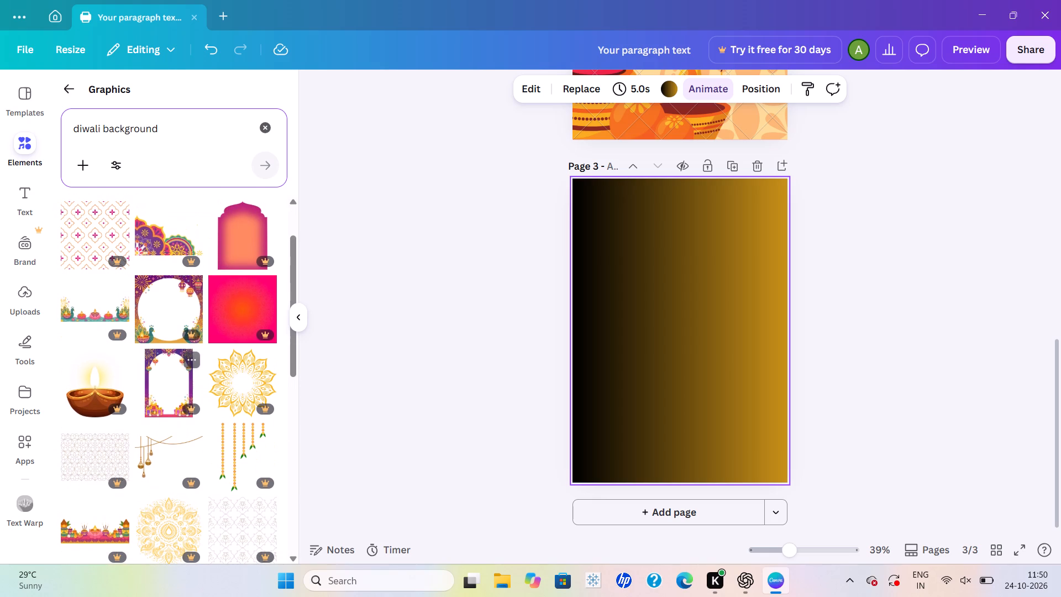
left_click(159, 381)
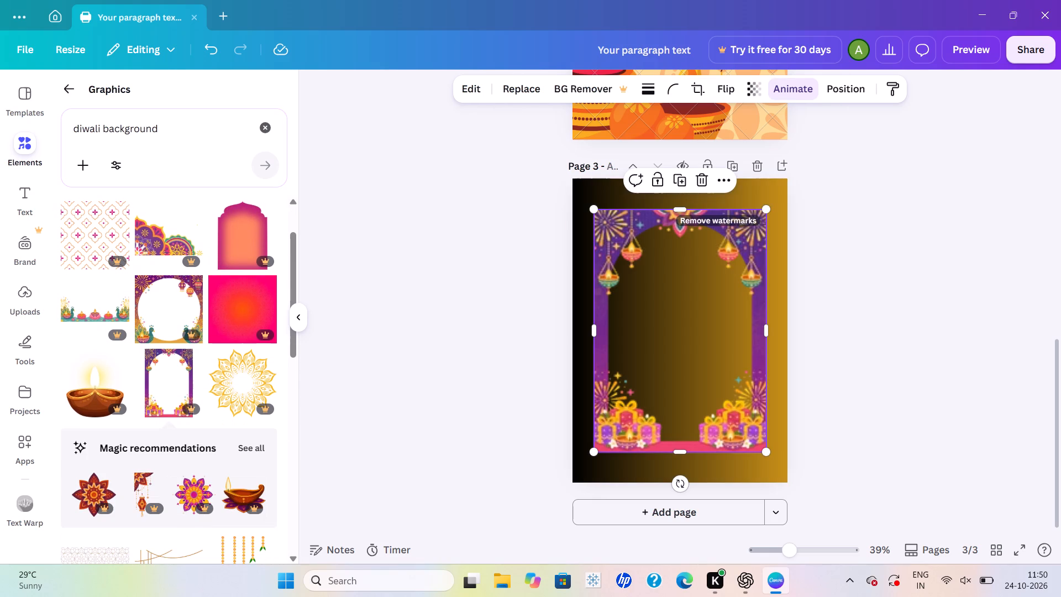
Enlarge and stretch the purple Diwali frame to cover the whole of page 3, edge to edge.
left_click_drag(592, 452, 581, 481)
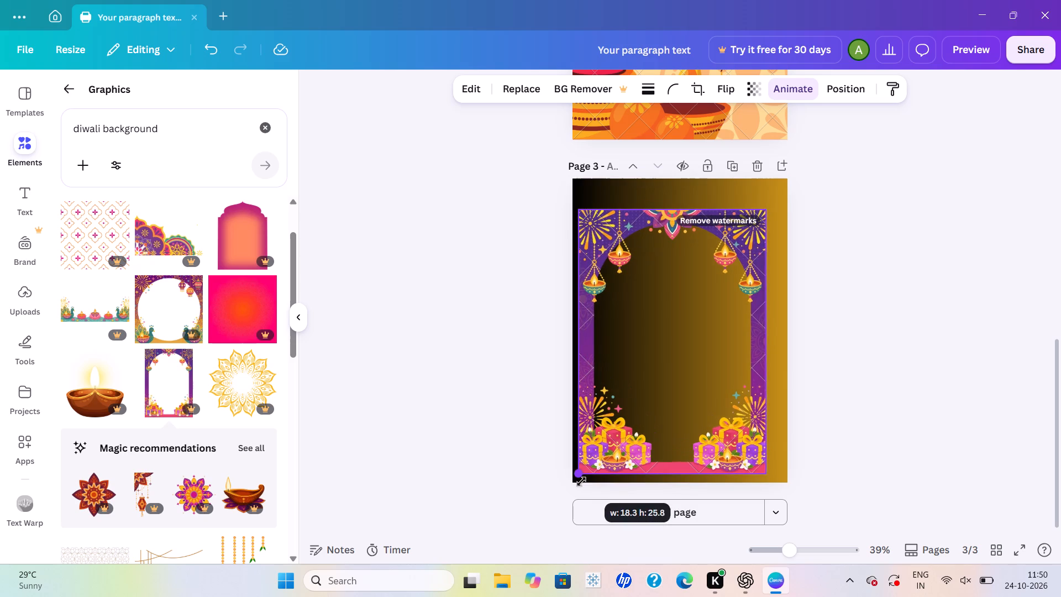
left_click_drag(581, 481, 580, 486)
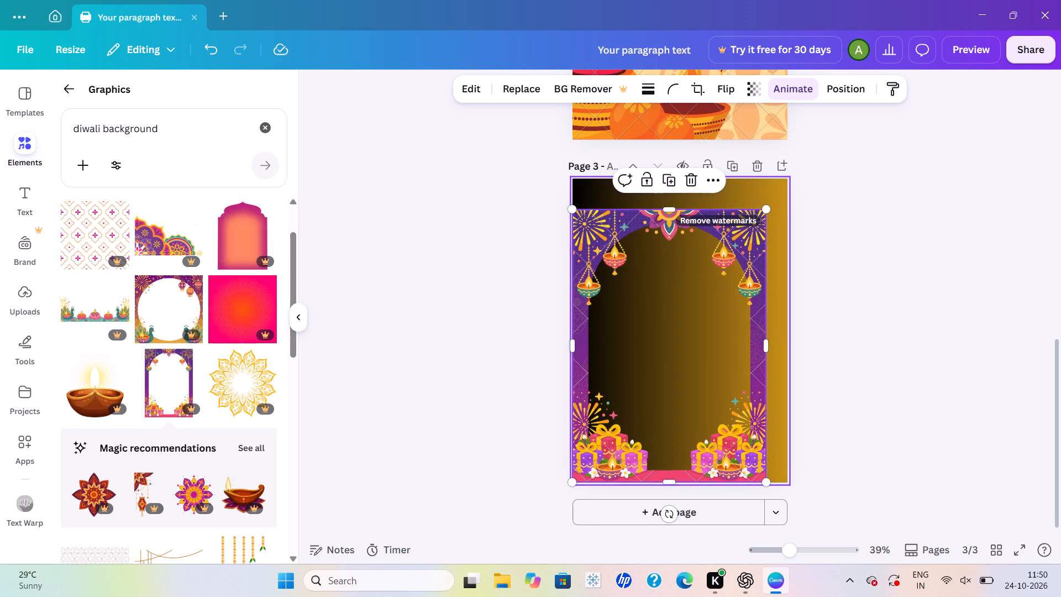
left_click_drag(766, 343, 792, 332)
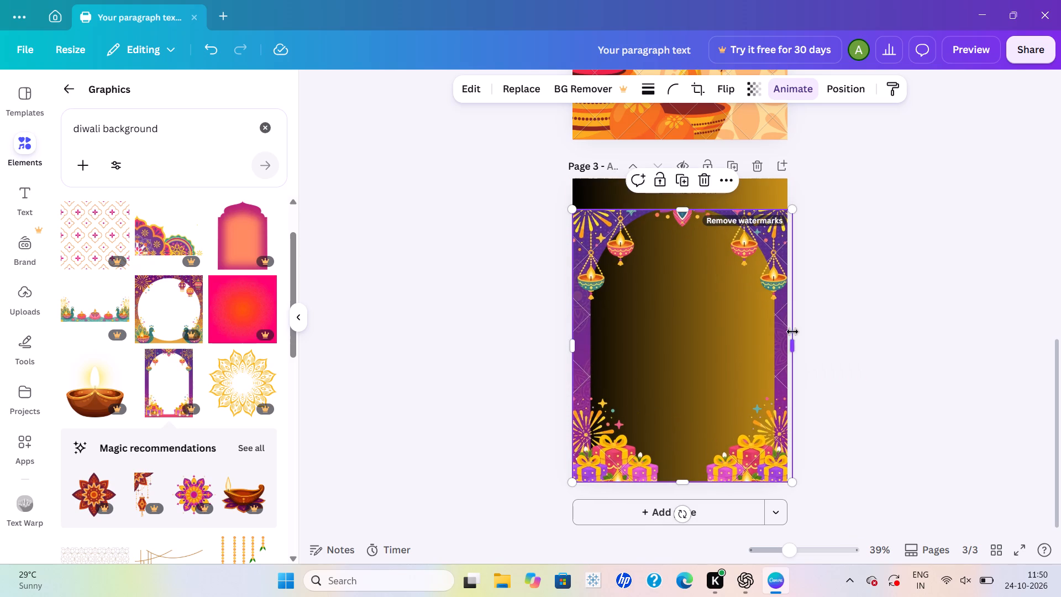
left_click_drag(687, 212, 687, 180)
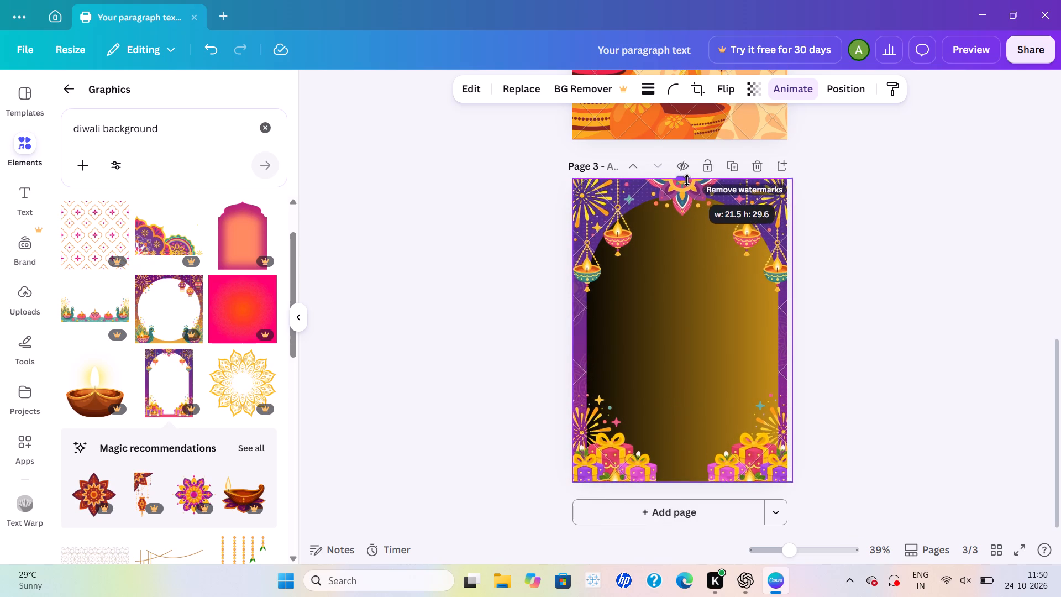
left_click_drag(687, 180, 687, 181)
left_click(685, 252)
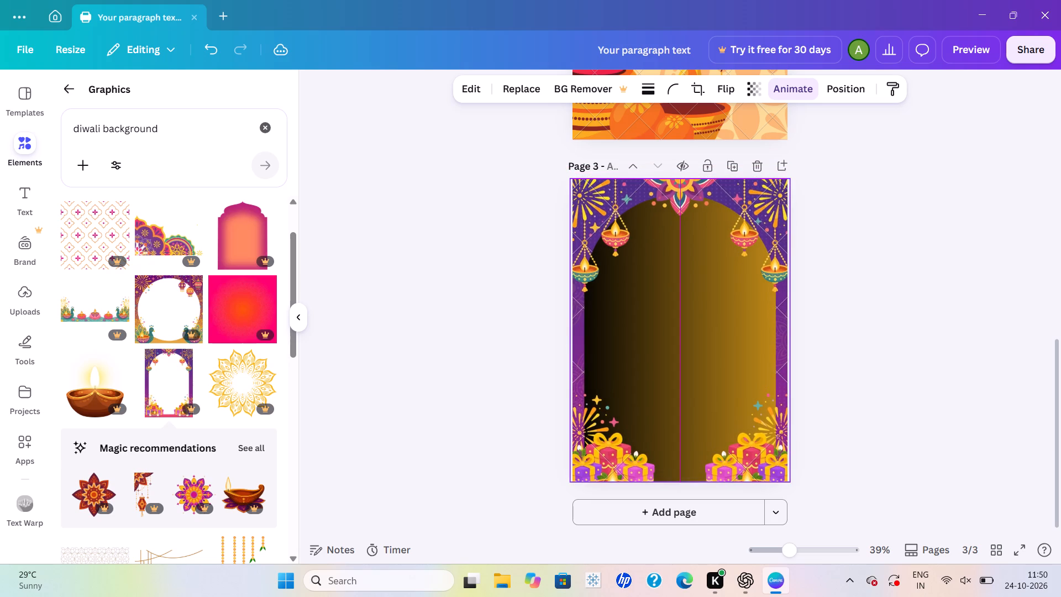
left_click(786, 332)
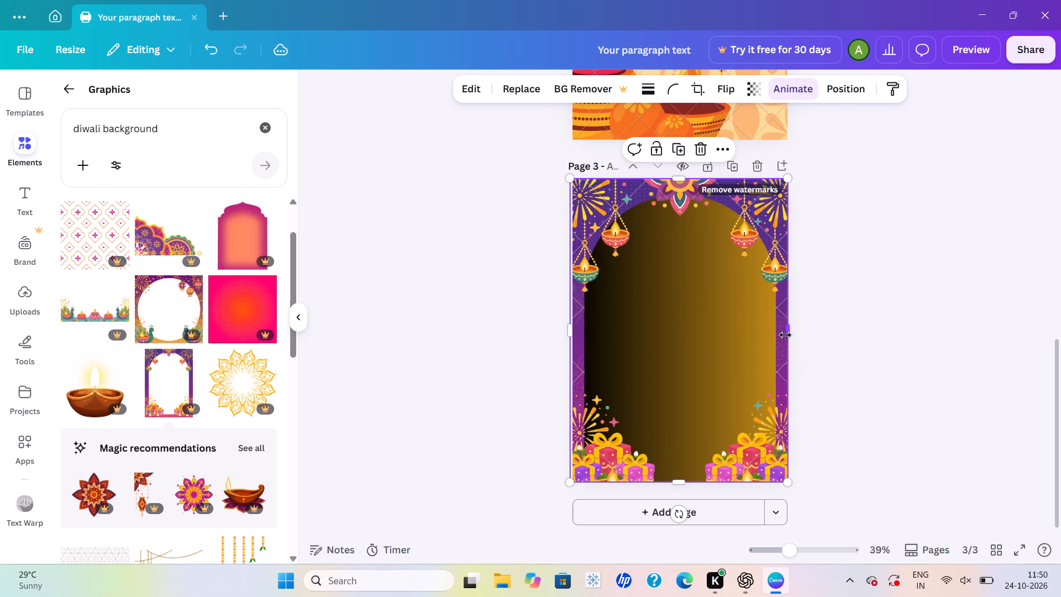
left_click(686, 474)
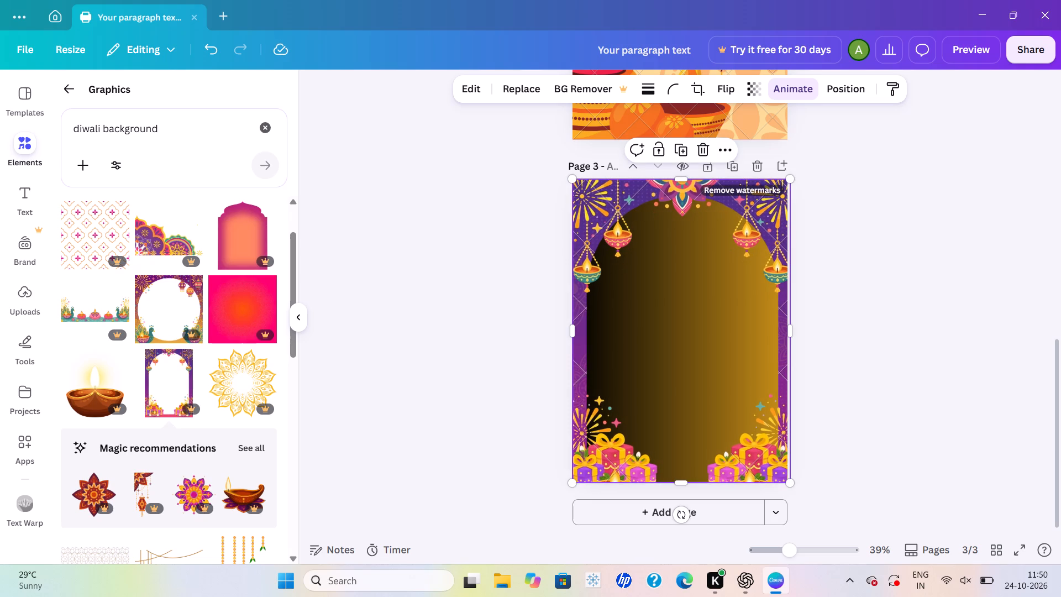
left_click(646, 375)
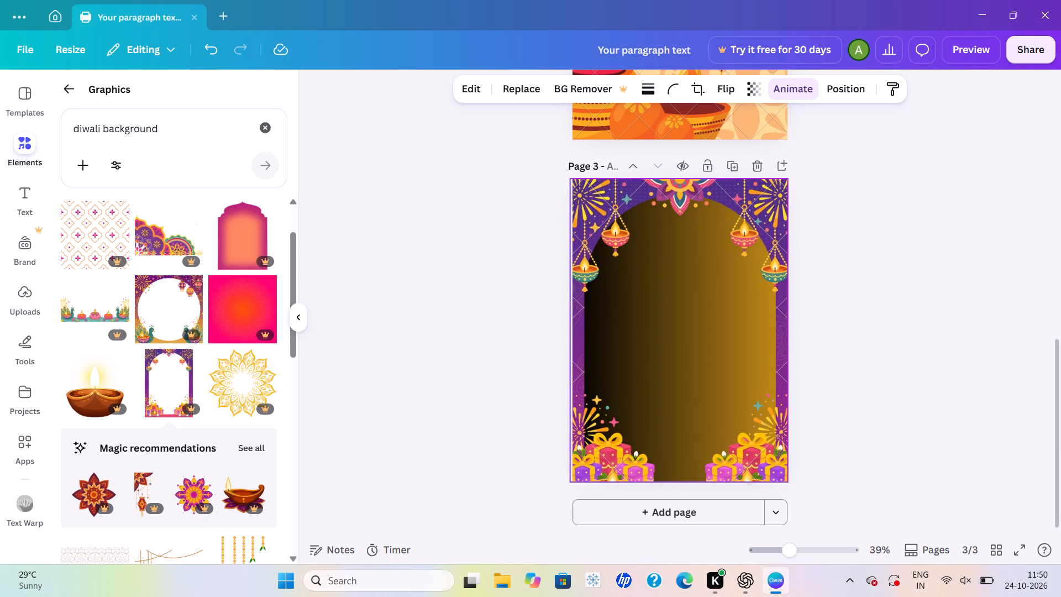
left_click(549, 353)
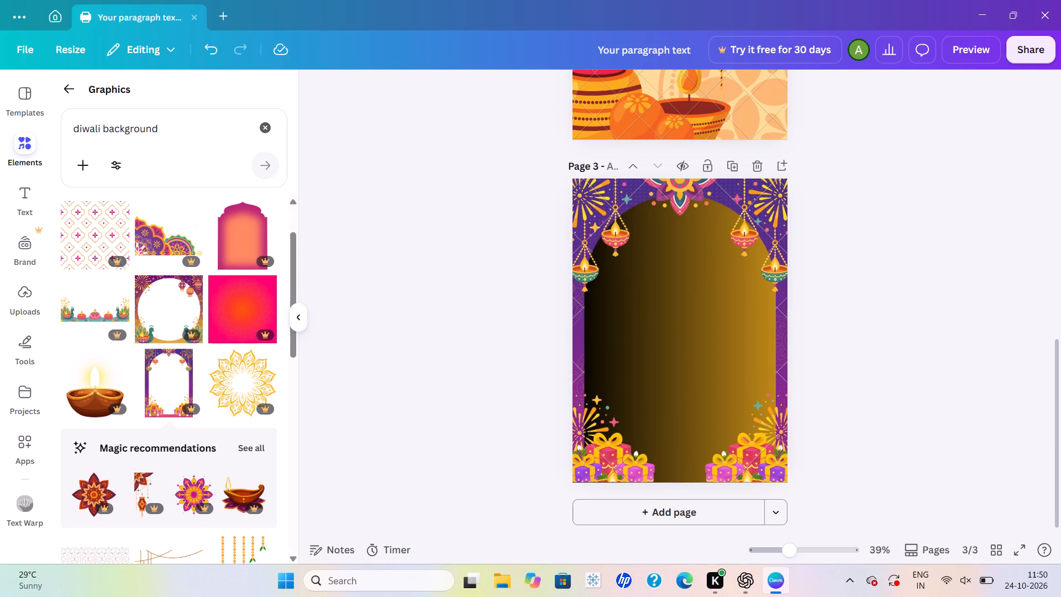
Search the graphics for happy diwali and add the red Hindi शुभ दीपावली lettering to page 3.
left_click(245, 135)
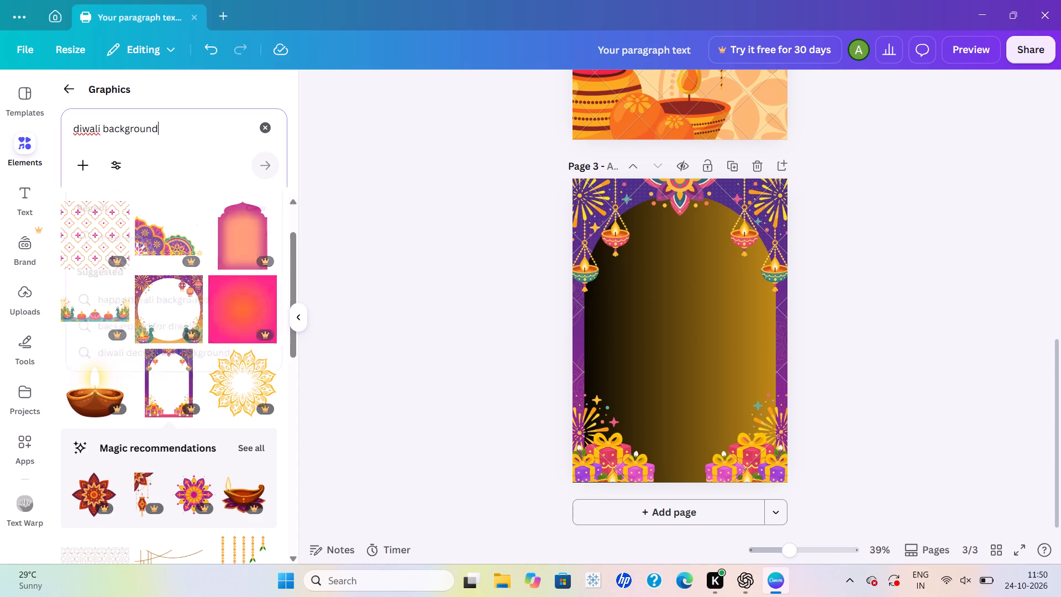
key("BackSpace")
key("BackSpace")
key("BackSpace")
key("BackSpace")
key("BackSpace")
key("BackSpace")
key("BackSpace")
key("BackSpace")
key("BackSpace")
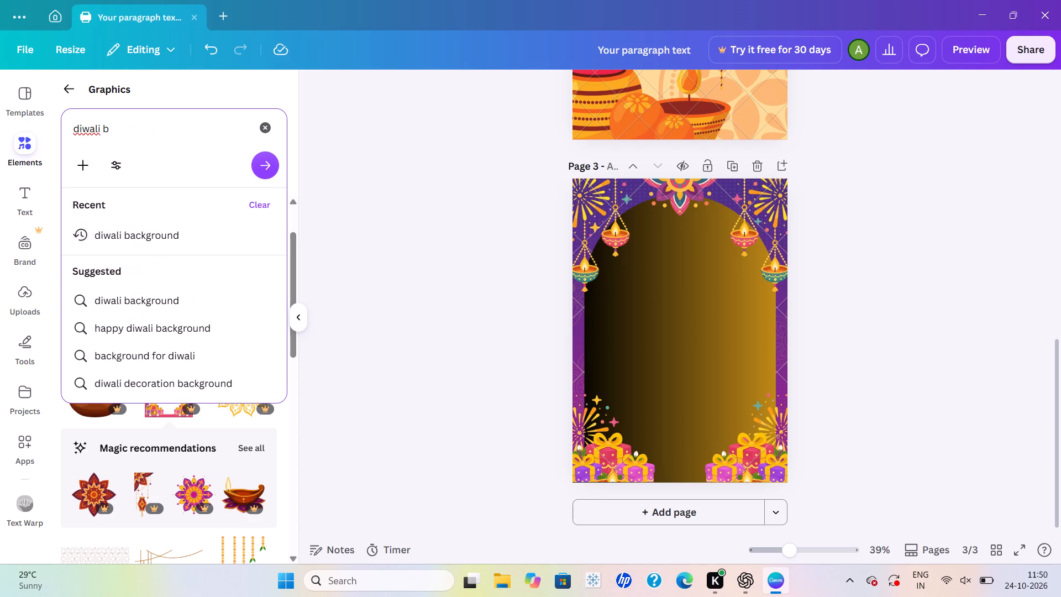
key("BackSpace")
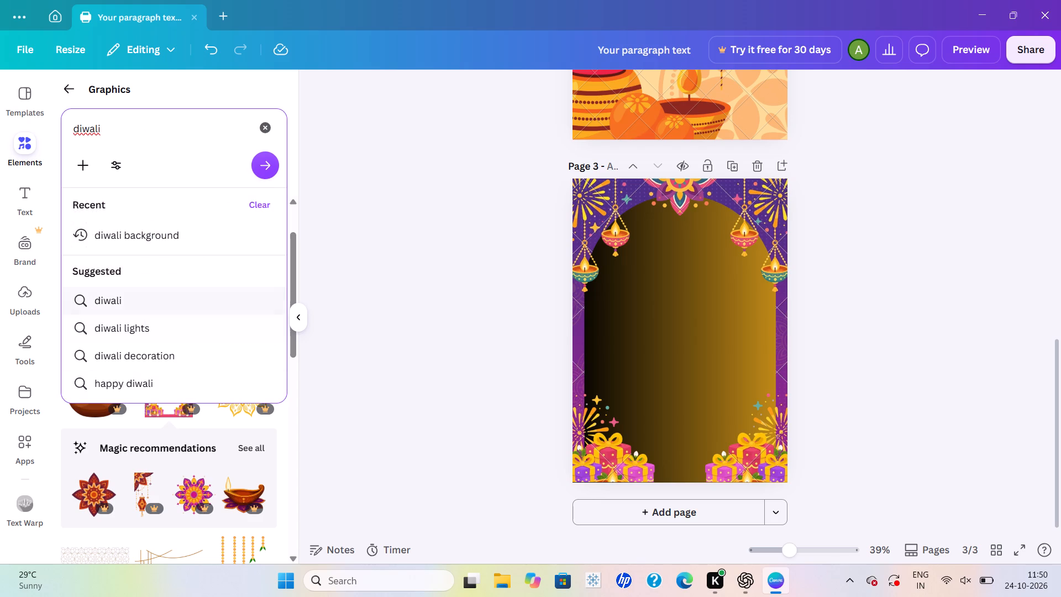
left_click(186, 380)
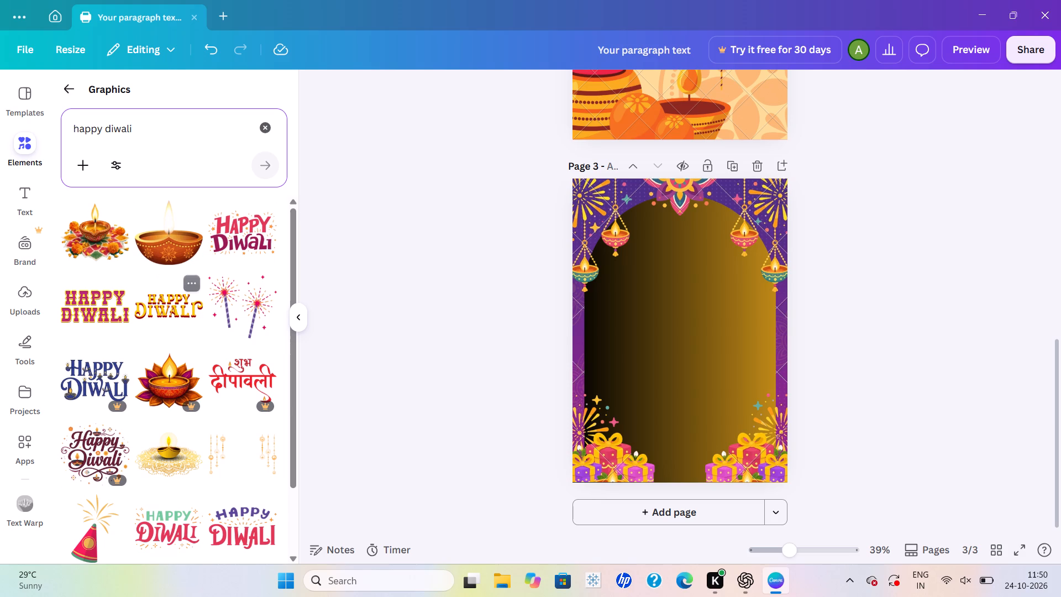
scroll(205, 323, "down", 1)
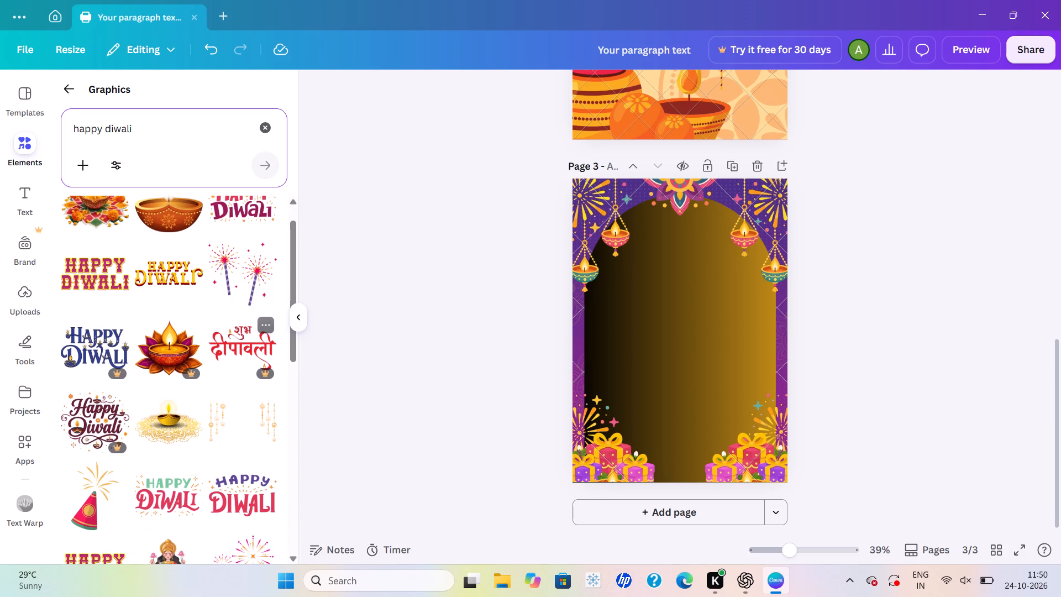
left_click(229, 330)
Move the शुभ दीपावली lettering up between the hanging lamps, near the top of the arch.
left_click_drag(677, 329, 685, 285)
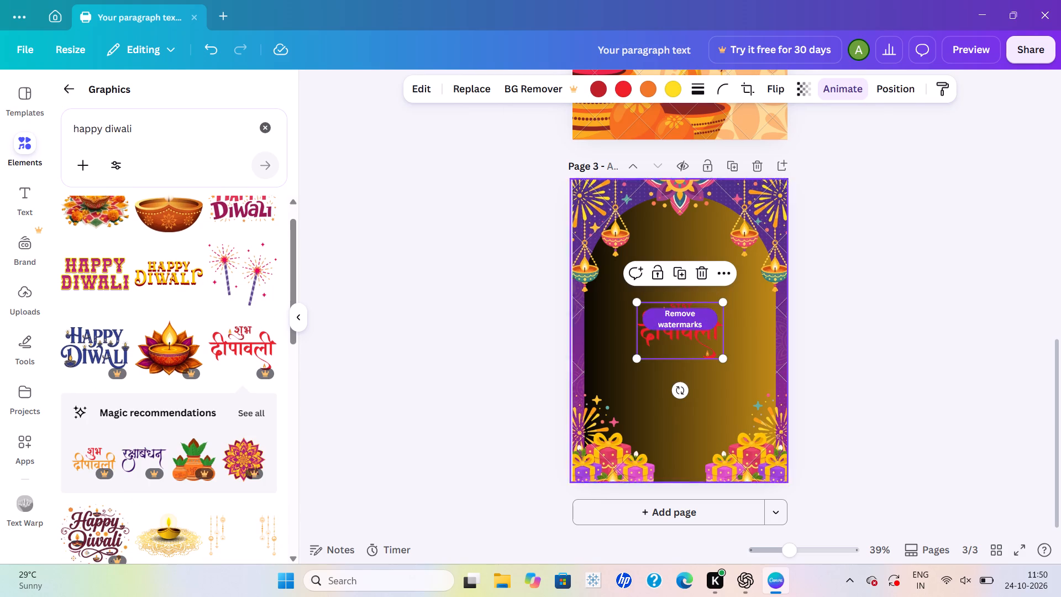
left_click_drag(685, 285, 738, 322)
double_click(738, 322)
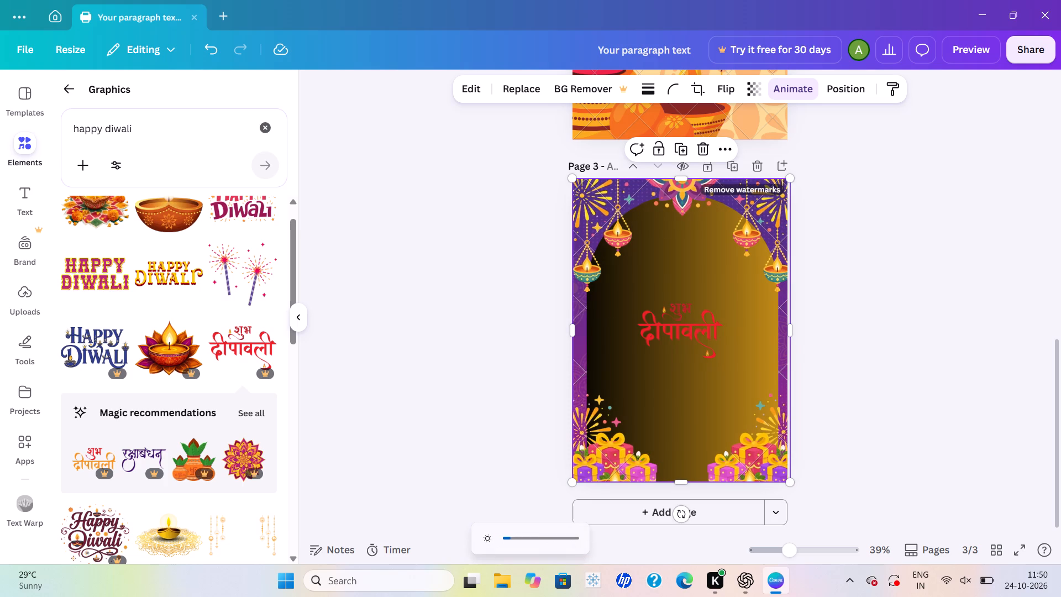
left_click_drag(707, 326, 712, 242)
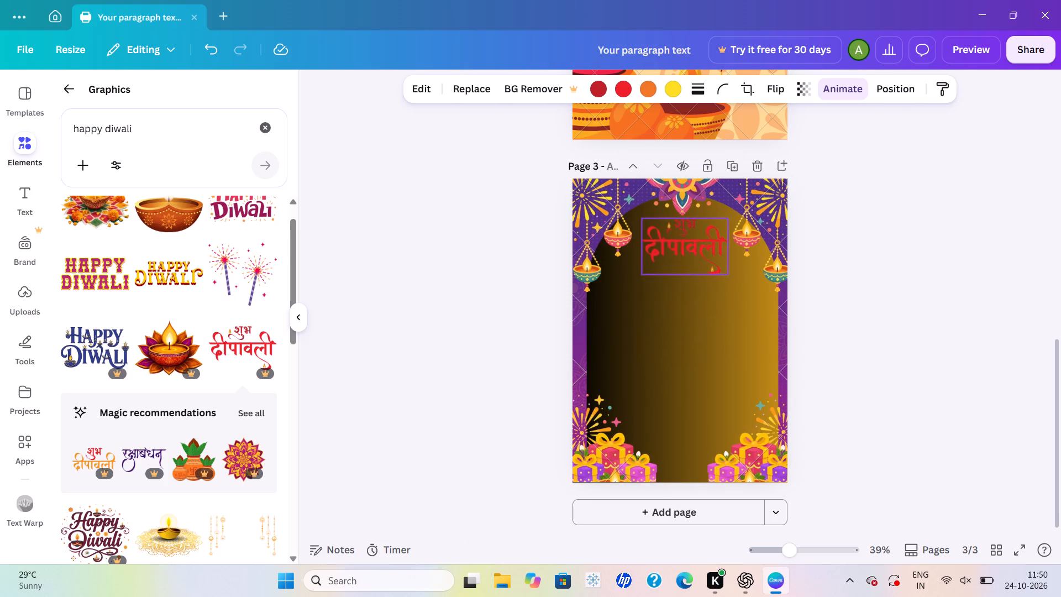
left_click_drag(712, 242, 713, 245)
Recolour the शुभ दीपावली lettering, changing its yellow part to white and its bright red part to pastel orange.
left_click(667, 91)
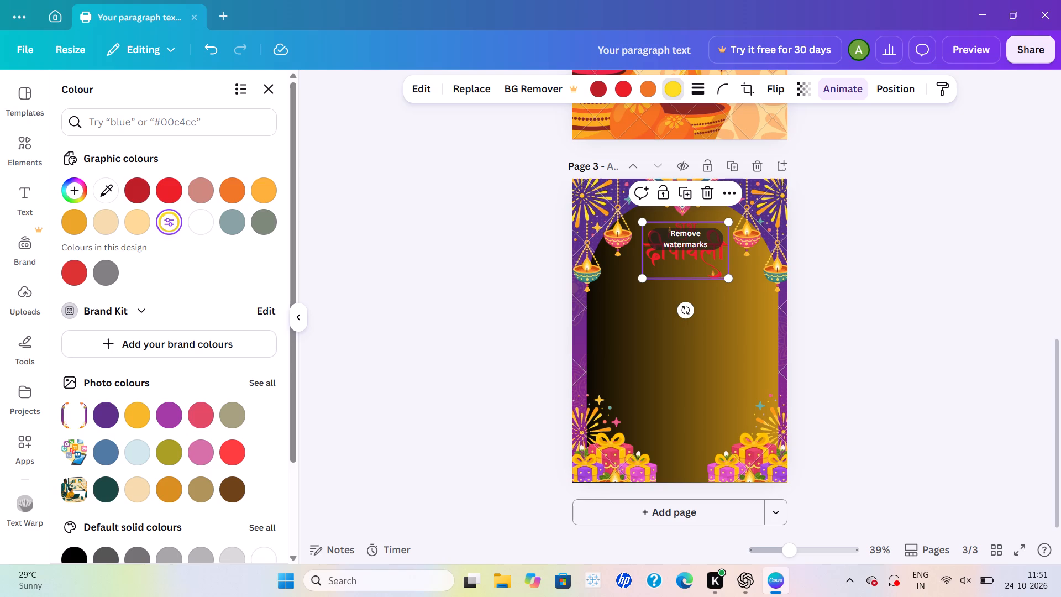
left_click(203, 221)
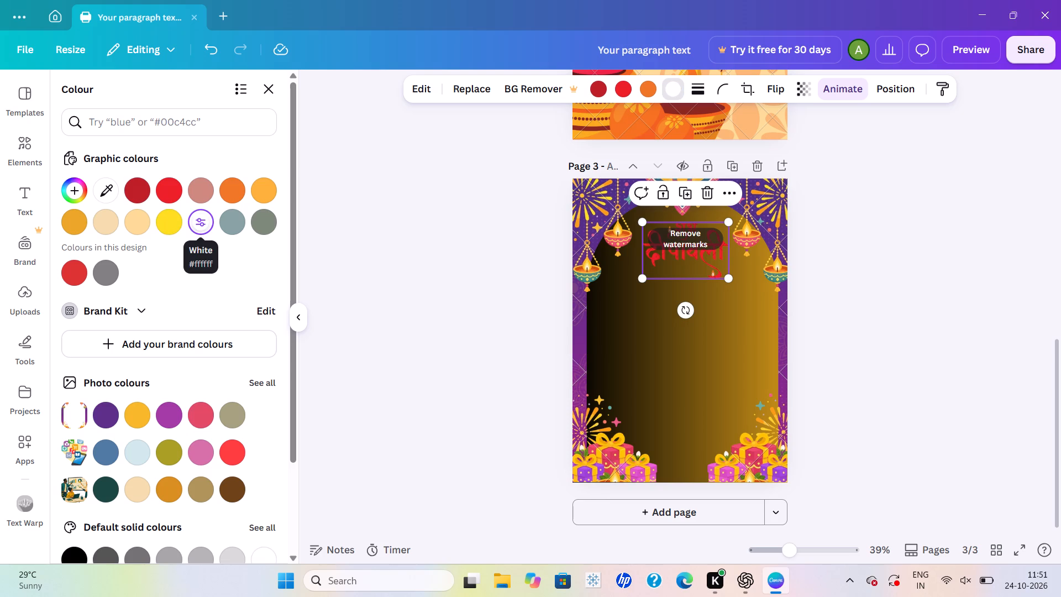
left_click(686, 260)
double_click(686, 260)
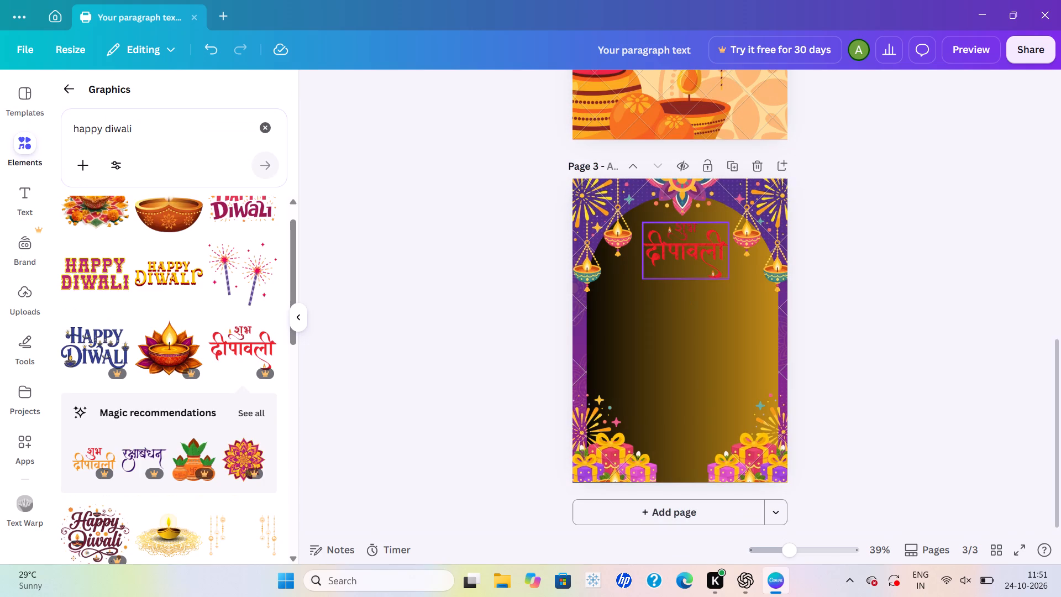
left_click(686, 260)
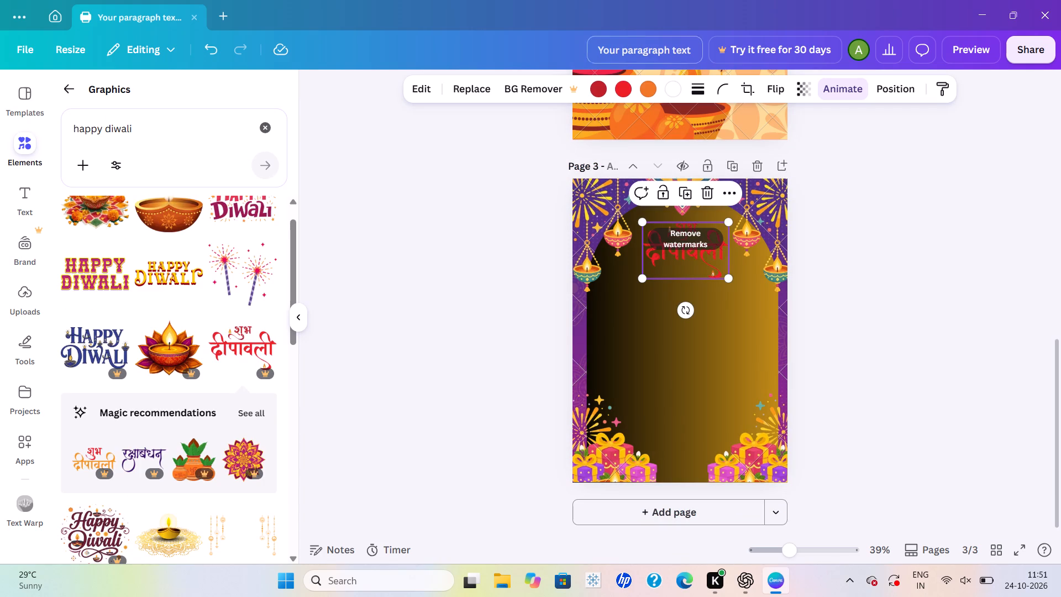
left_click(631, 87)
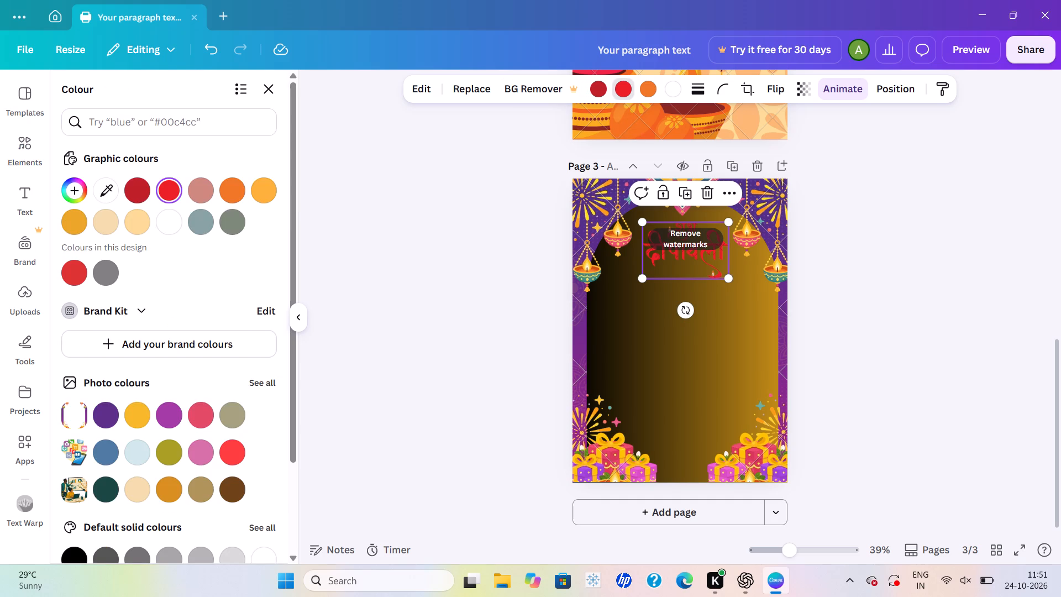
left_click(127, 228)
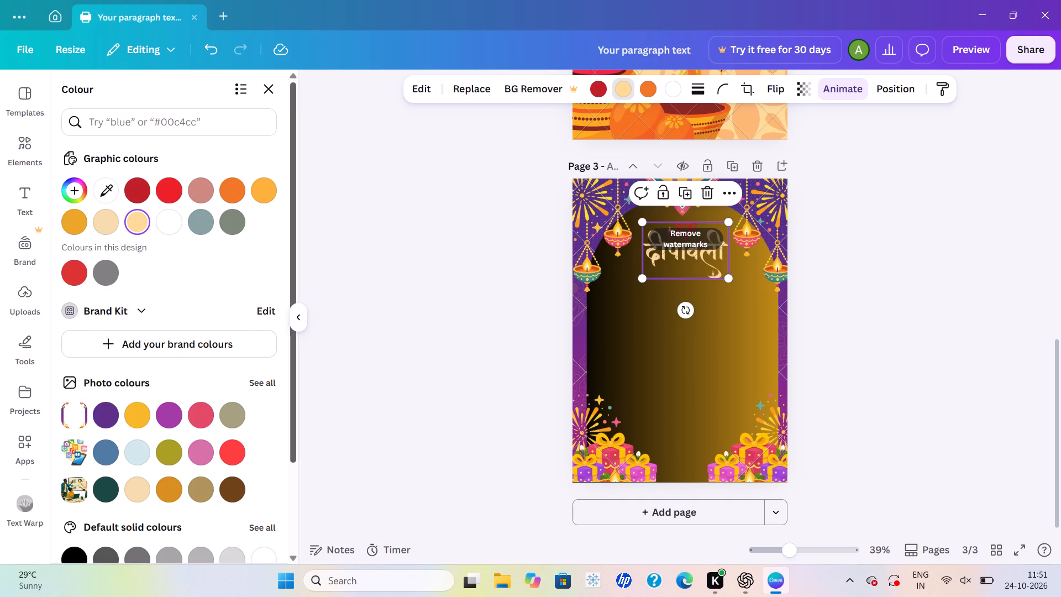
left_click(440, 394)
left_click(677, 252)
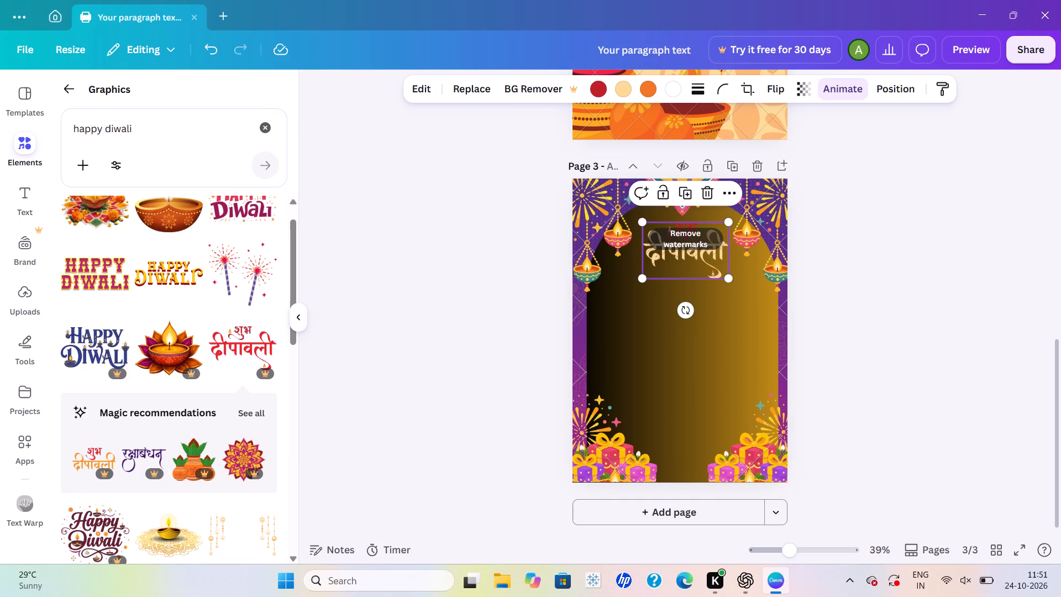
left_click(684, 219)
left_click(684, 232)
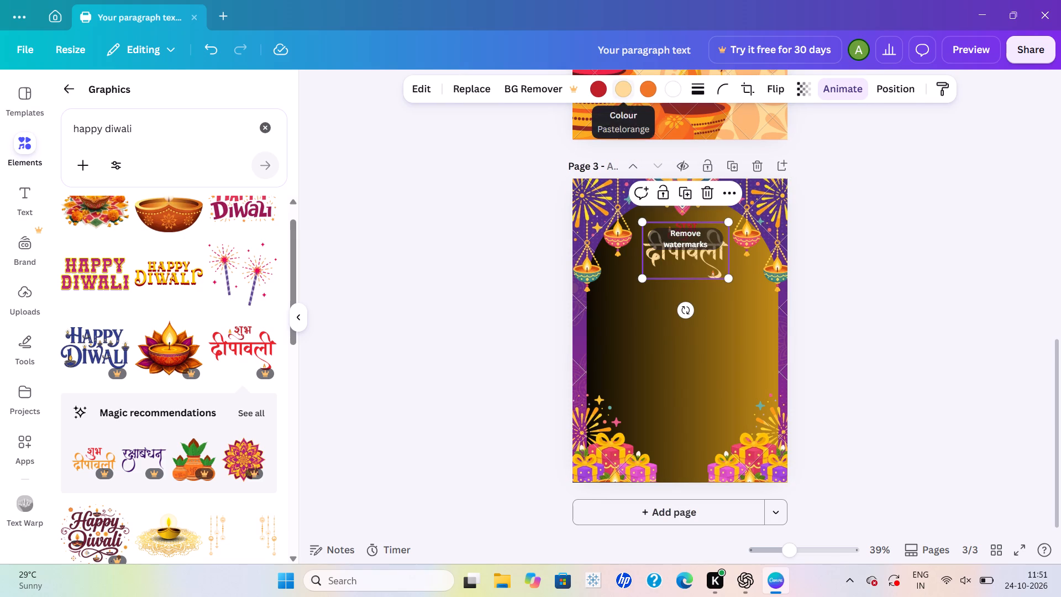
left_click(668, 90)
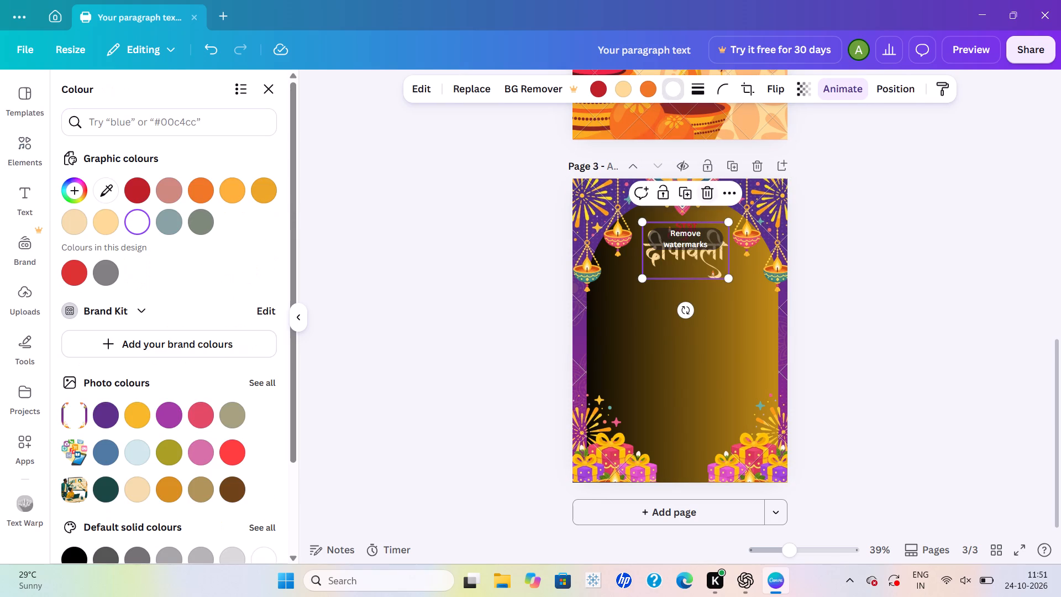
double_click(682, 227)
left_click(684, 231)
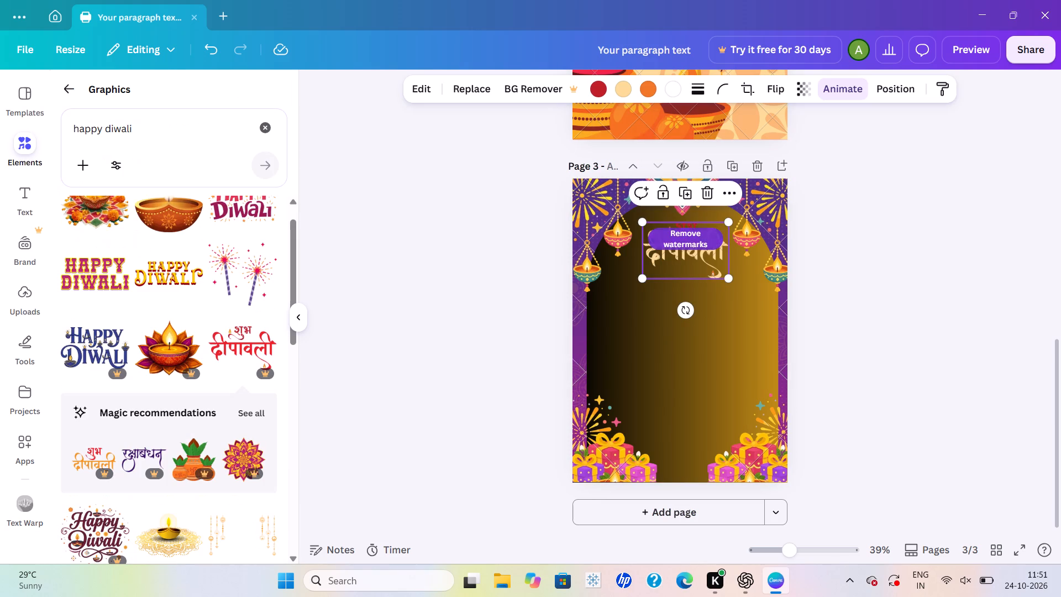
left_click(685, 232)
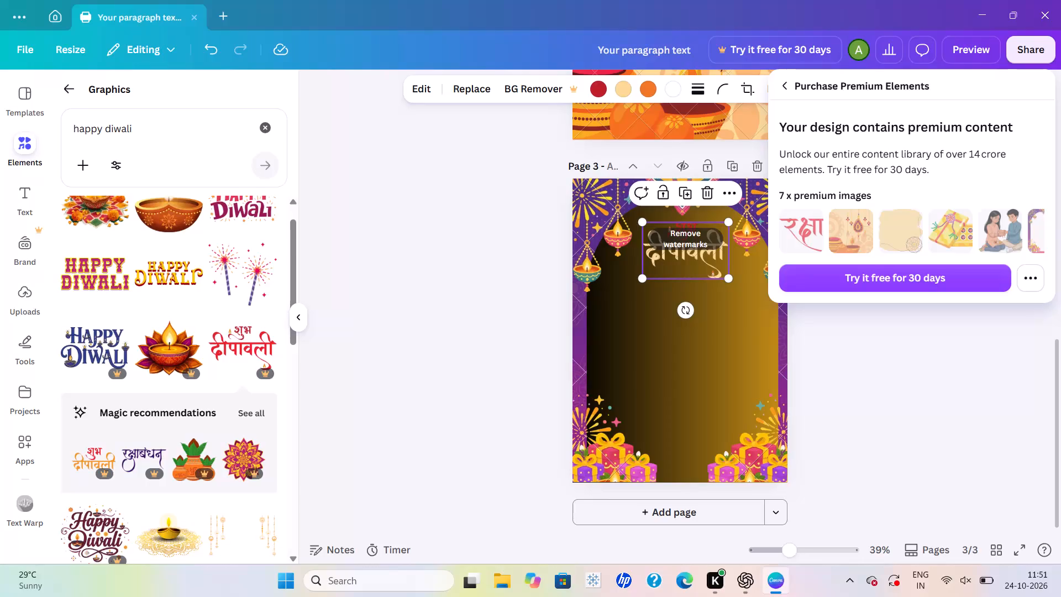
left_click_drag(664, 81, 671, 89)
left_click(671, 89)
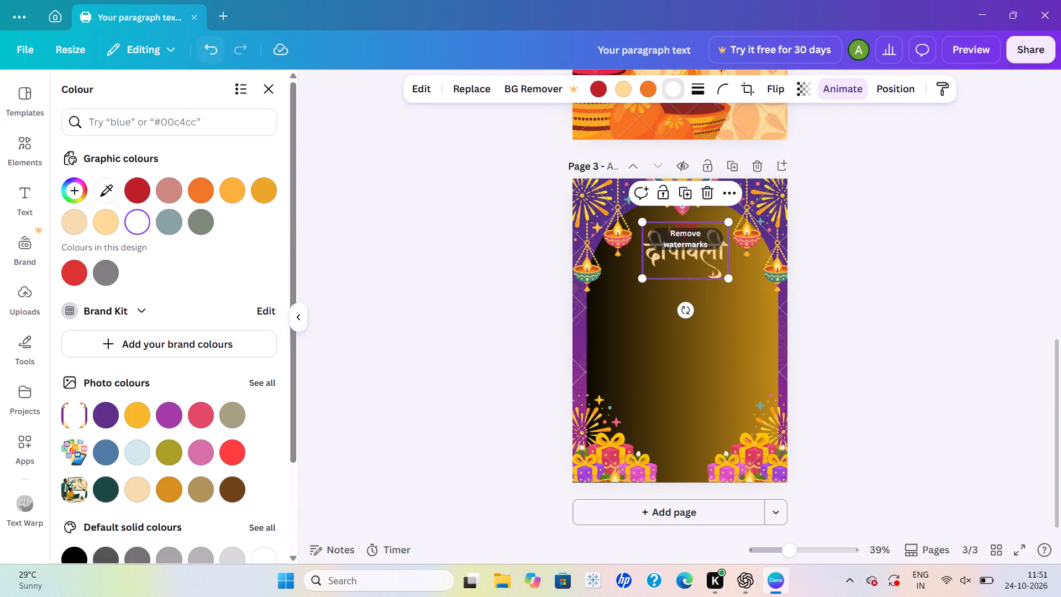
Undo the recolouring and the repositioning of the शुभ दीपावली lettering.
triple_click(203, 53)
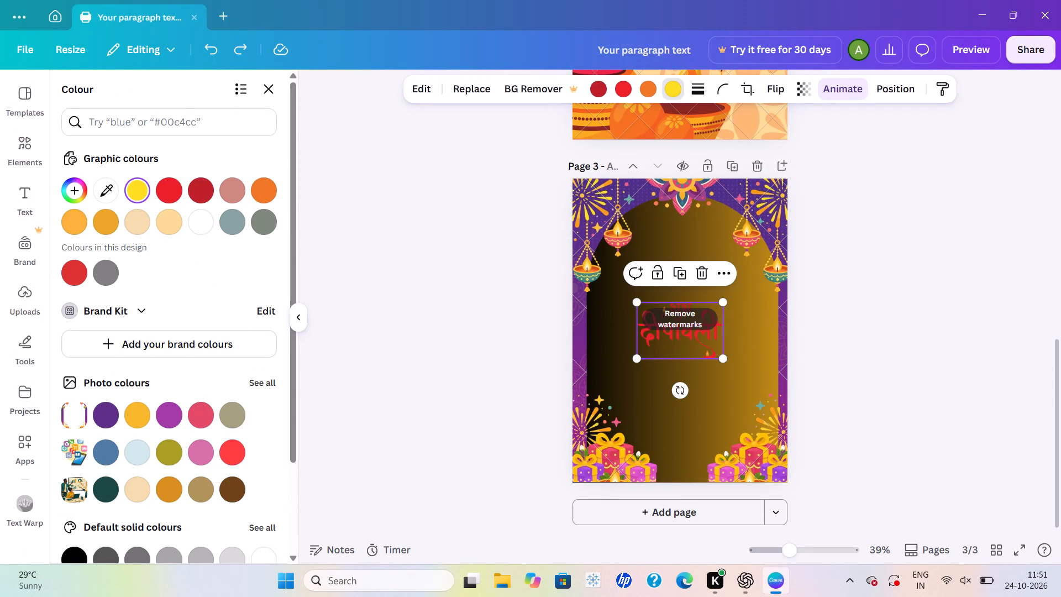
Recolour the yellow part of the शुभ दीपावली lettering with the light blue photo colour.
left_click(140, 439)
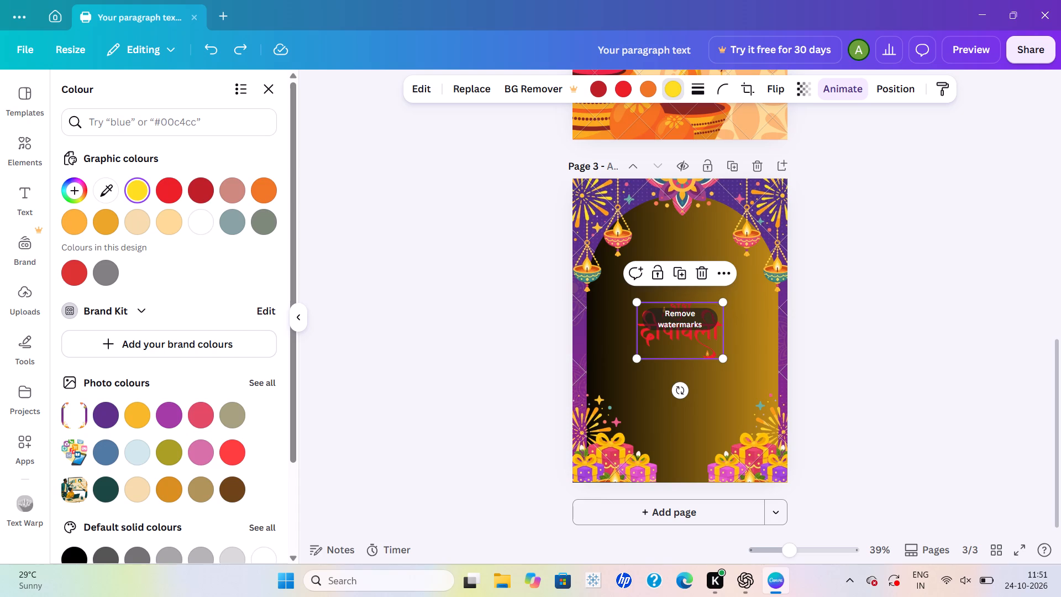
left_click(140, 441)
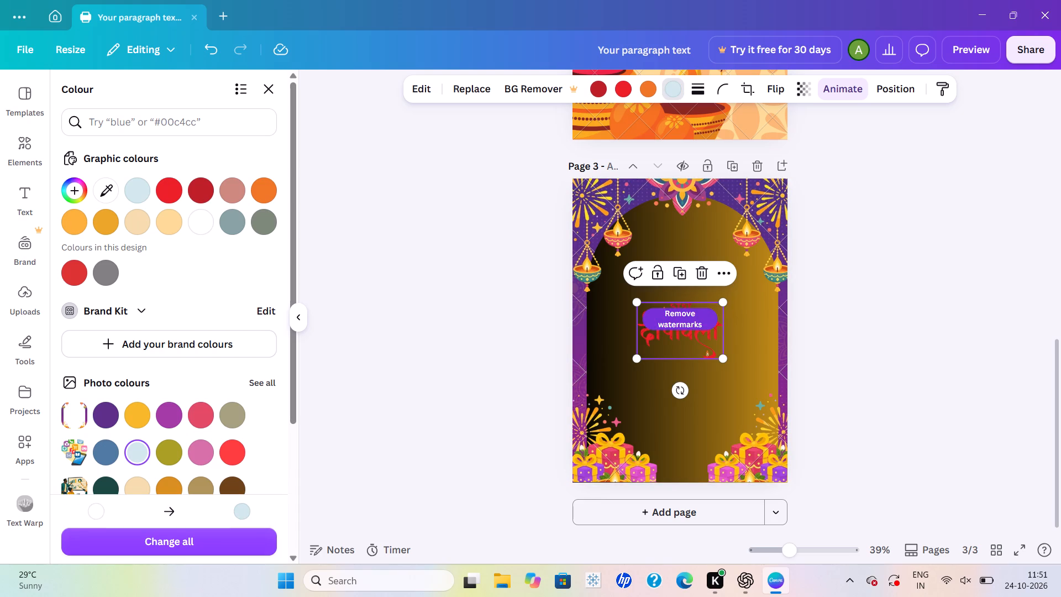
Move the red शुभ दीपावली lettering up beneath the mandala, centred between the upper hanging lamps.
left_click_drag(672, 327, 680, 348)
left_click_drag(680, 348, 686, 268)
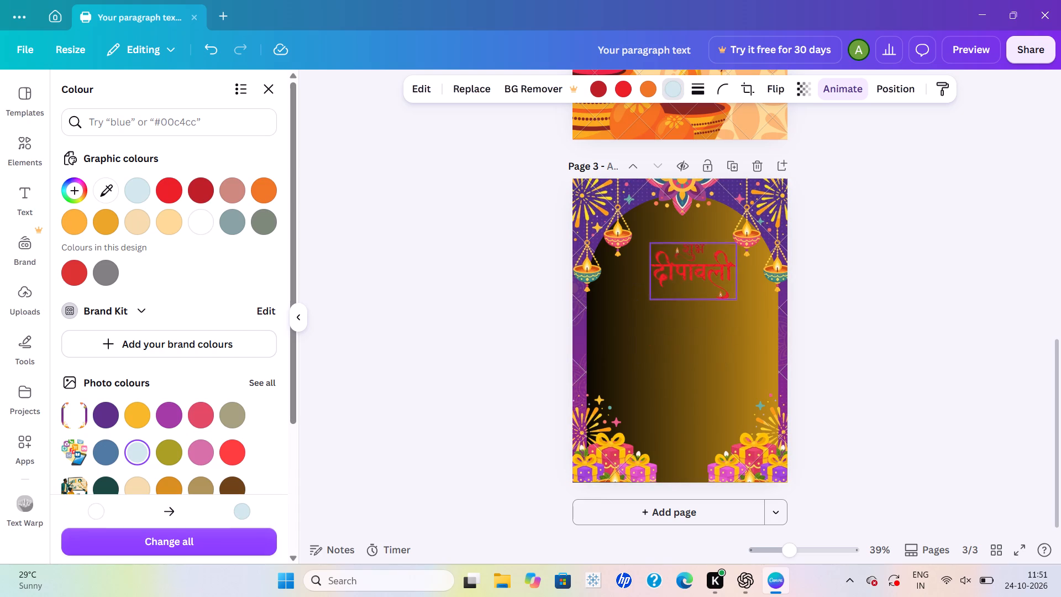
left_click_drag(686, 268, 685, 266)
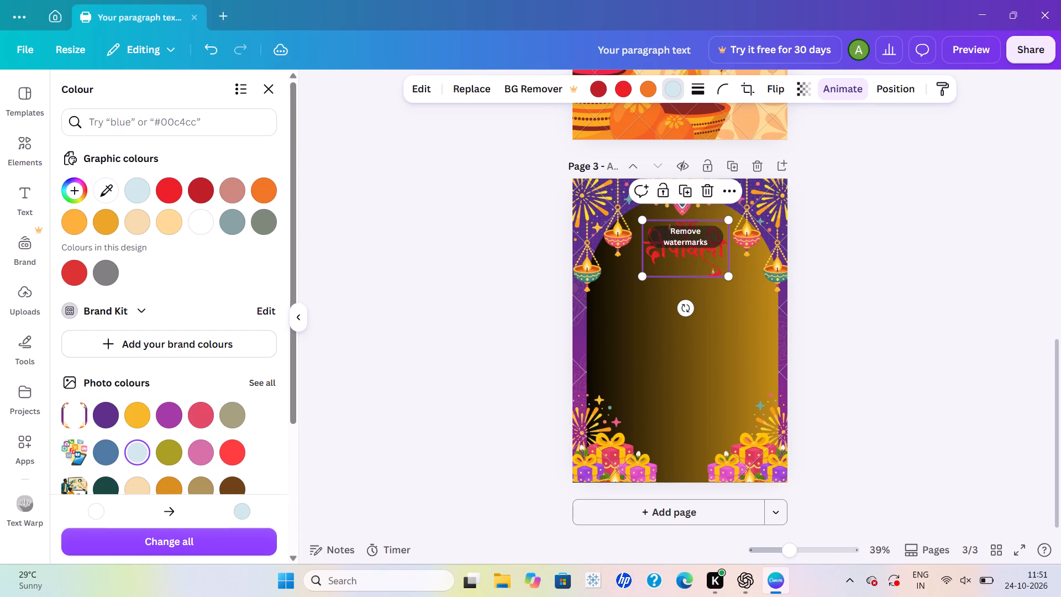
left_click(640, 319)
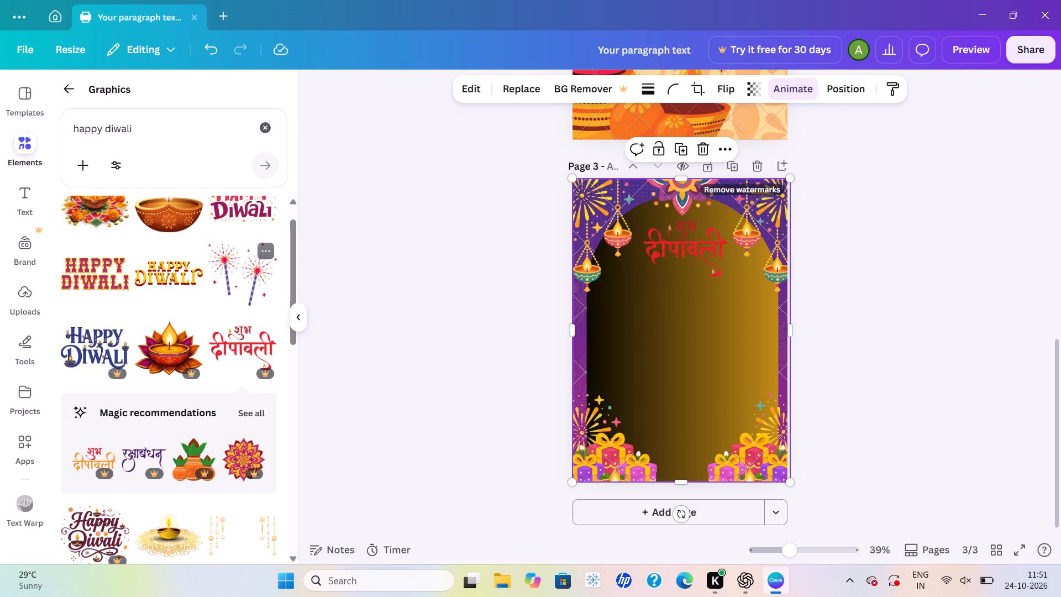
Search the graphics for diwali lights and add the goddess seated on a pink lotus to page 3.
left_click(274, 133)
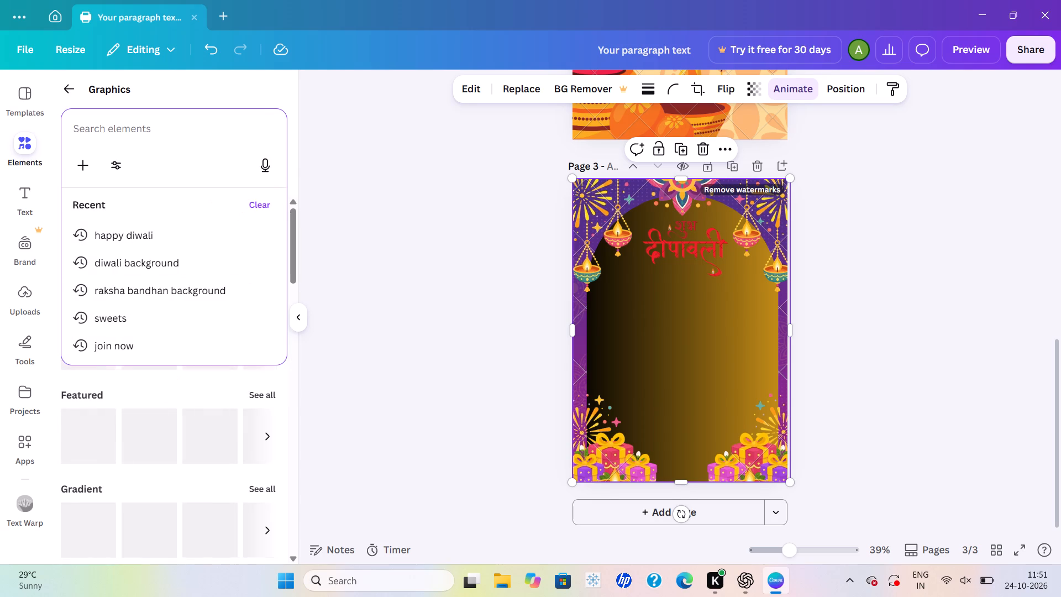
key("d")
type("iwa")
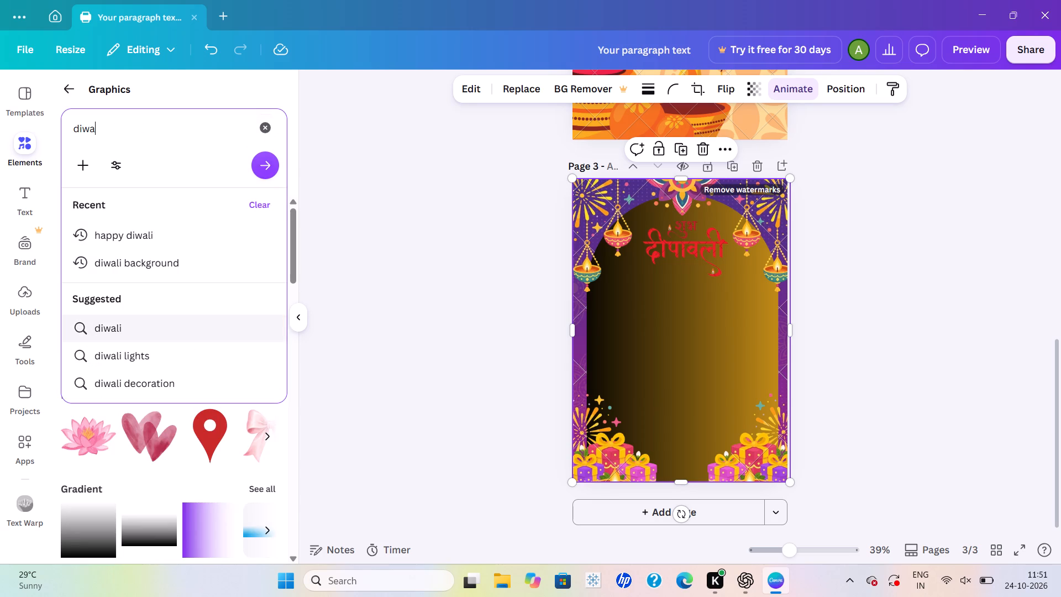
left_click(176, 358)
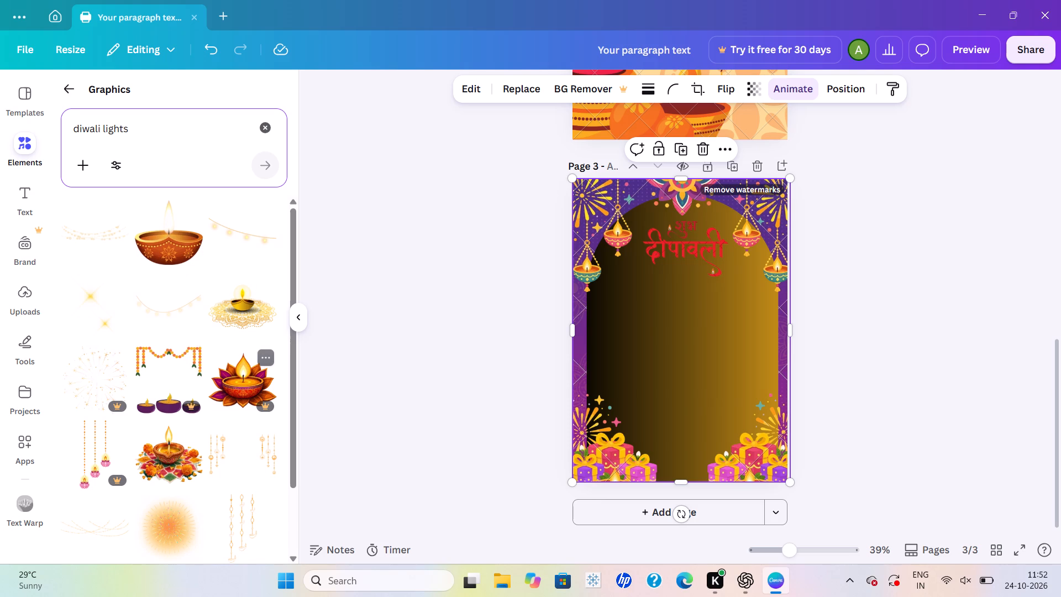
scroll(205, 389, "down", 2)
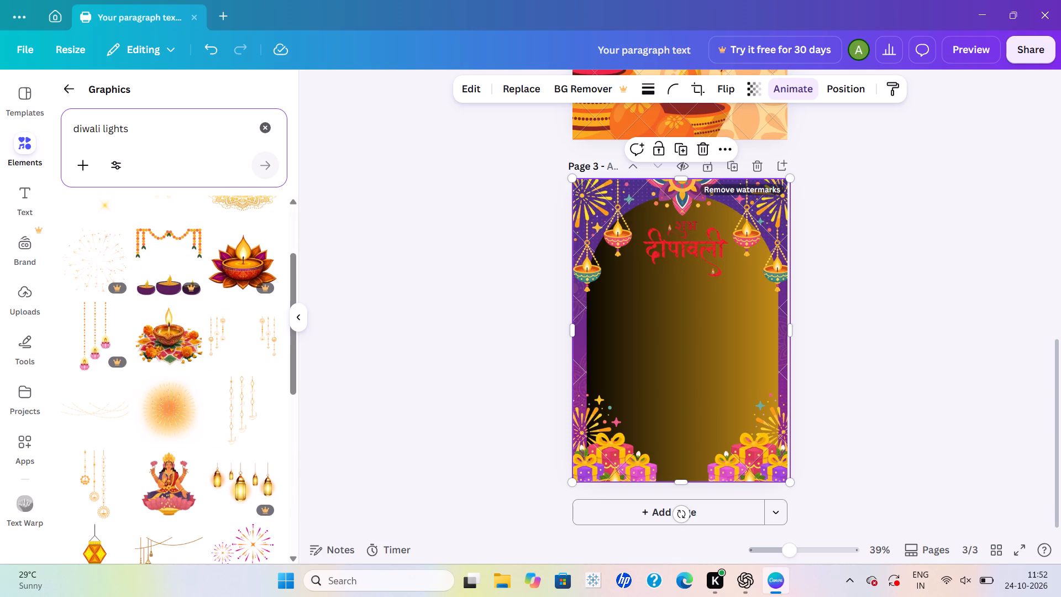
left_click(178, 479)
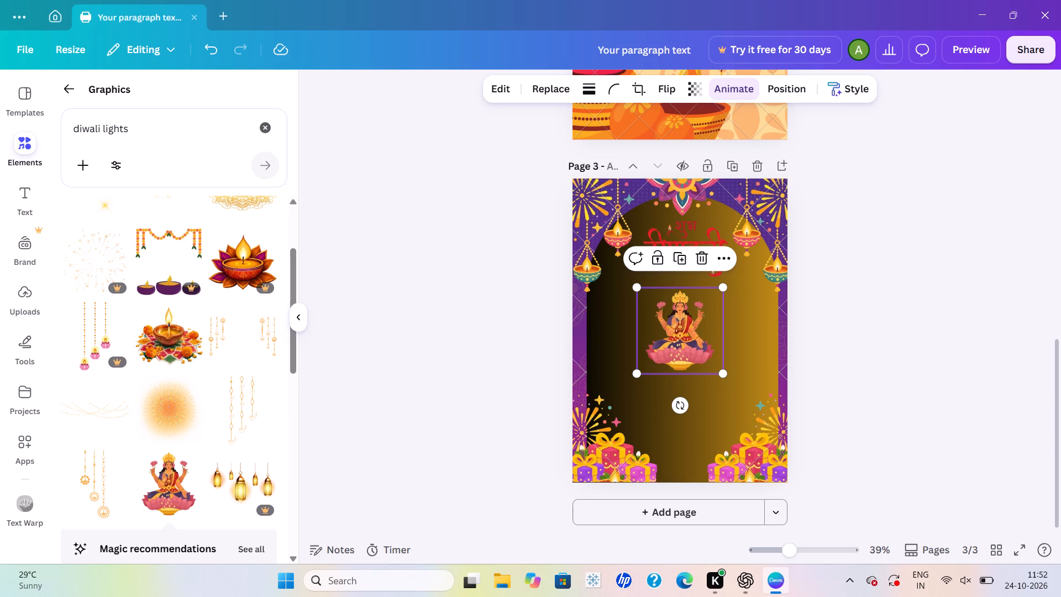
Enlarge the lotus-seated goddess on page 3 to nearly fill the arch's width and centre it below the lettering, between the gift boxes.
left_click_drag(718, 368, 739, 401)
left_click_drag(694, 350, 695, 359)
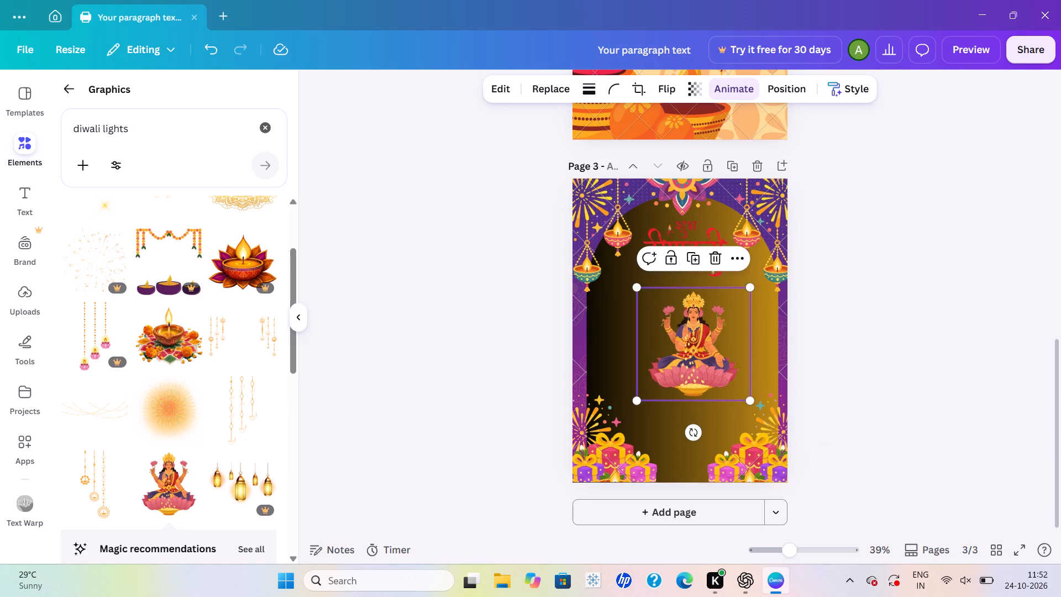
left_click_drag(695, 359, 690, 400)
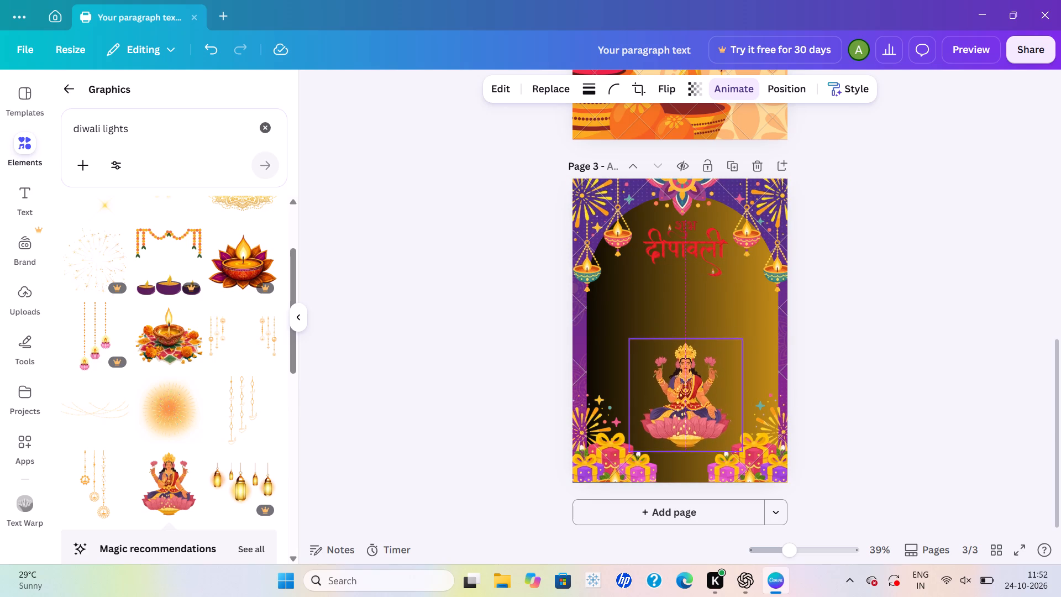
left_click_drag(690, 400, 687, 397)
left_click(743, 401)
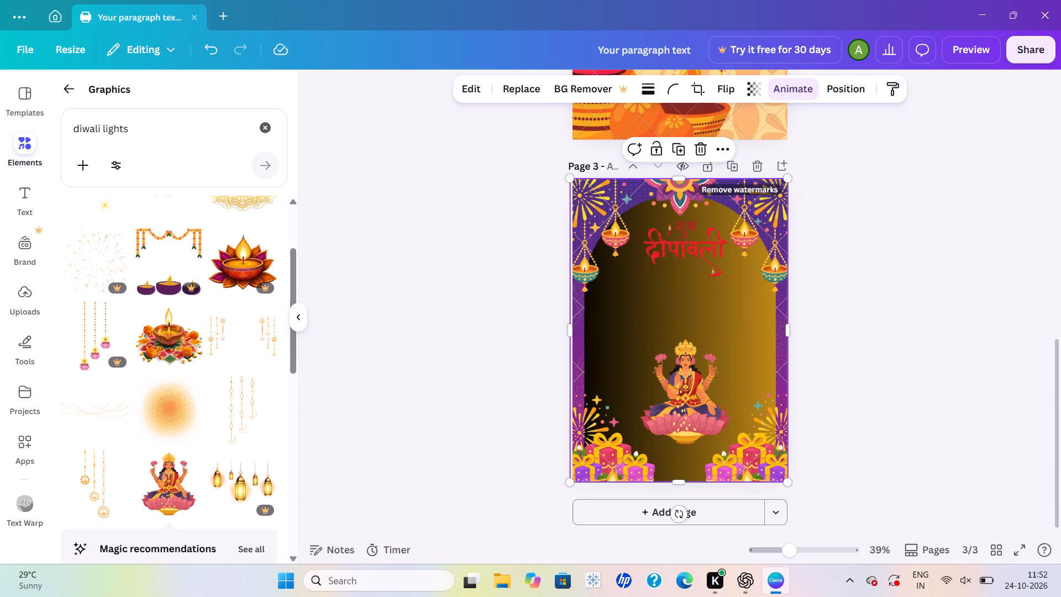
left_click(711, 344)
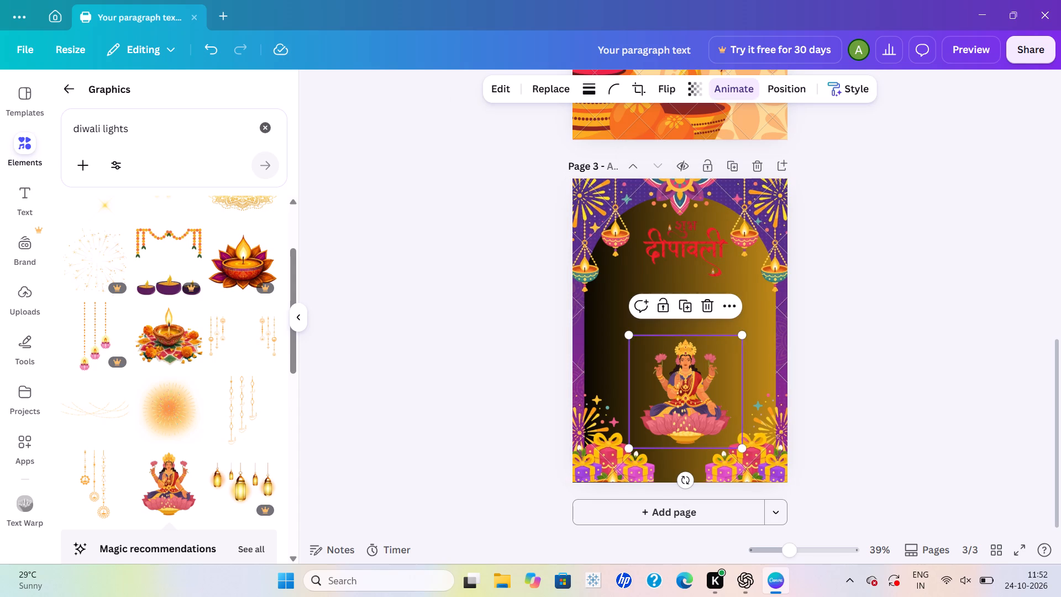
left_click_drag(740, 336, 758, 285)
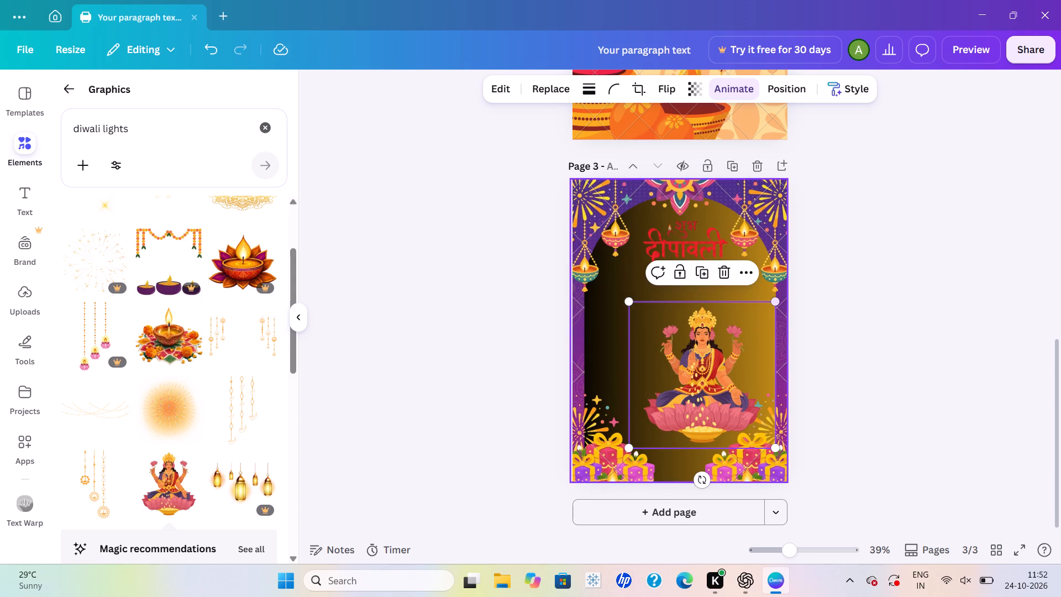
left_click_drag(629, 298, 597, 292)
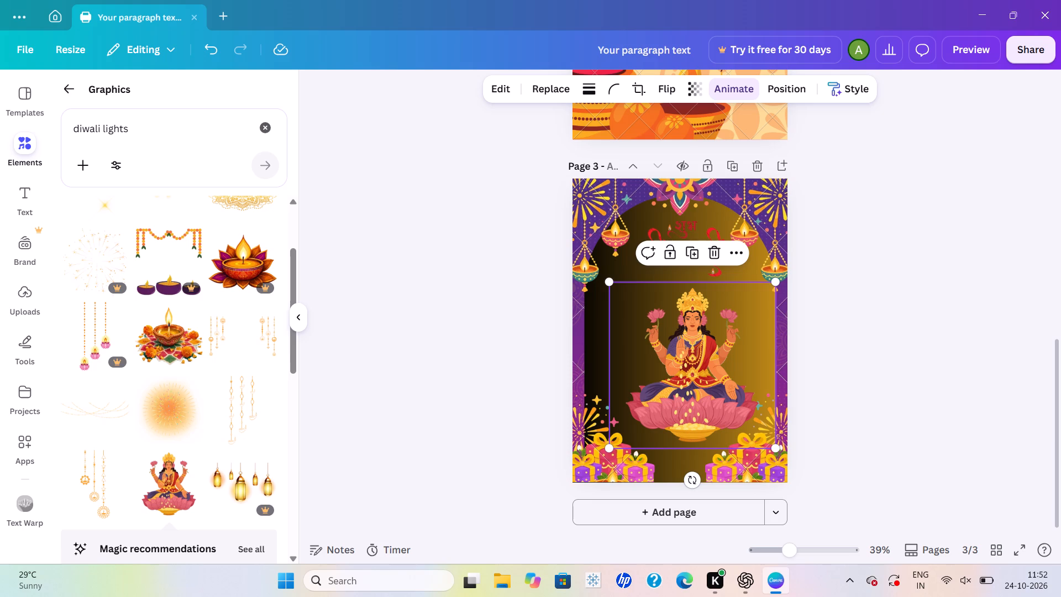
left_click_drag(696, 337, 691, 344)
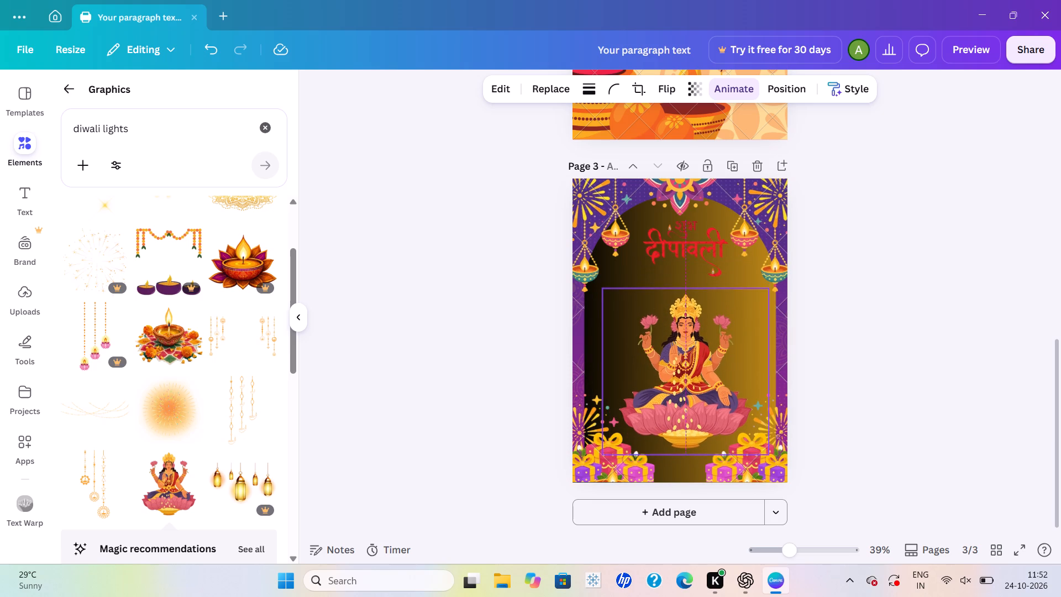
left_click_drag(691, 344, 691, 346)
left_click(809, 345)
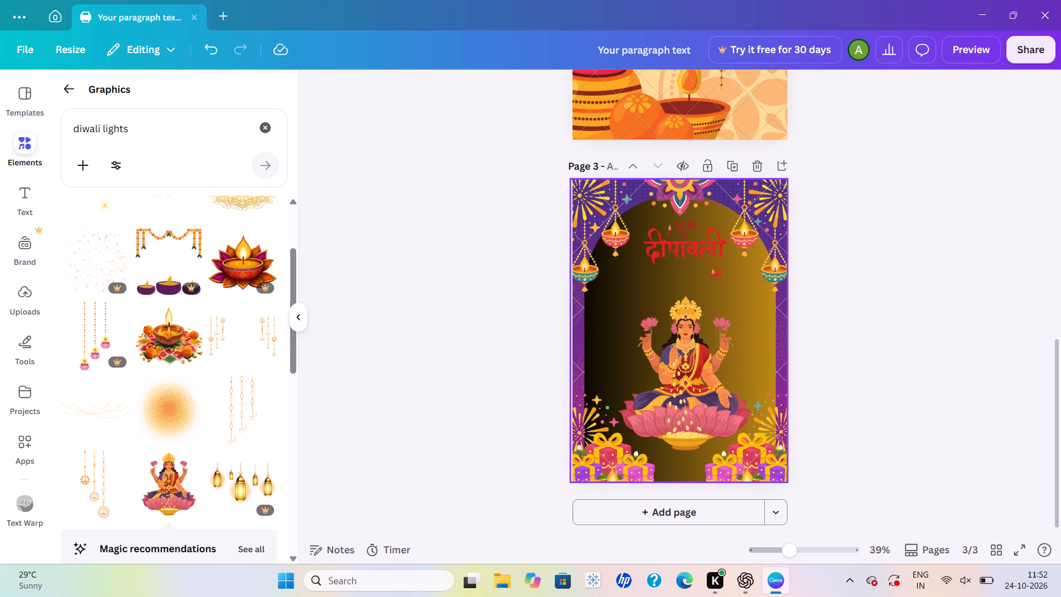
Add a new page 4 after the Diwali poster.
scroll(855, 380, "down", 2)
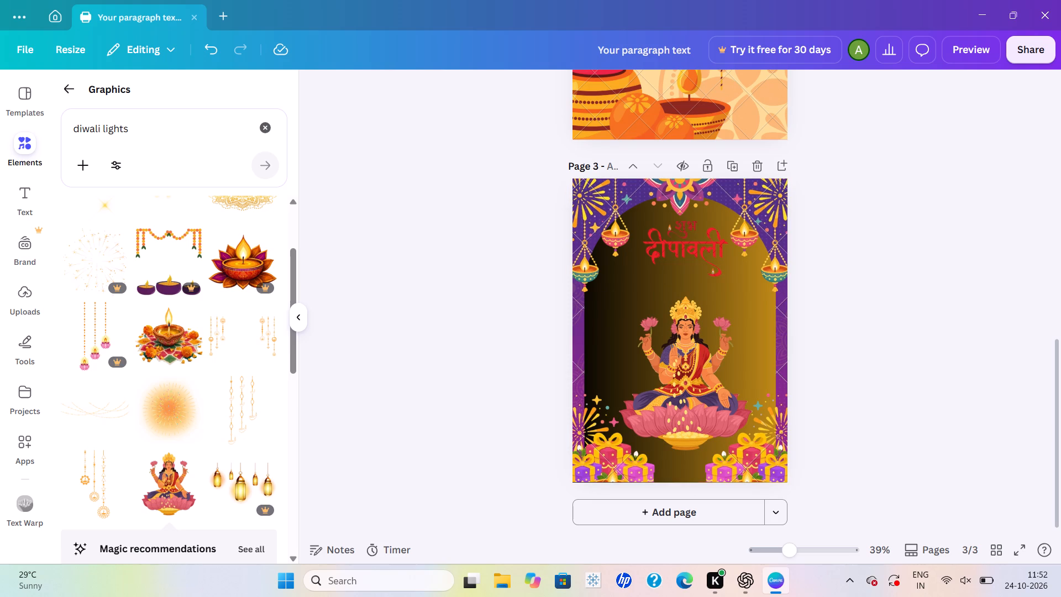
scroll(897, 142, "up", 7)
scroll(897, 142, "down", 3)
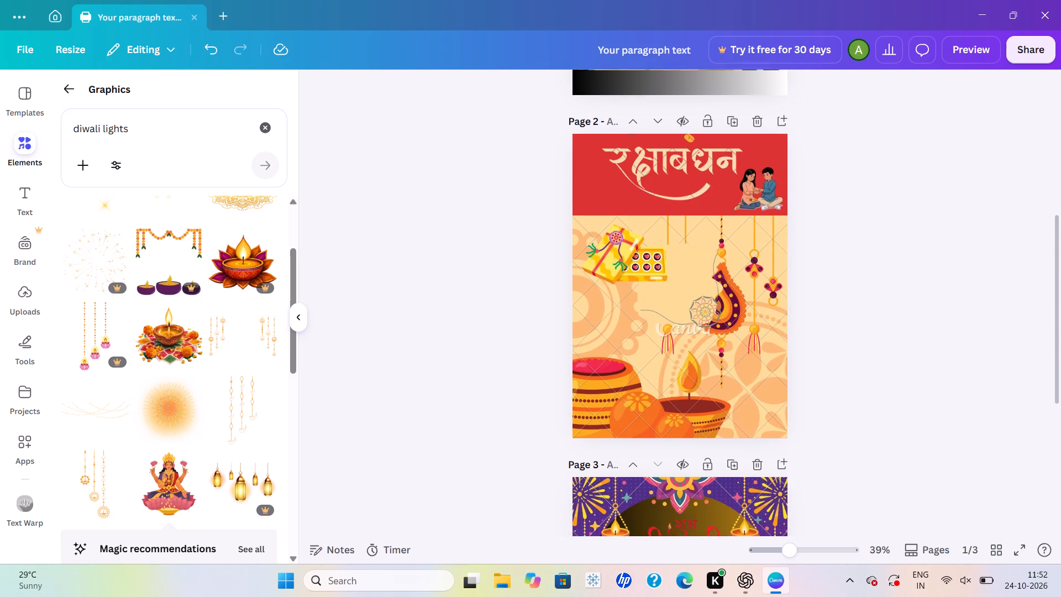
scroll(897, 142, "down", 5)
scroll(770, 334, "down", 1)
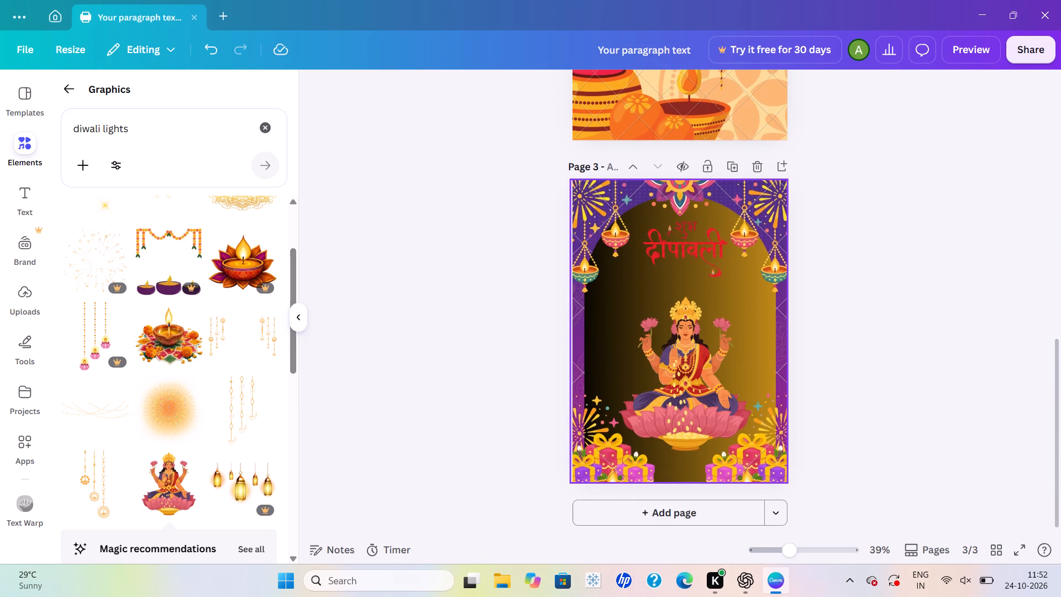
scroll(770, 334, "down", 1)
left_click(705, 516)
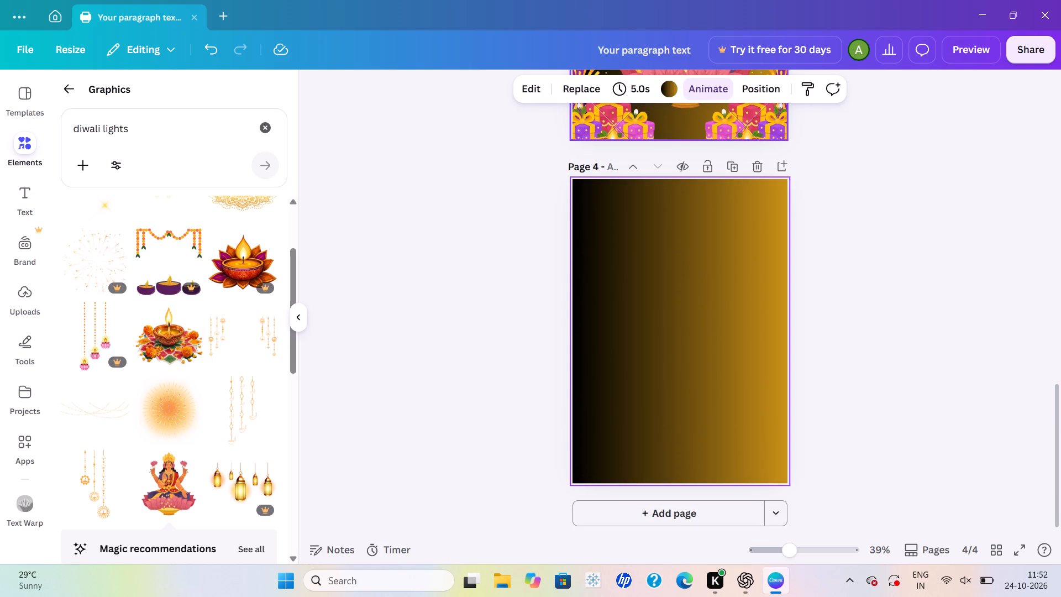
Start a new graphics search for page 4 in place of diwali lights.
left_click(256, 140)
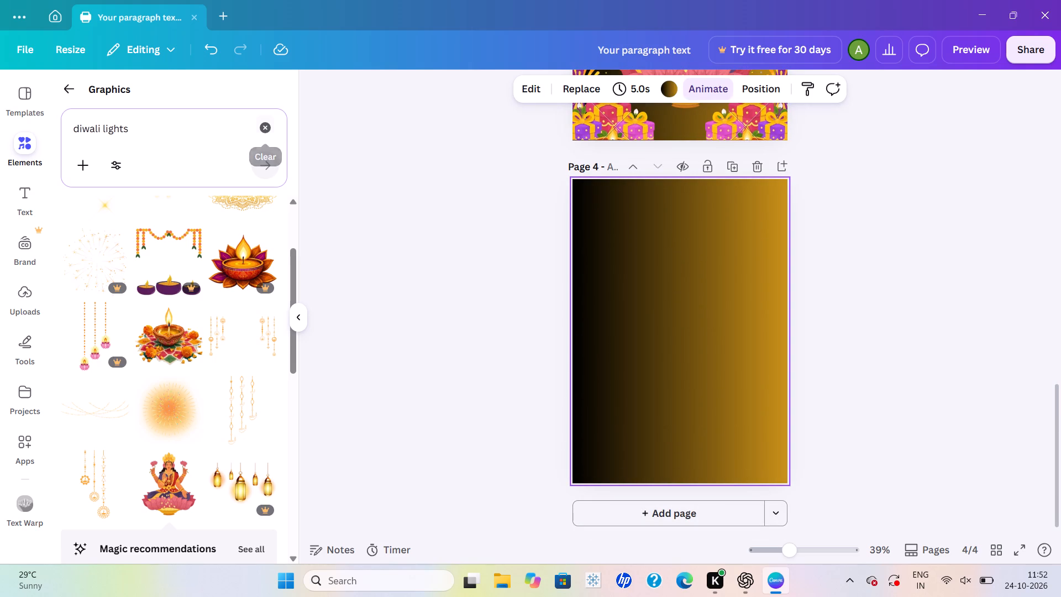